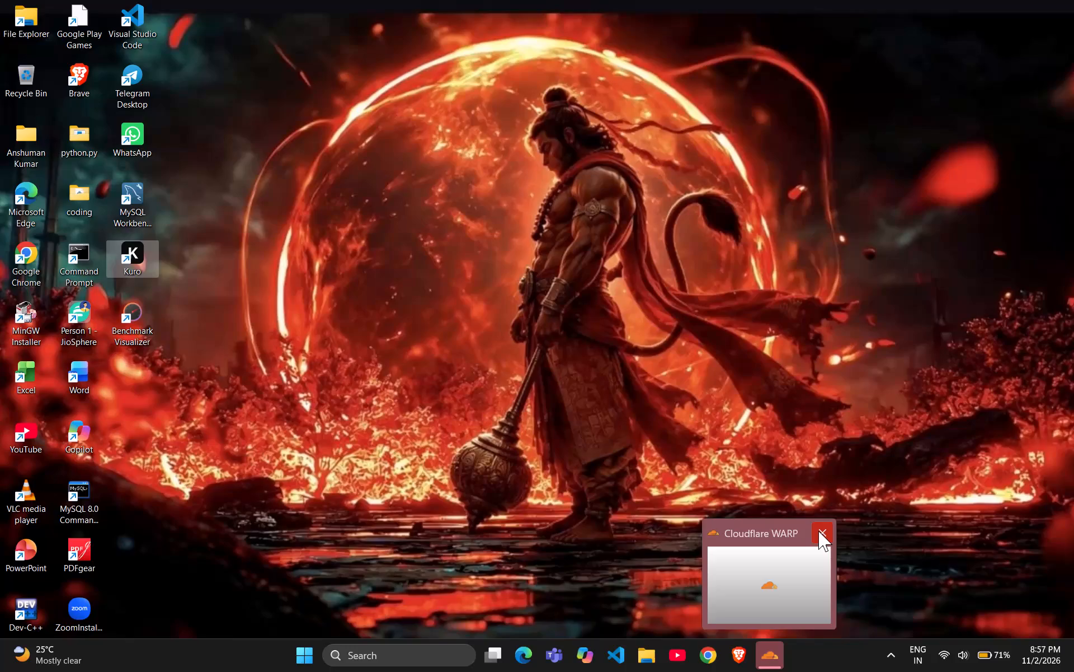
Close the Cloudflare WARP window.
click(818, 531)
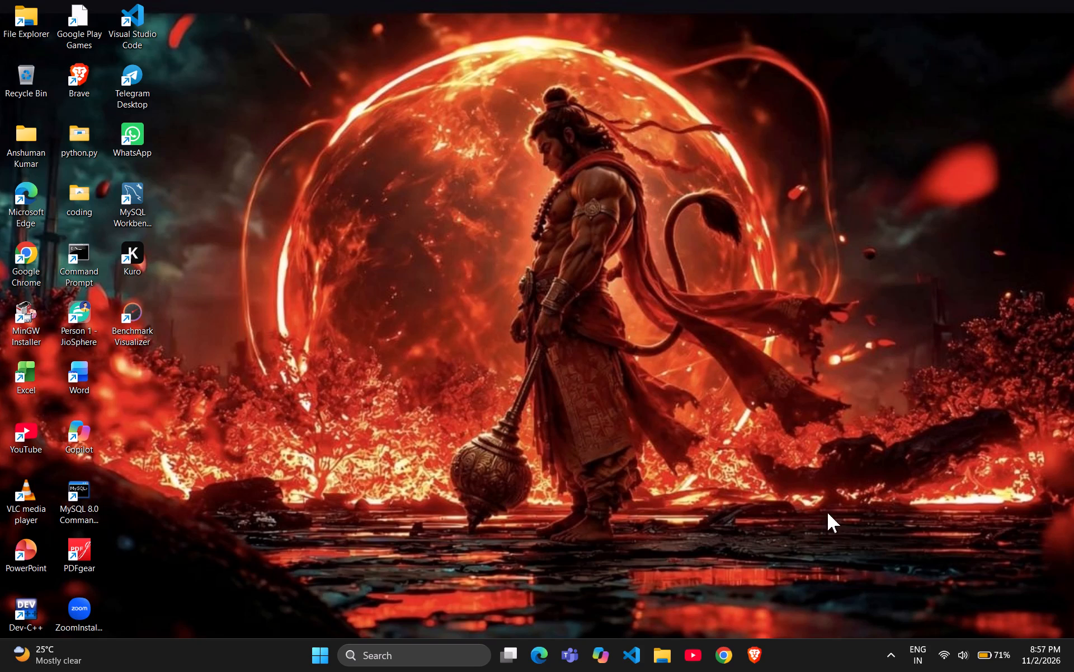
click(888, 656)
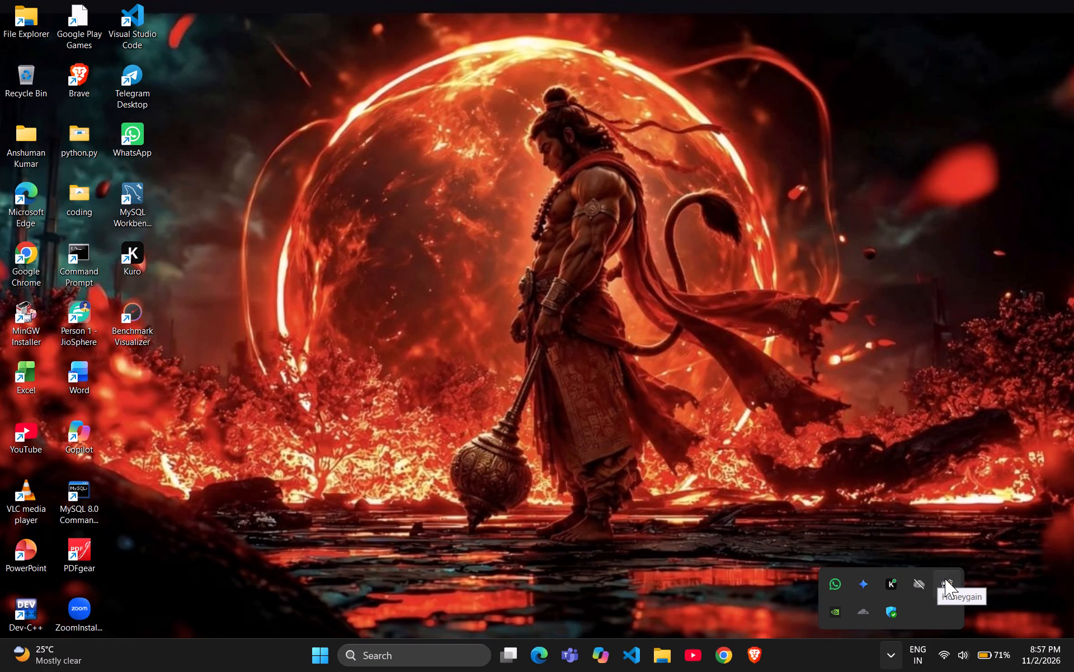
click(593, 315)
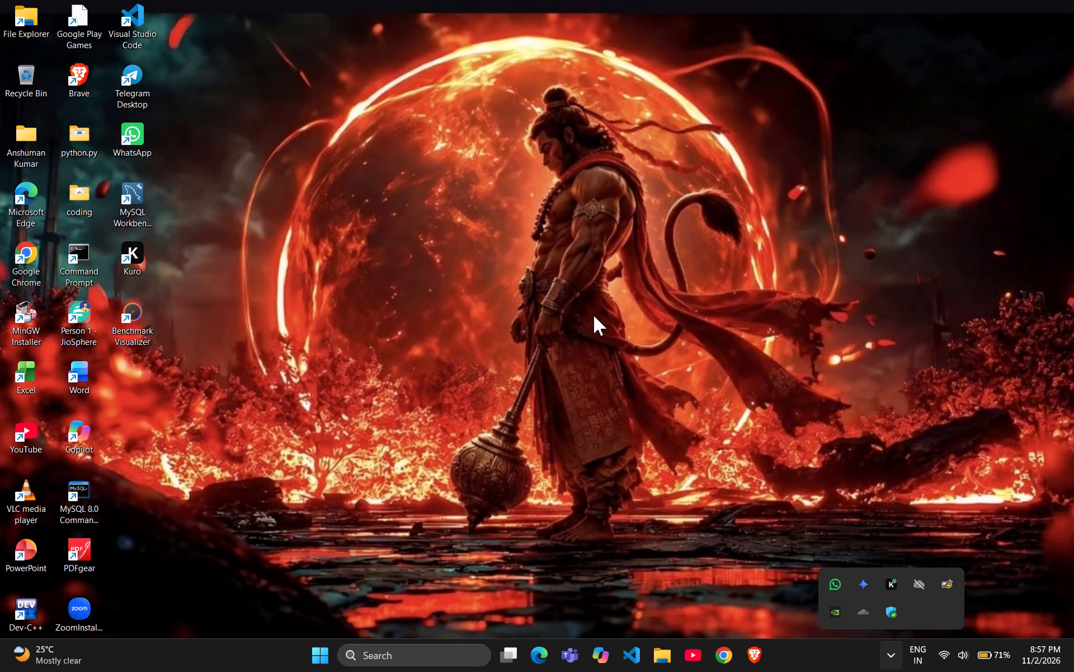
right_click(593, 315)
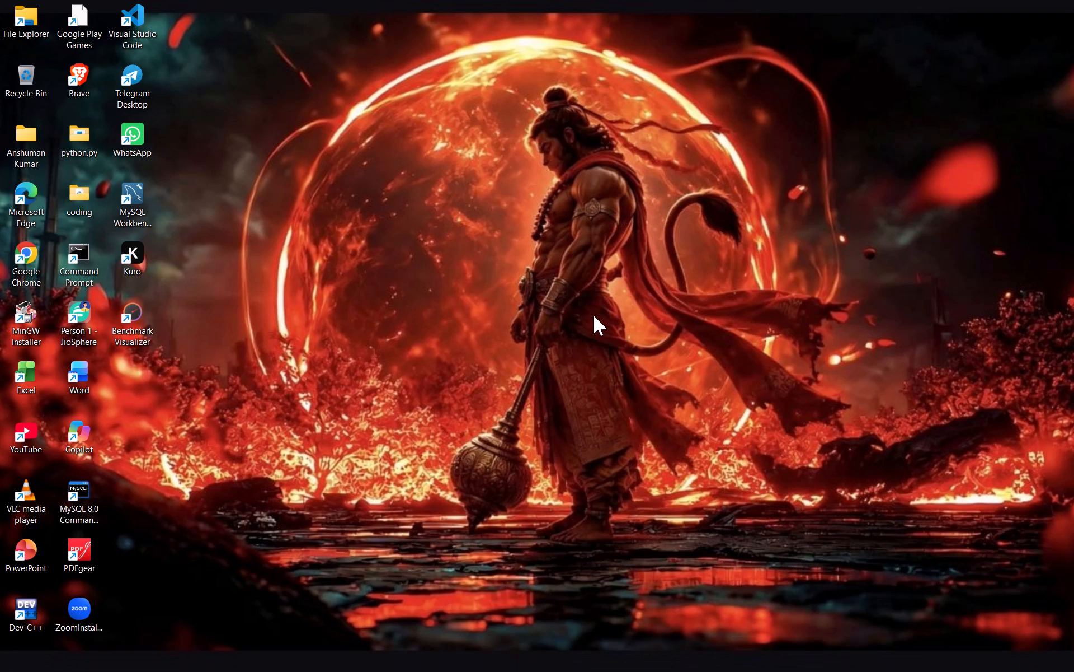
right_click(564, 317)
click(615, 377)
Switch to Google Chrome, search for "bihar bhumi" and open the Bihar Bhumi portal.
click(717, 656)
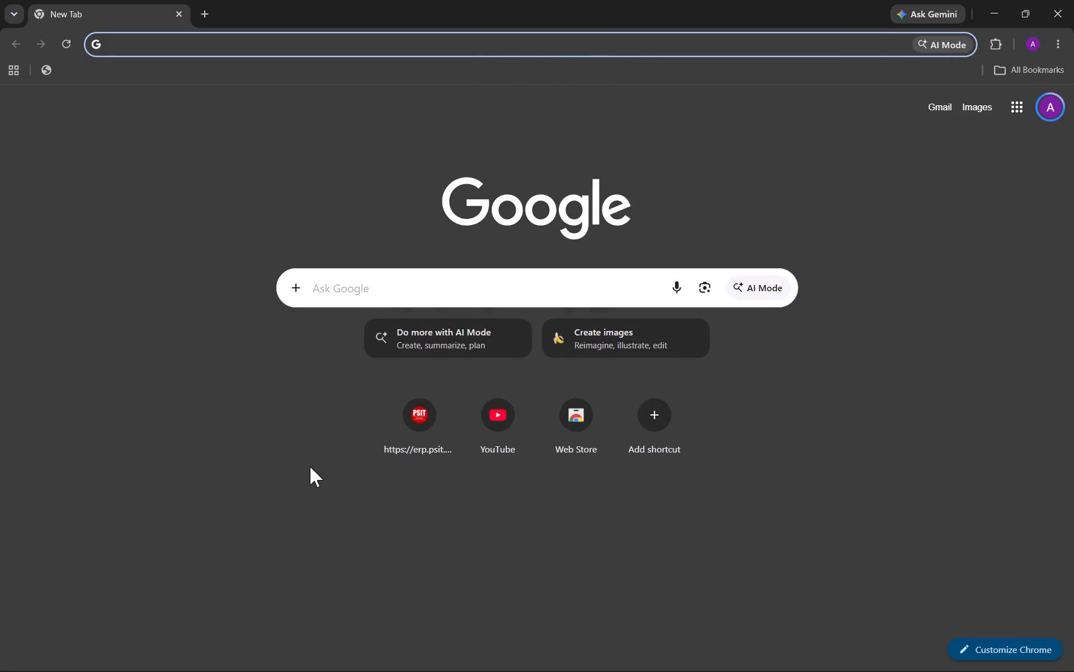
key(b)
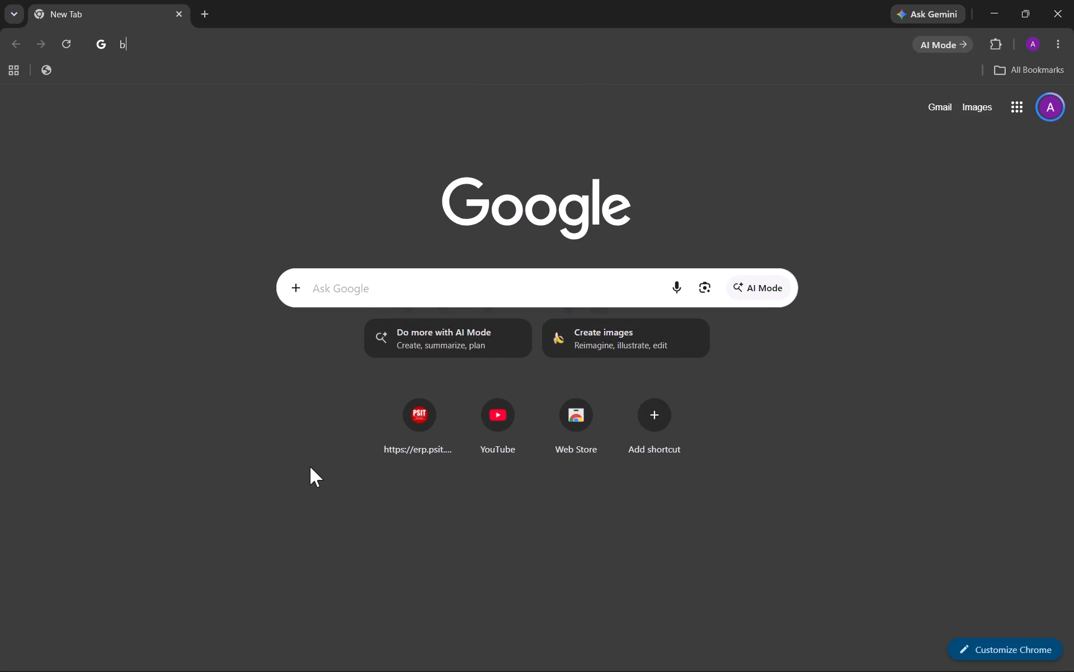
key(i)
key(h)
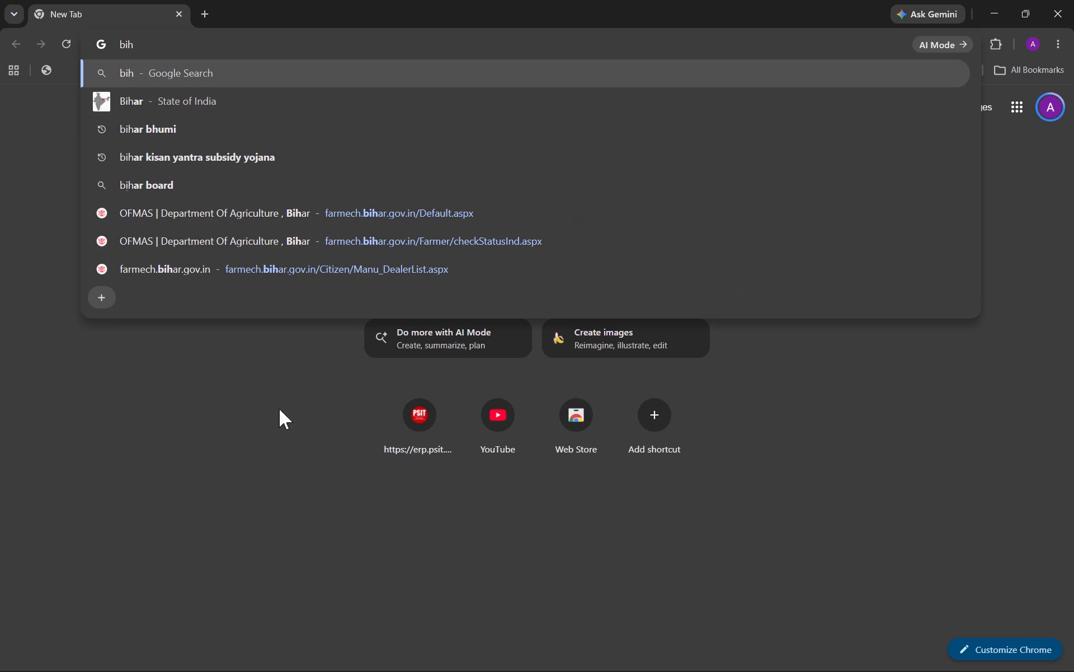
click(180, 132)
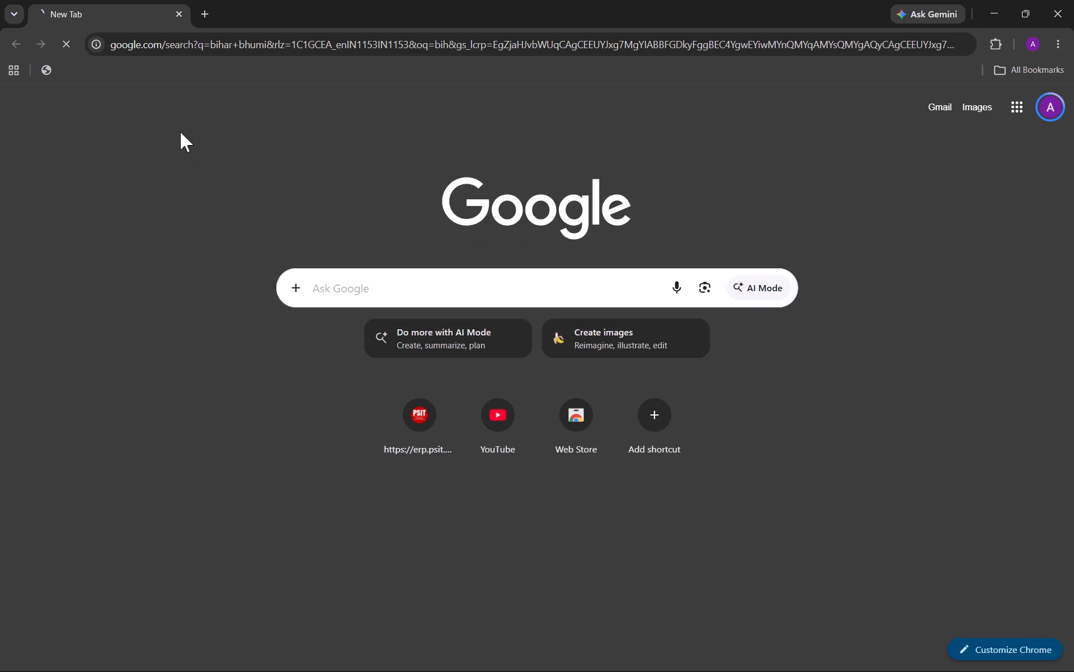
click(201, 237)
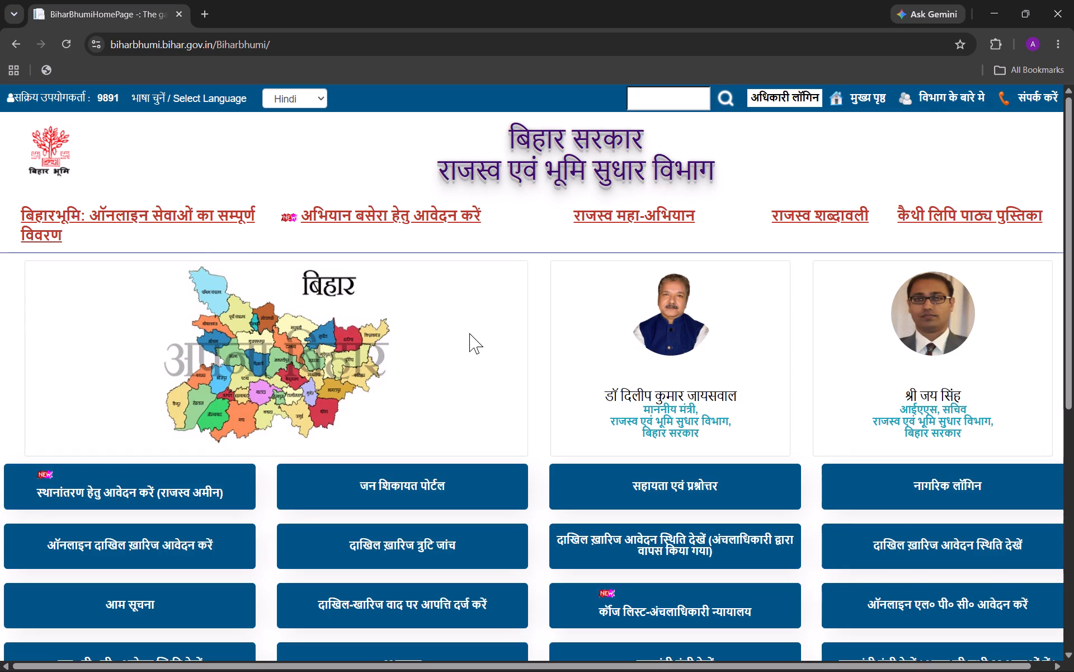
Open the भू-लगान service from the portal's home page and proceed to Pay Online Lagaan, dismissing the notices on the way.
scroll(469, 333, down, 4)
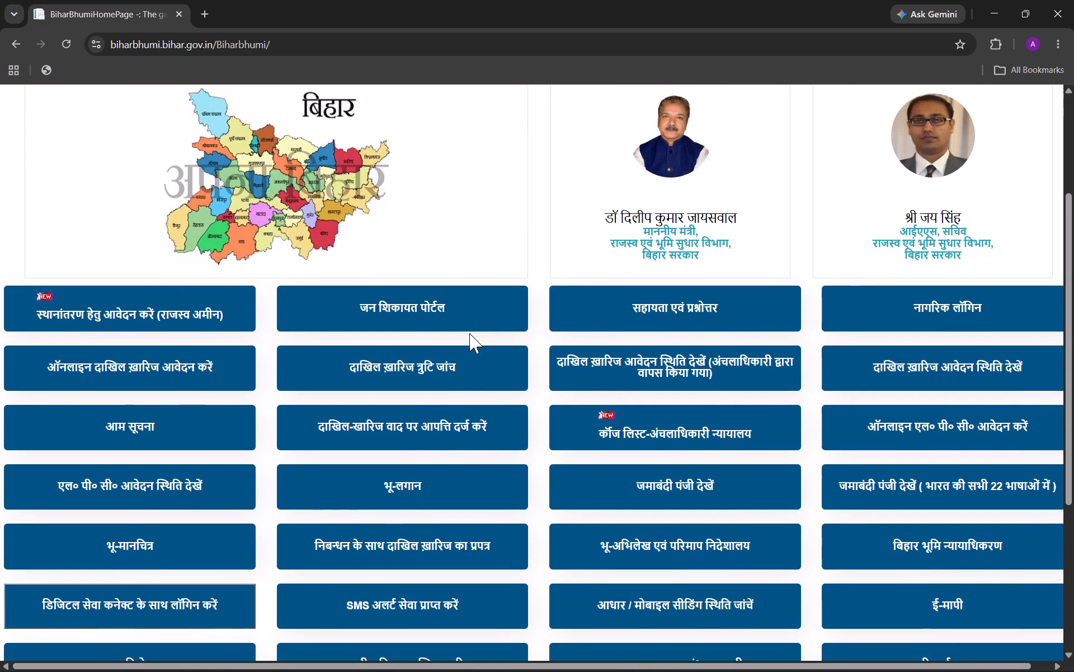
click(418, 477)
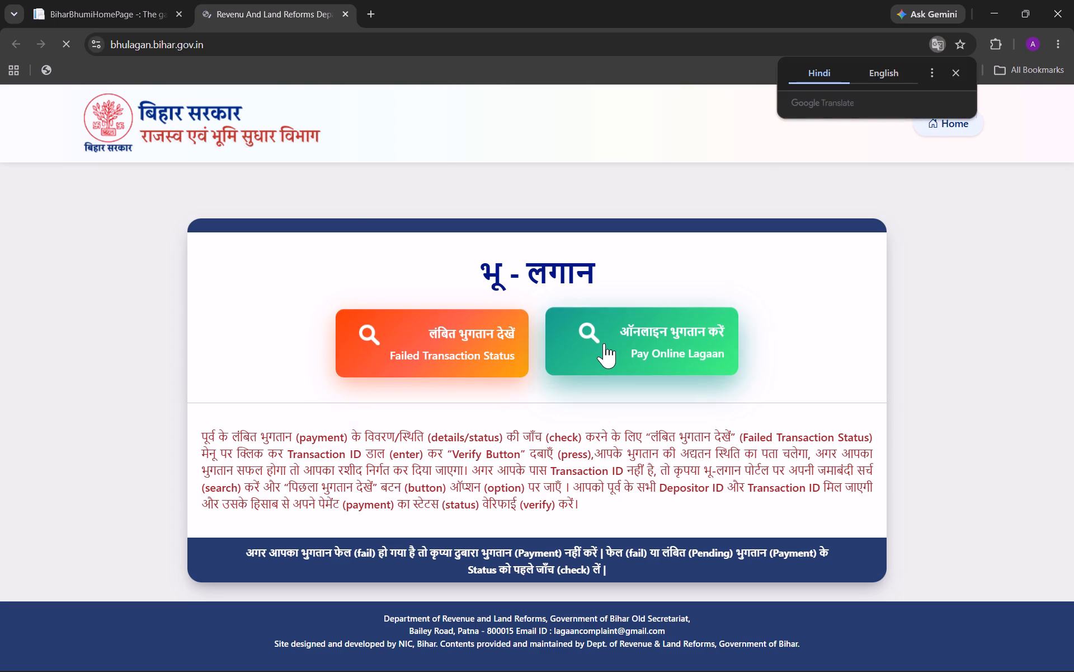
scroll(604, 343, down, 6)
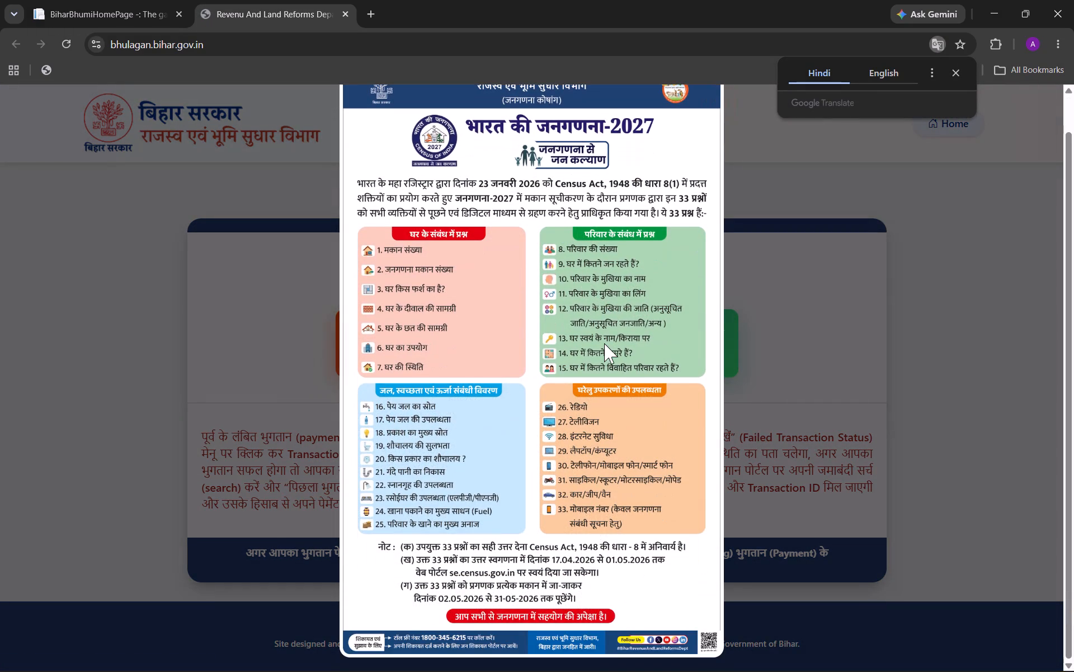
scroll(657, 181, up, 4)
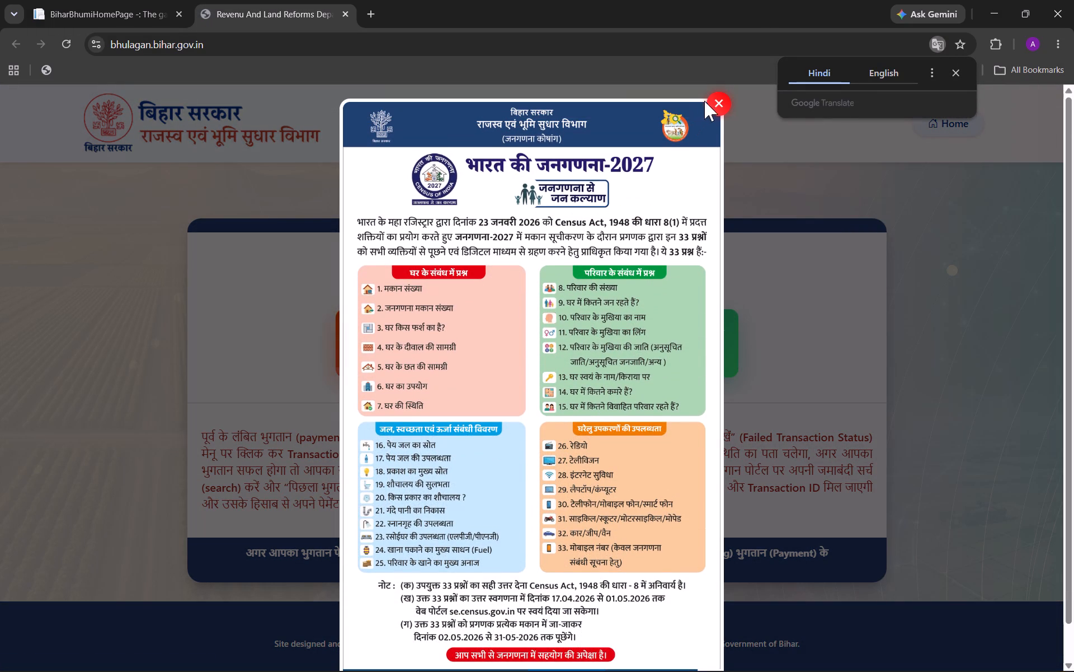
click(712, 101)
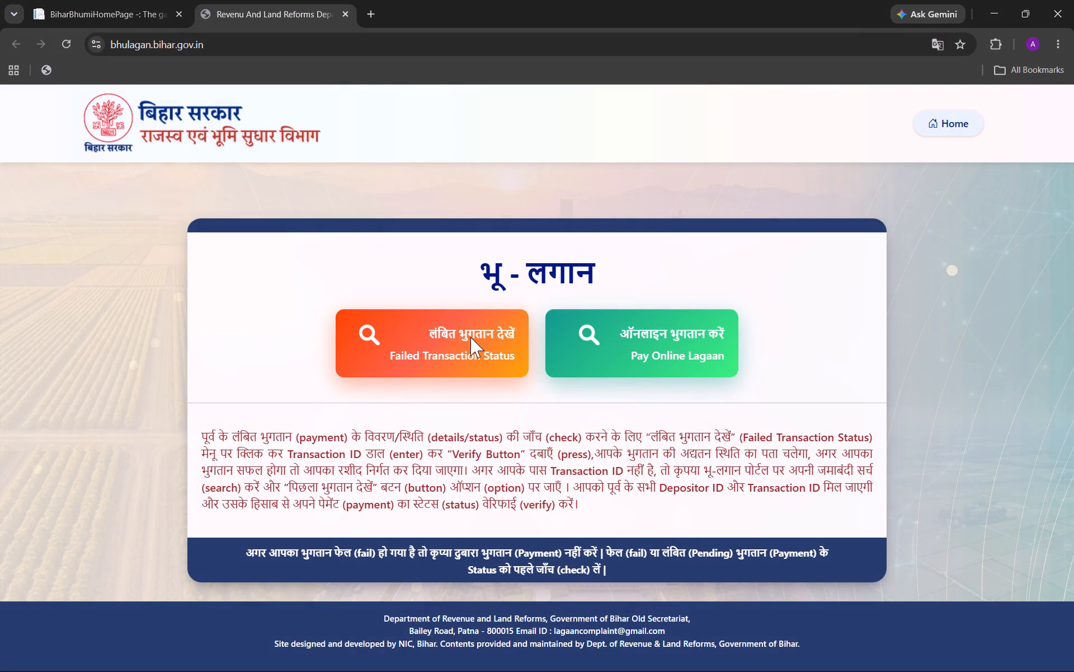
click(638, 357)
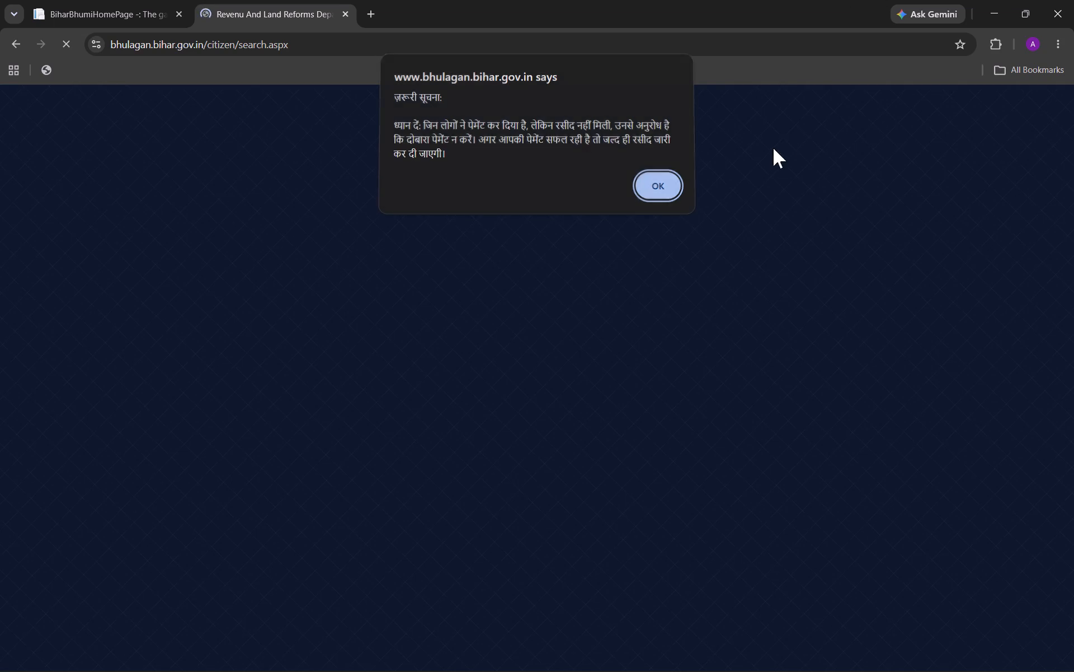
click(658, 190)
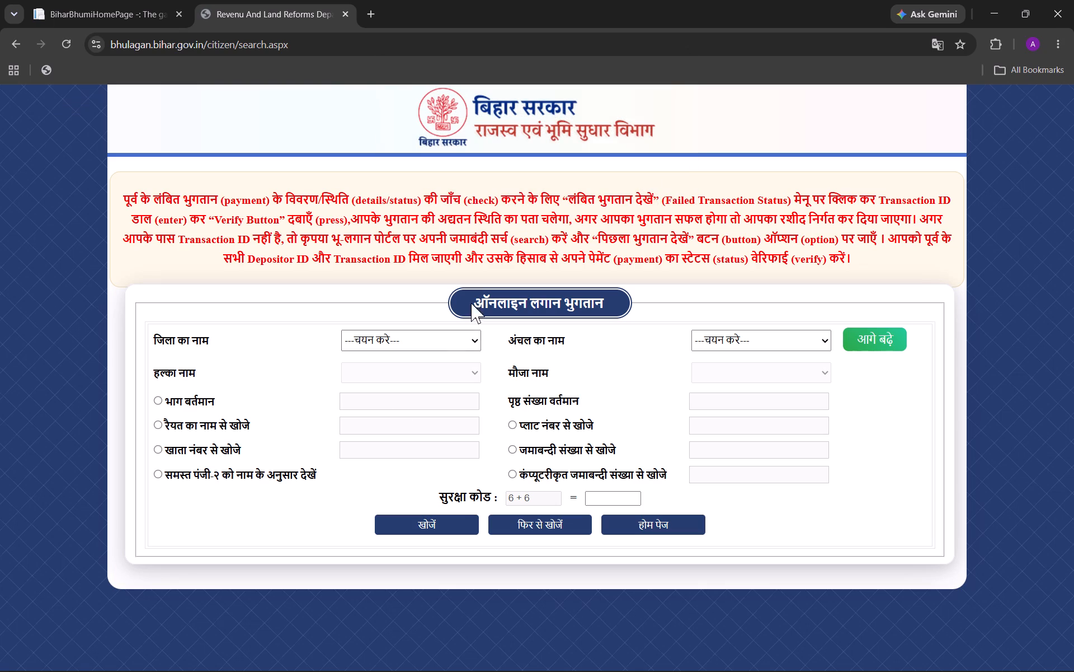
Choose Vaishali as the district (जिला) and Lalganj as the circle (अंचल), and proceed with the form.
click(412, 337)
scroll(401, 386, down, 5)
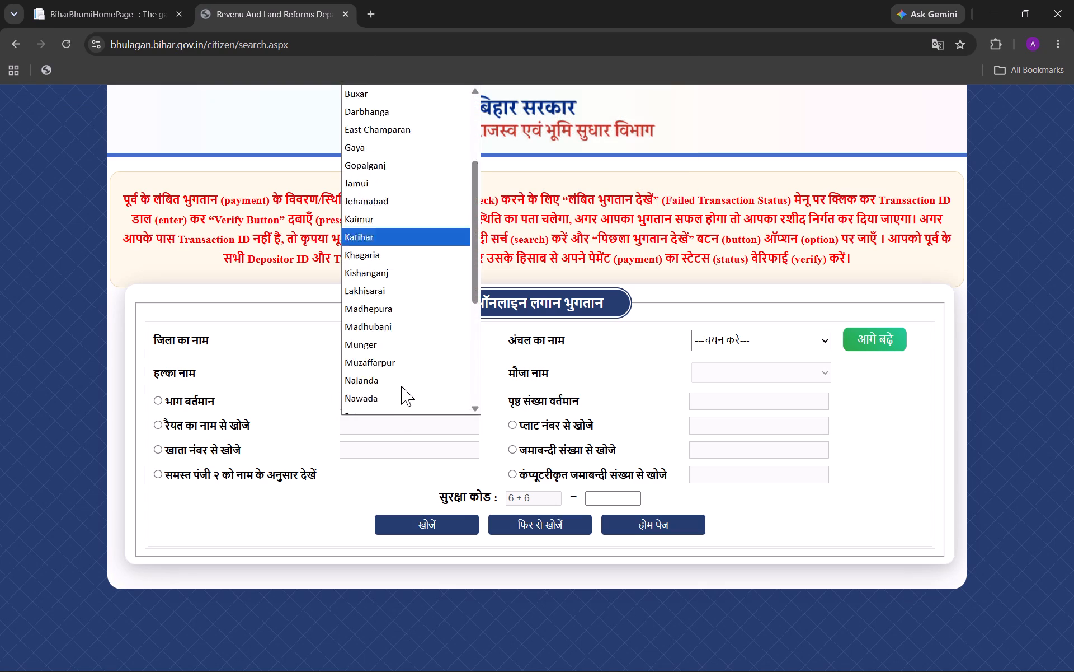
scroll(401, 386, down, 2)
click(401, 389)
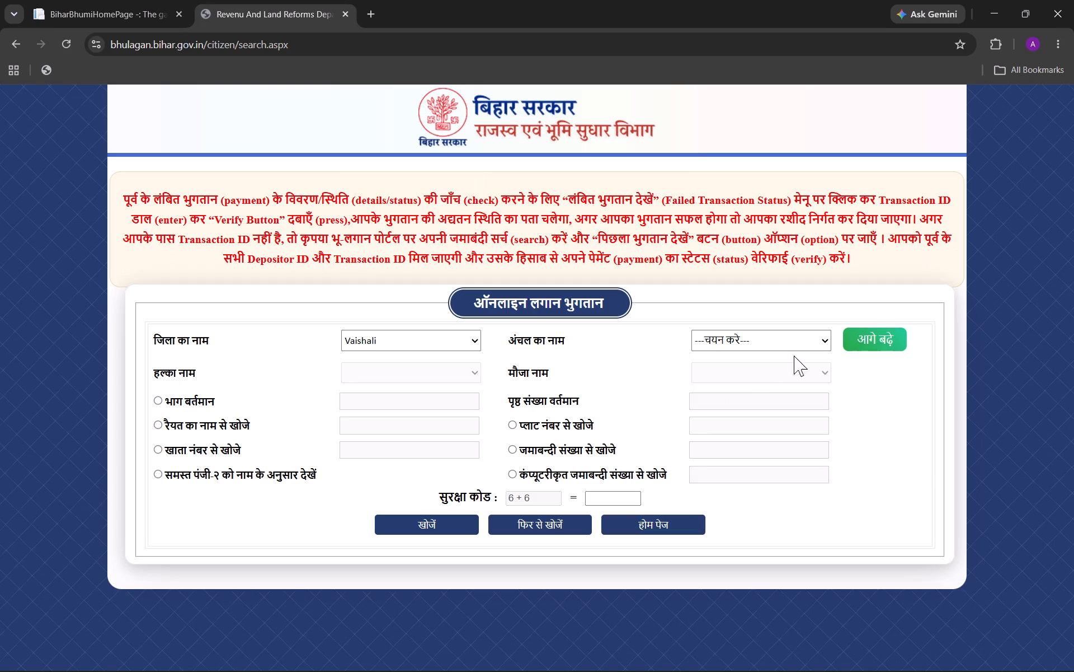
click(786, 337)
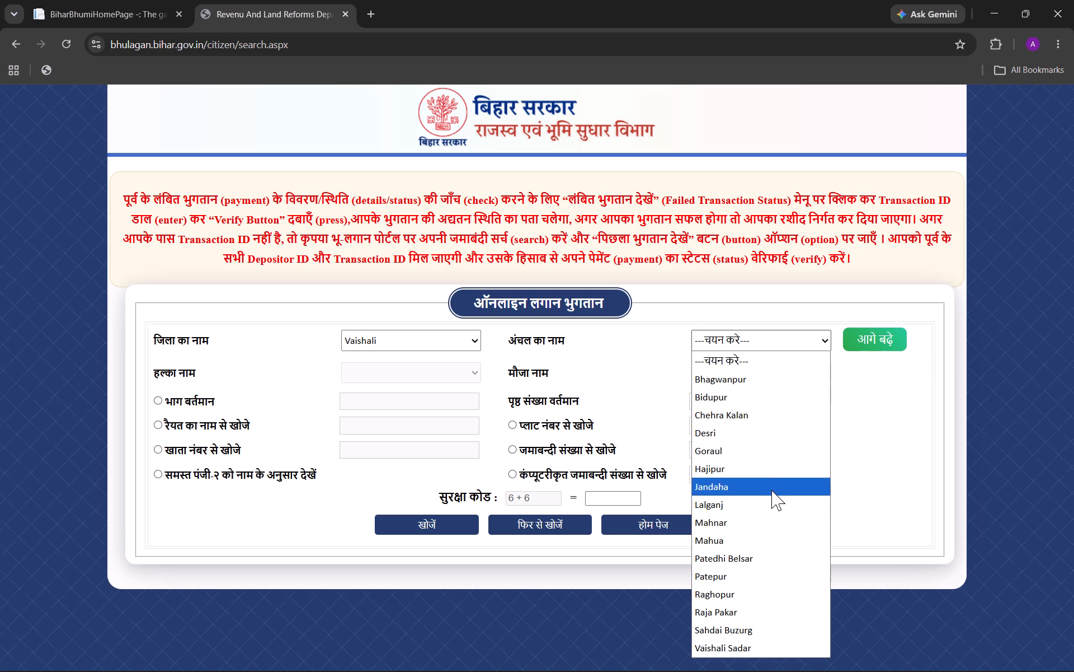
click(770, 500)
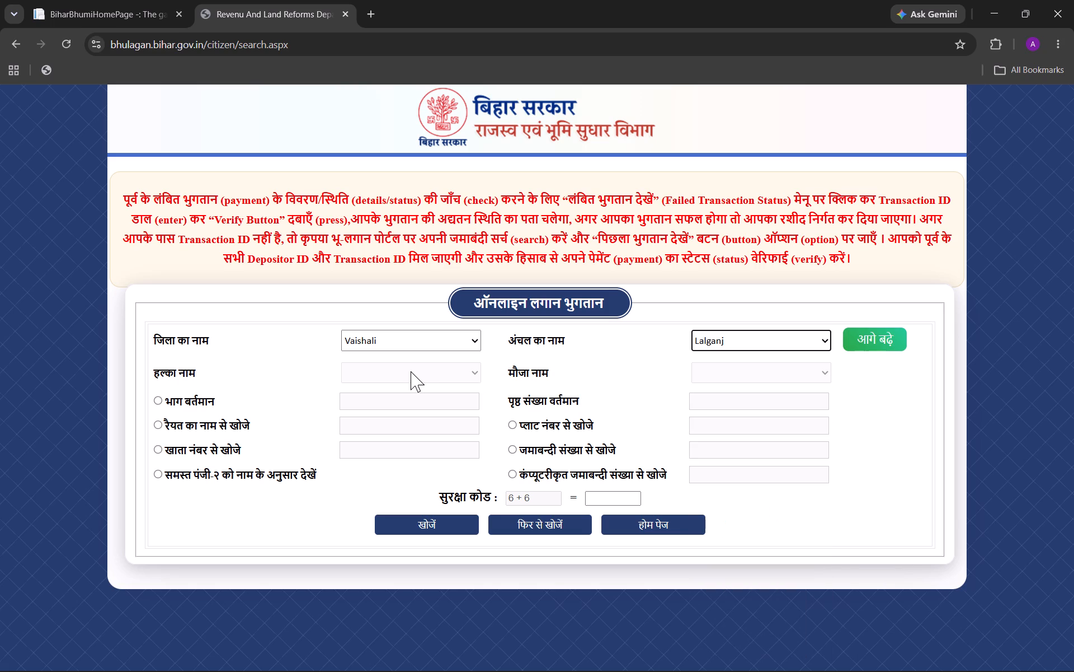
click(861, 340)
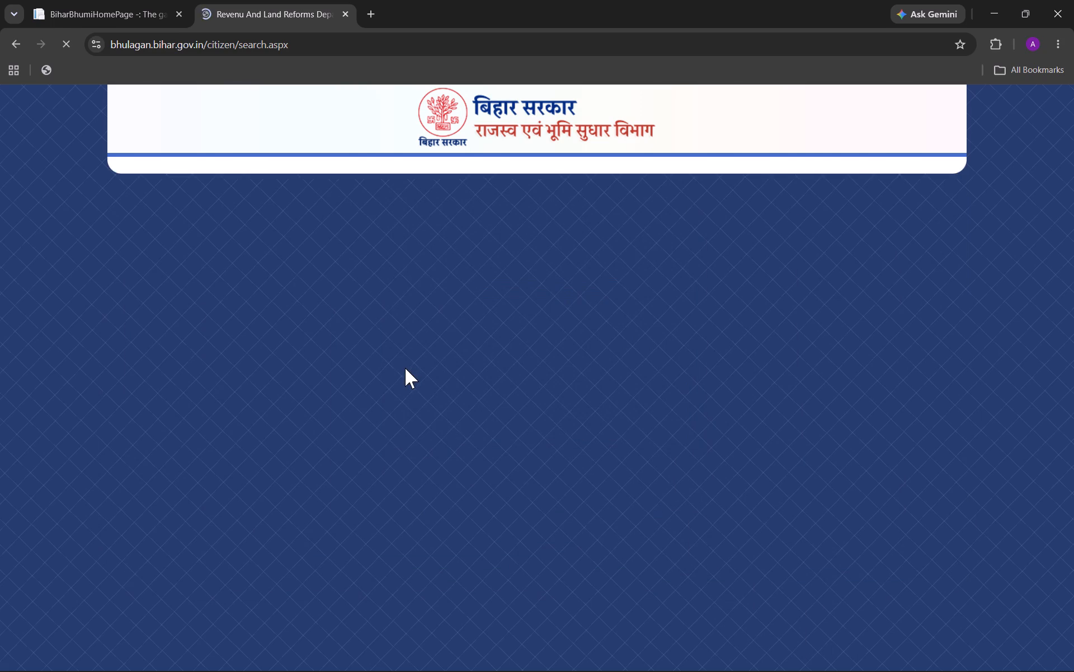
Choose पुरनटॉड as the halka (हल्का) and लखन सराय तेज सिंह - 243 as the mauja (मौजा).
click(417, 368)
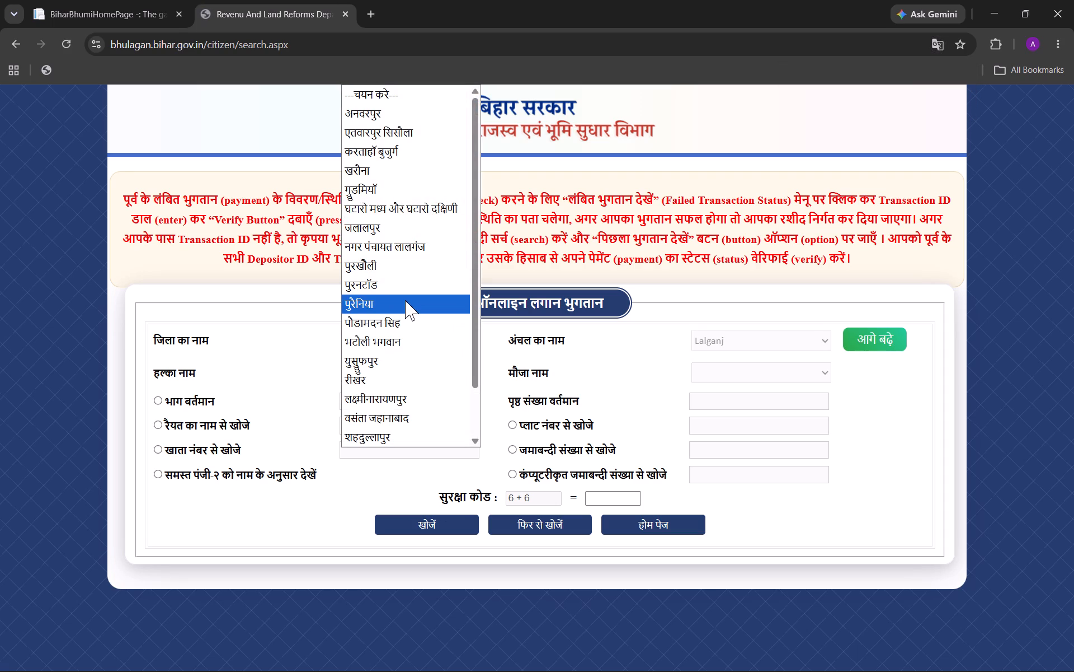
click(400, 281)
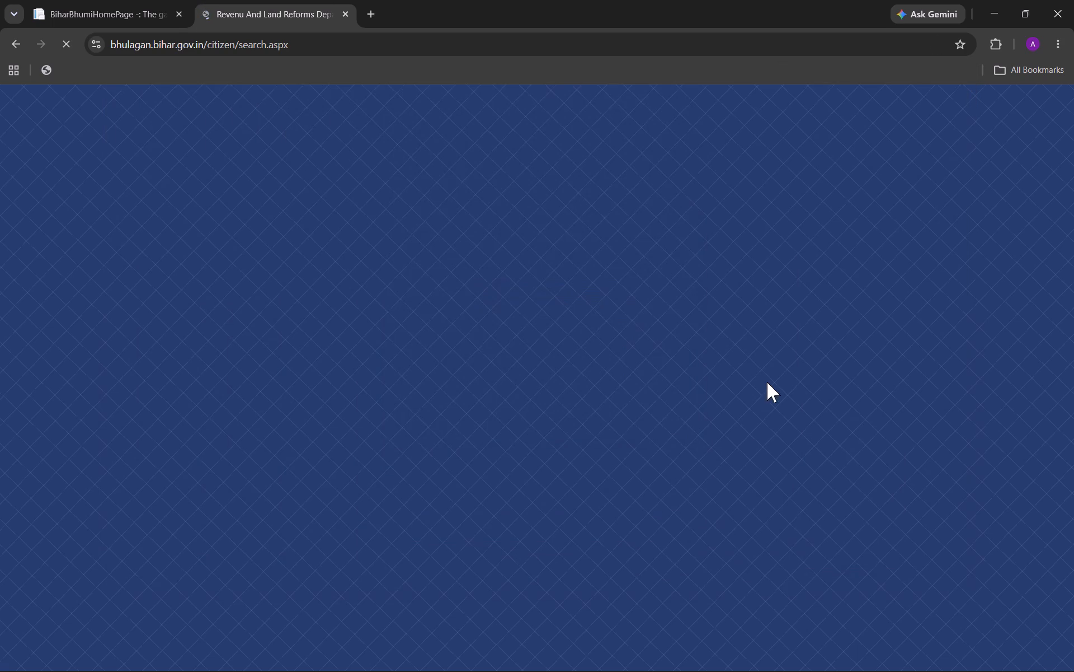
click(764, 368)
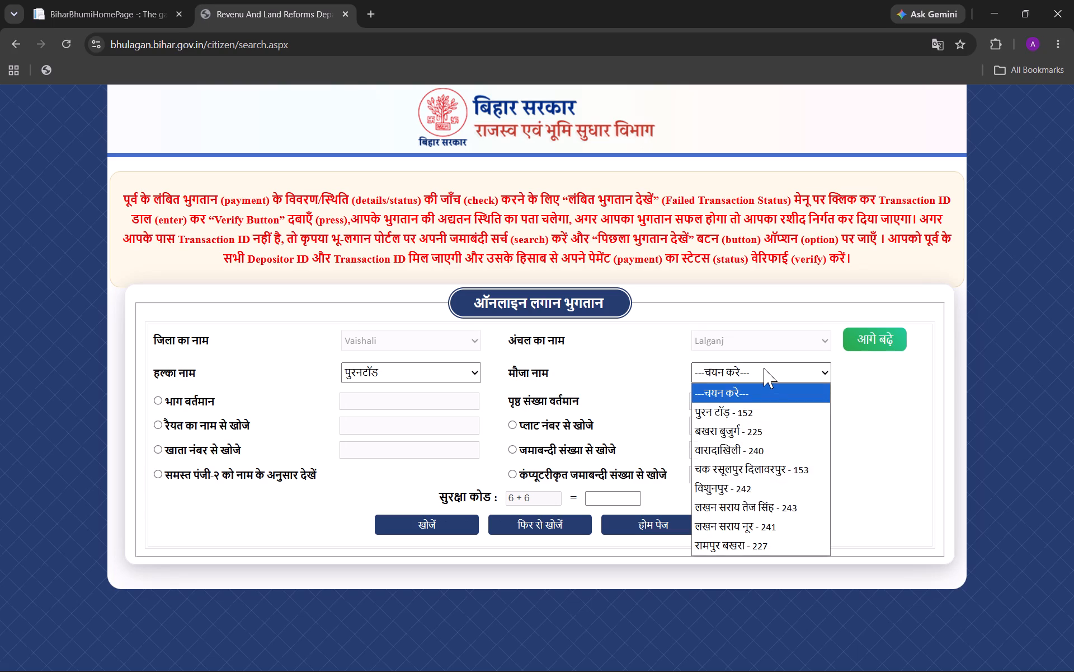
scroll(773, 411, down, 2)
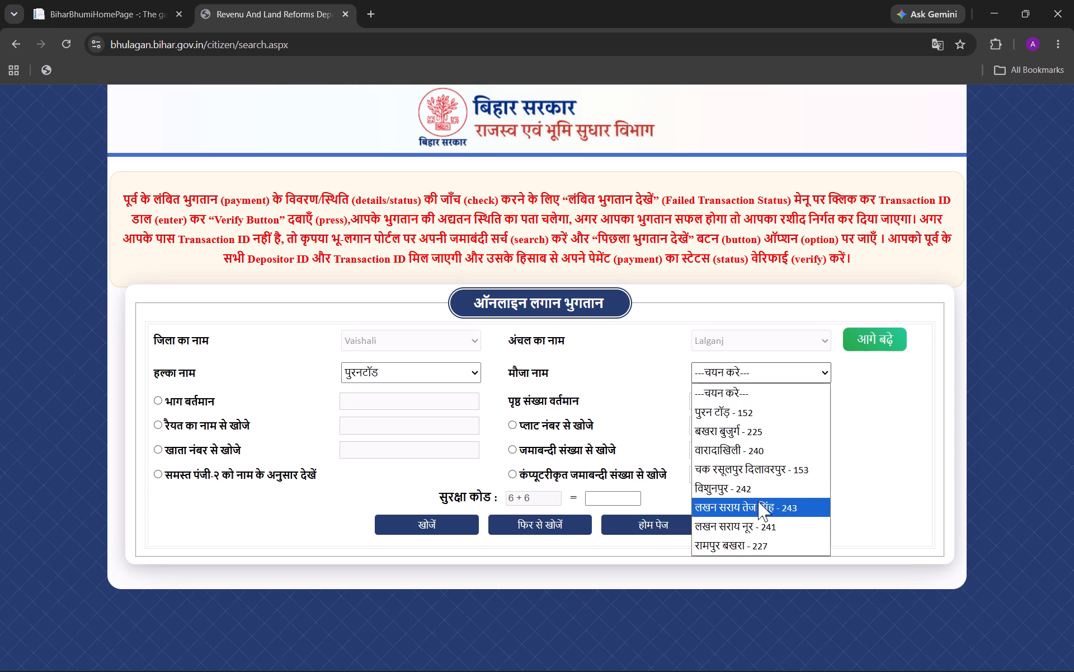
click(738, 508)
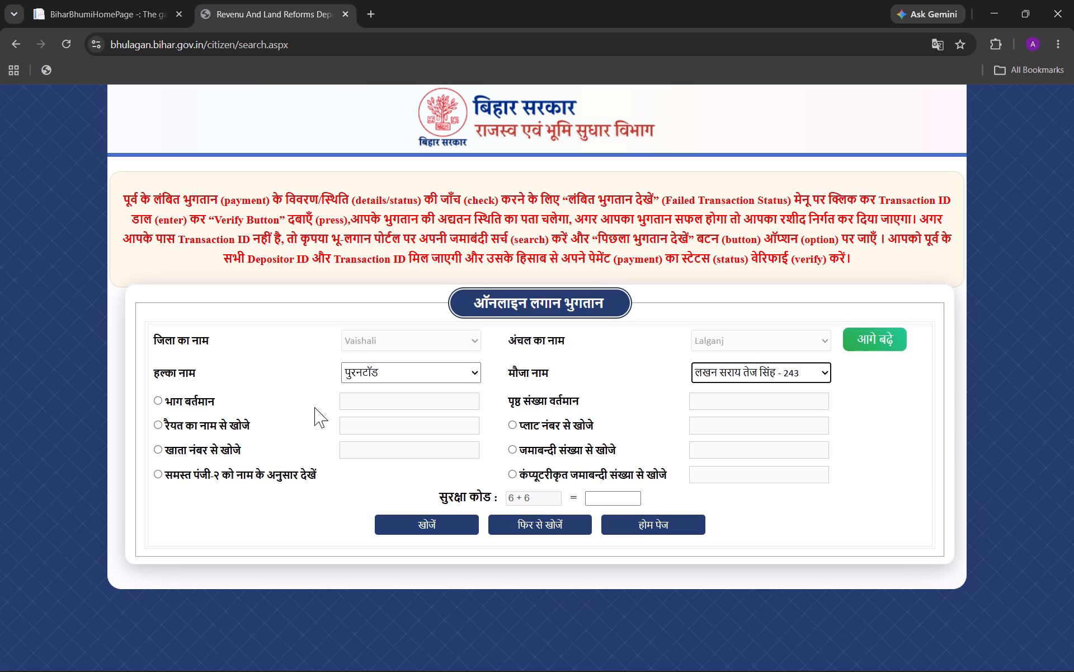
click(157, 449)
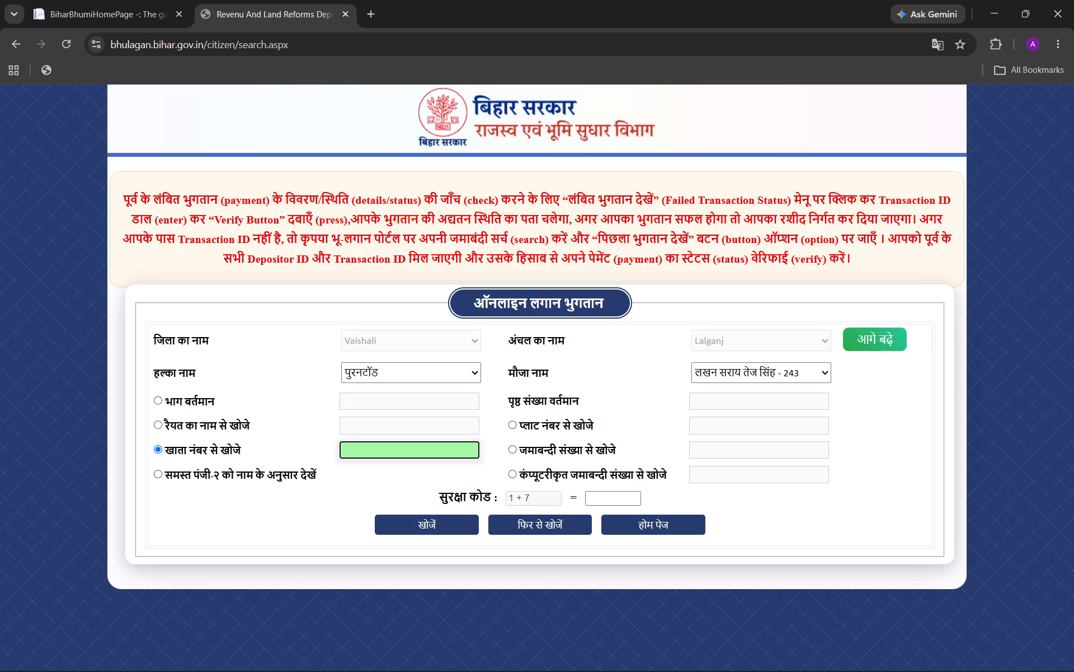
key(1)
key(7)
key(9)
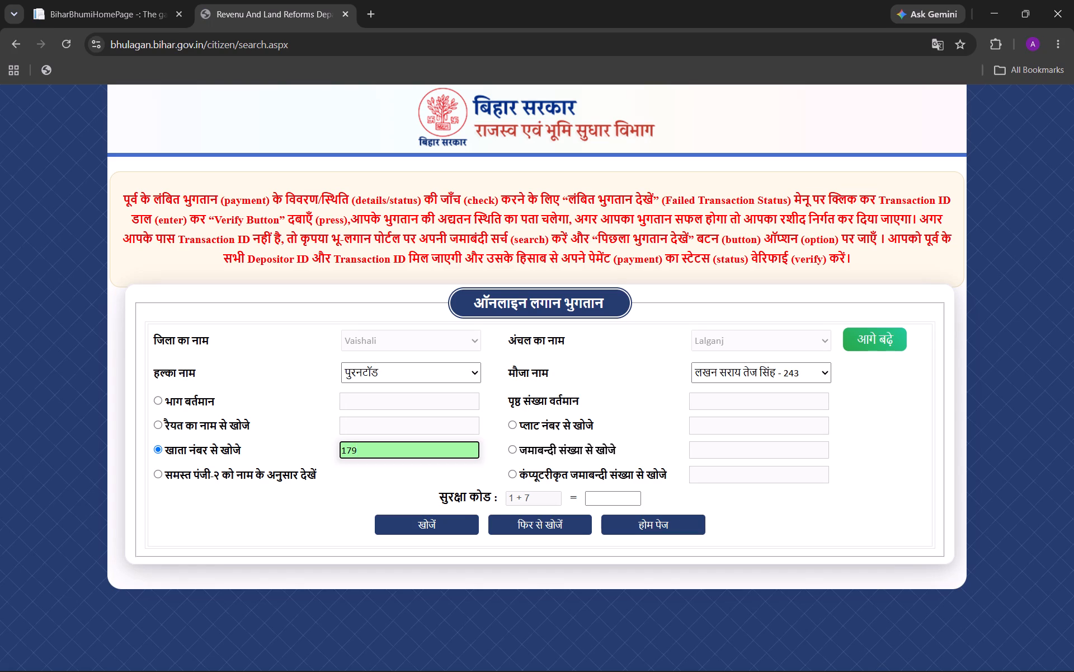
click(609, 498)
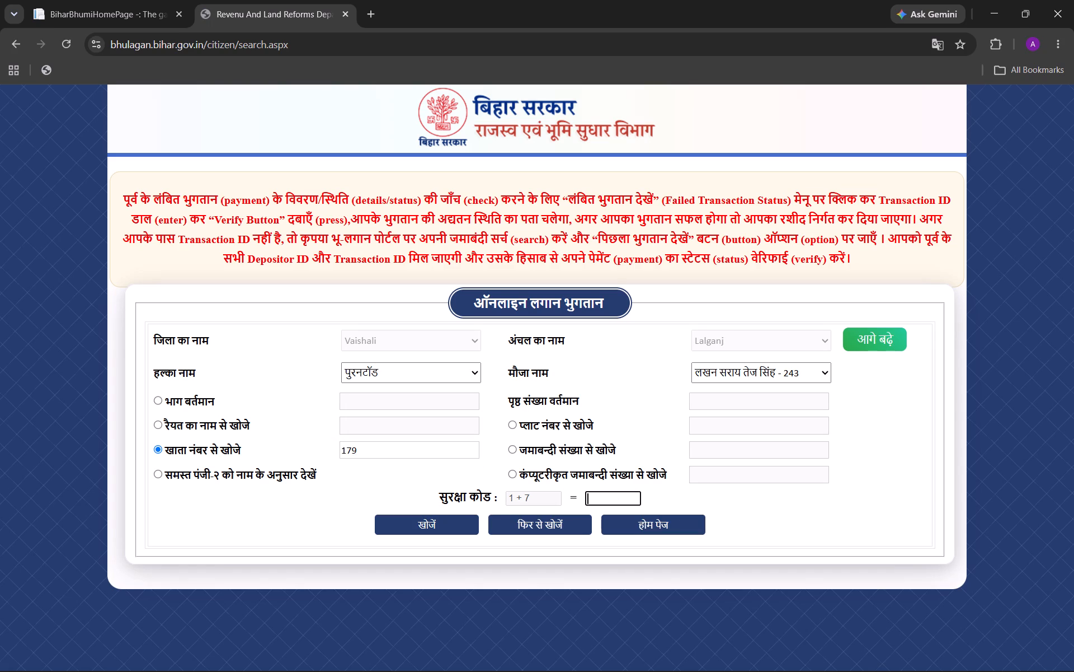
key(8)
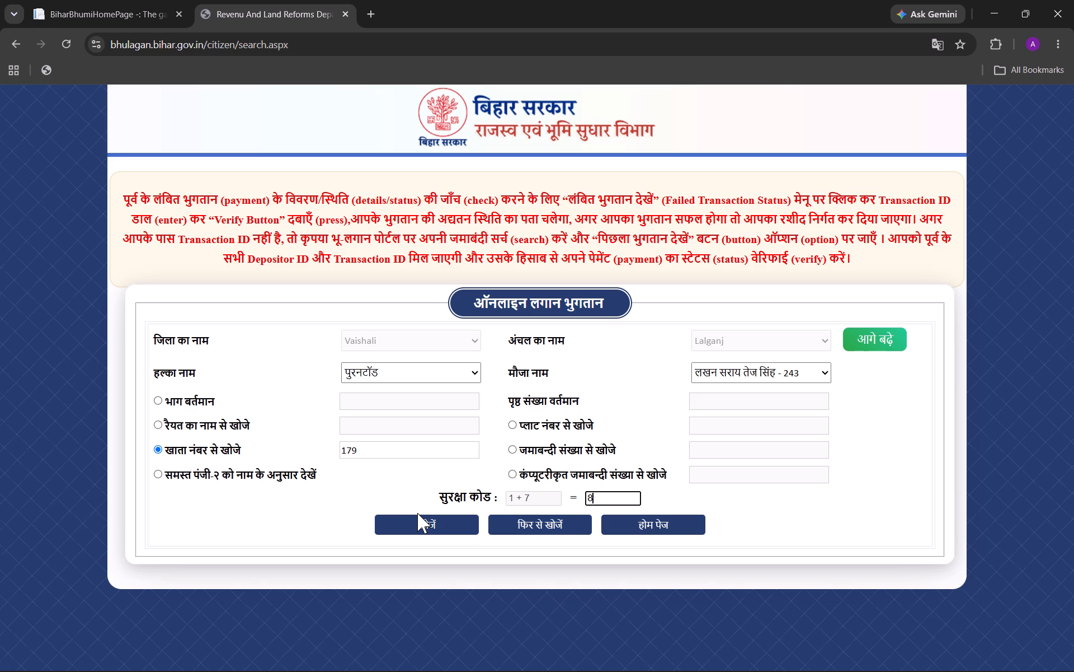
click(418, 521)
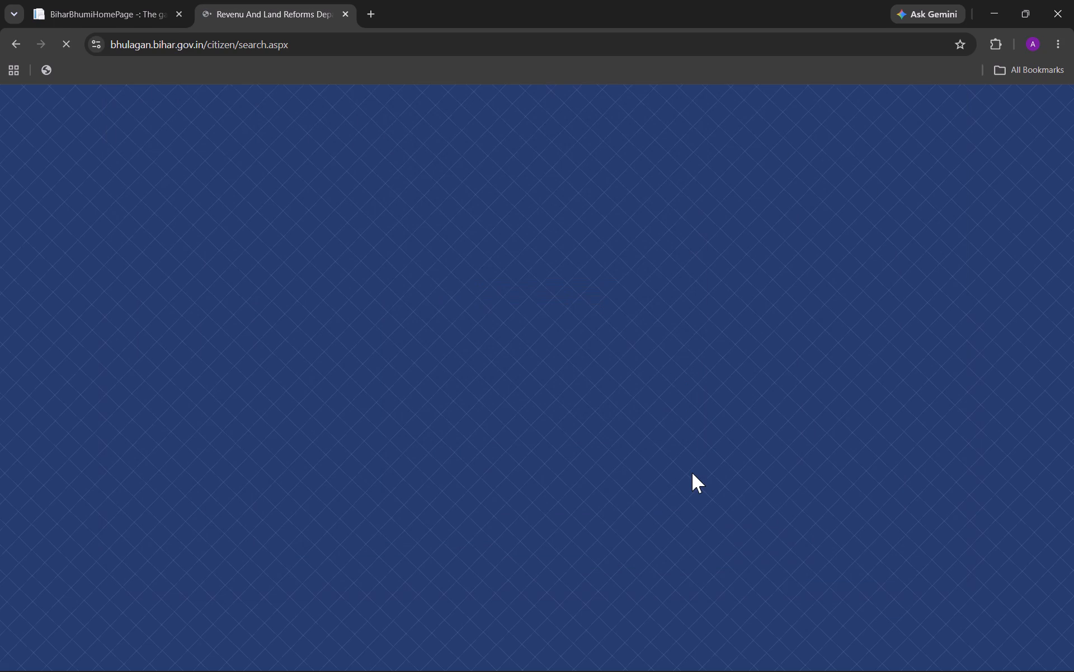
scroll(692, 473, down, 3)
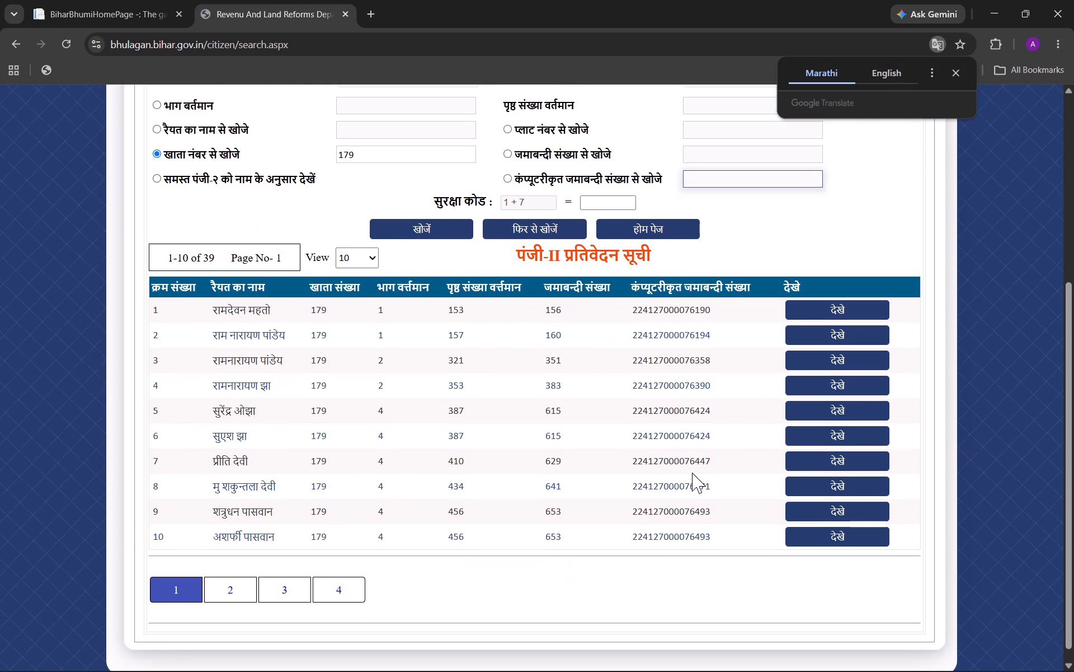
scroll(692, 473, down, 1)
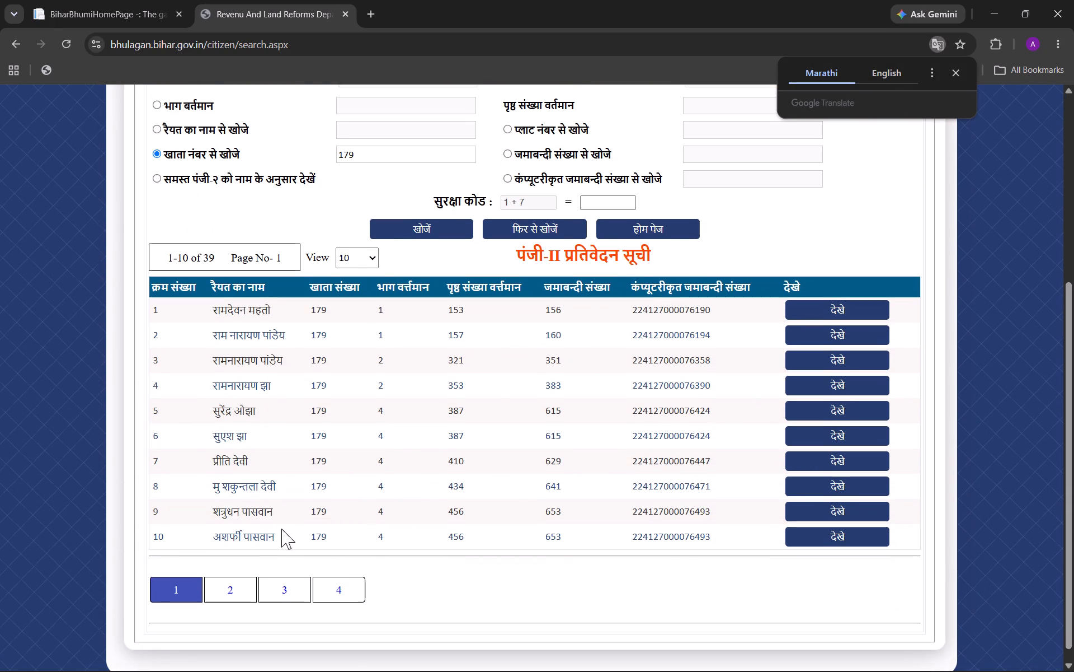
click(222, 588)
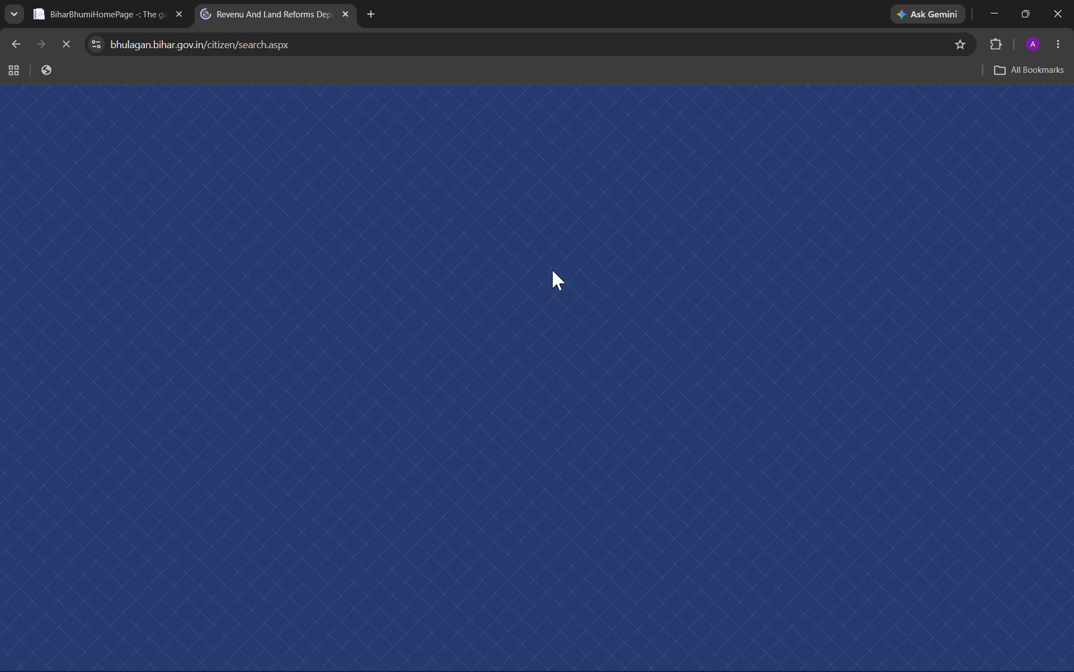
scroll(530, 605, down, 3)
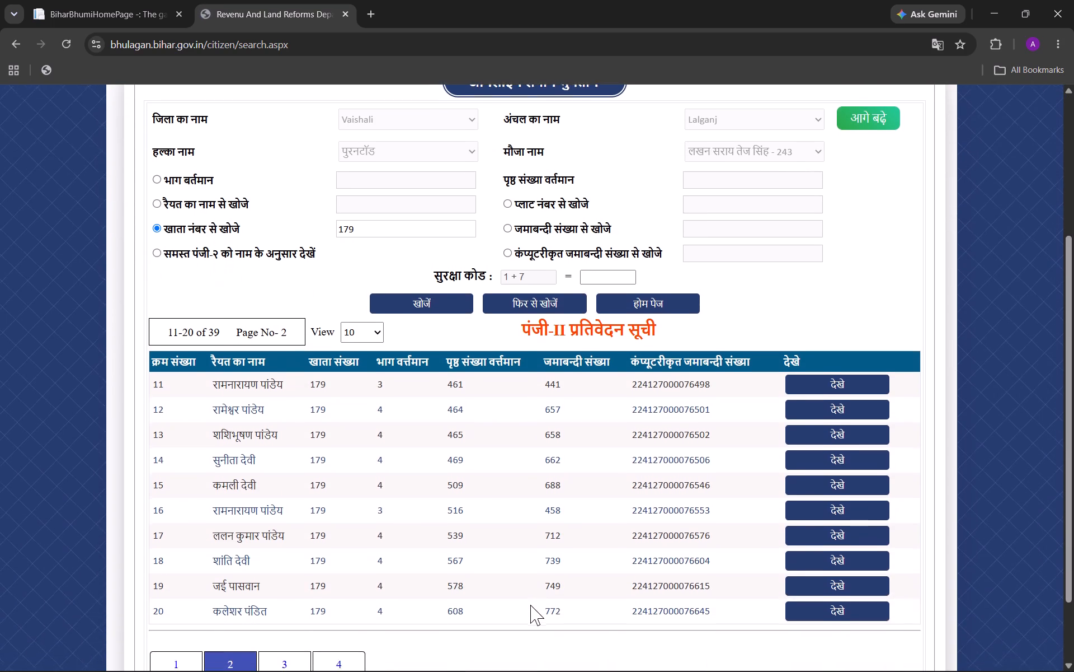
scroll(530, 605, down, 2)
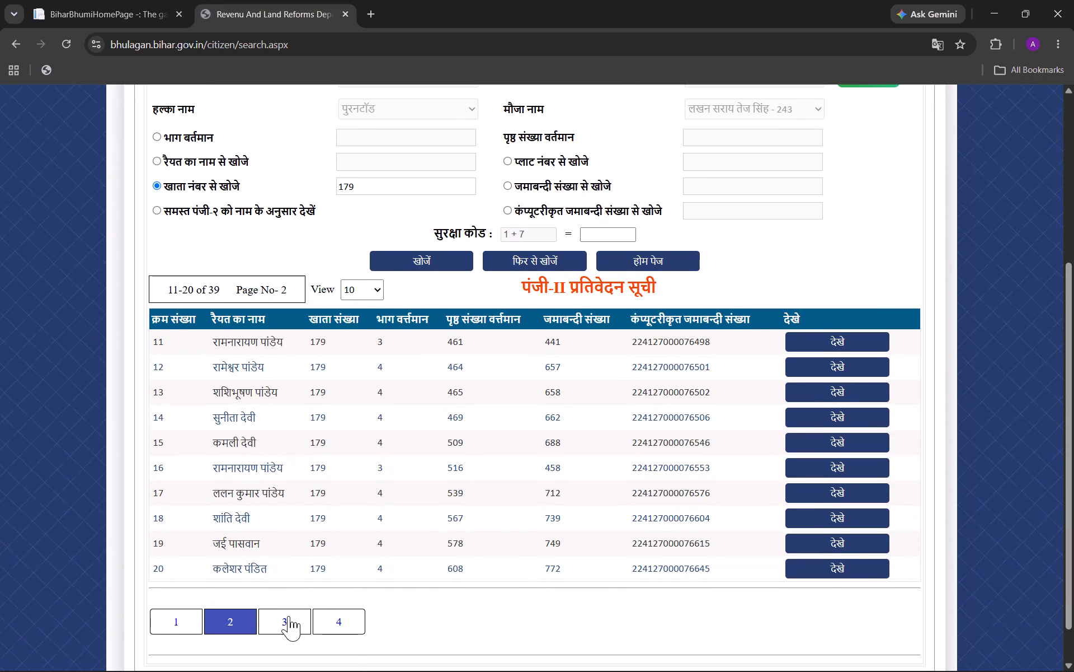
click(288, 618)
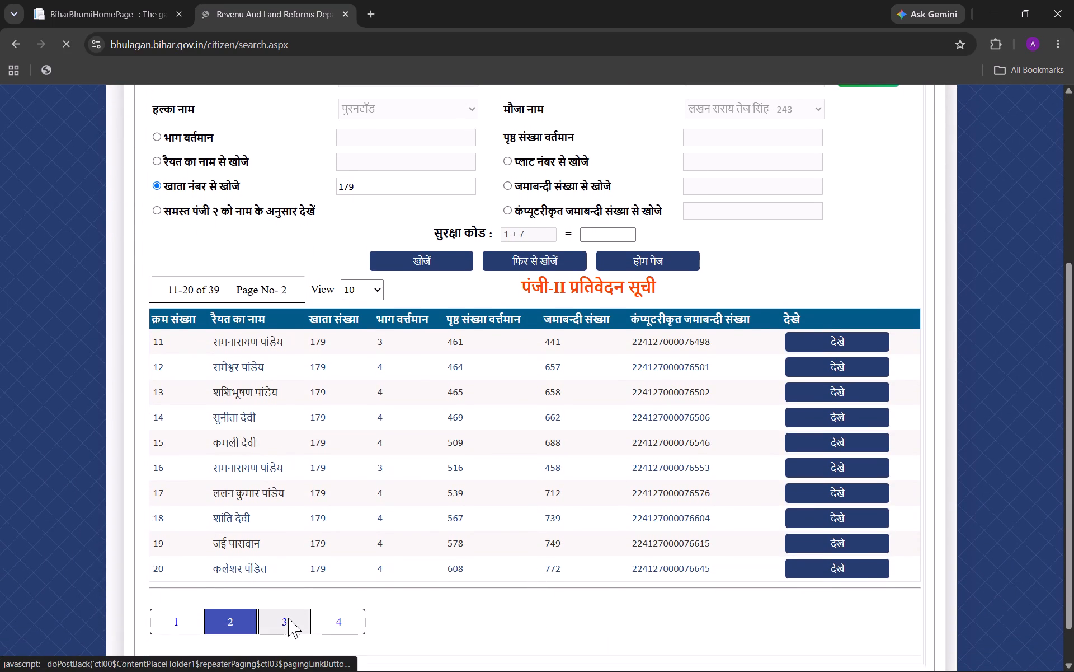
scroll(483, 538, down, 4)
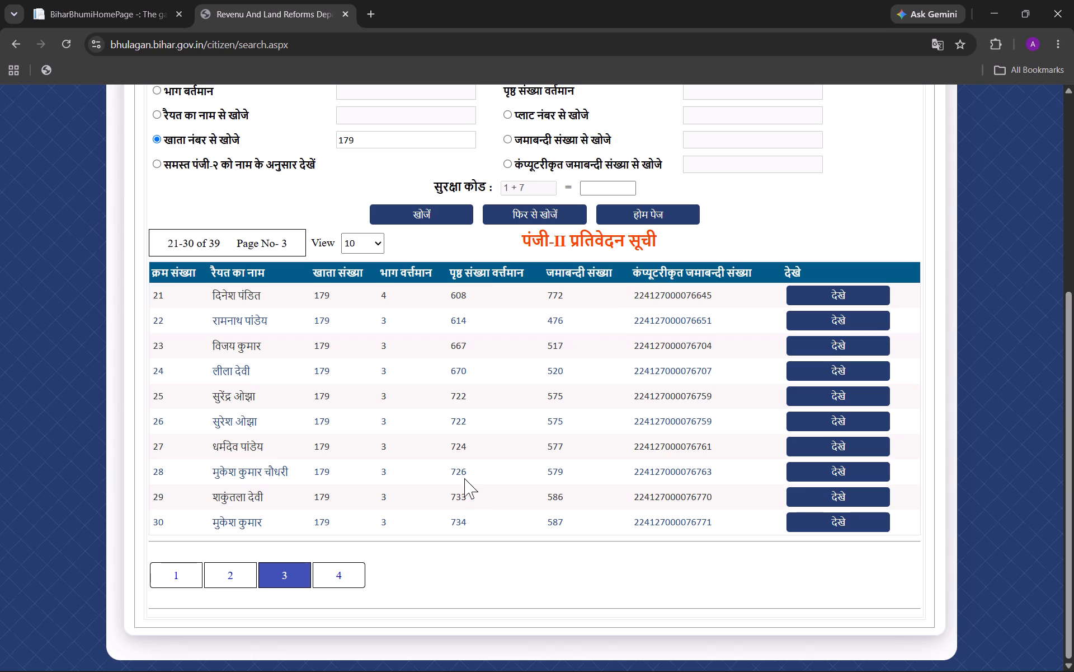
click(335, 571)
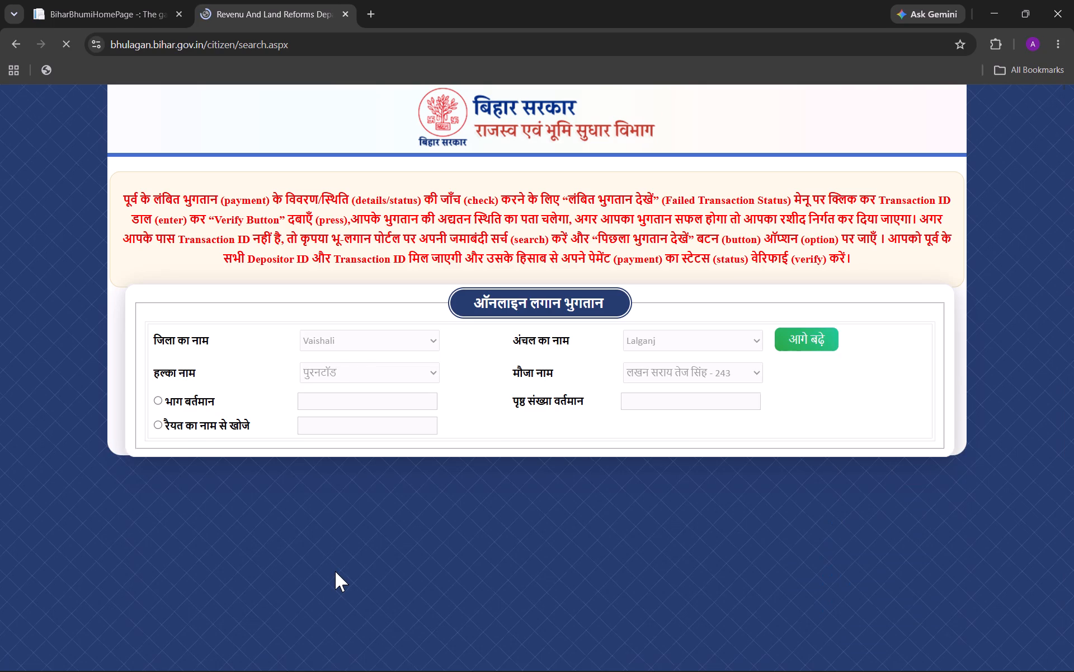
scroll(335, 571, down, 2)
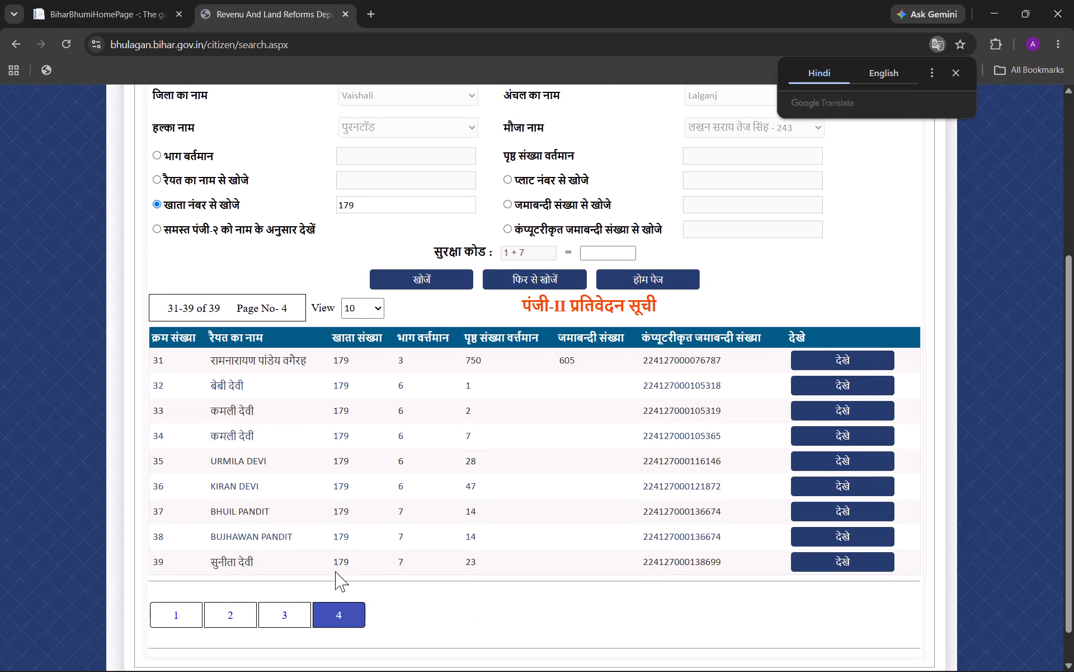
scroll(335, 571, down, 1)
Return to page 3 of the results and open the details of the record with serial number 28.
click(274, 619)
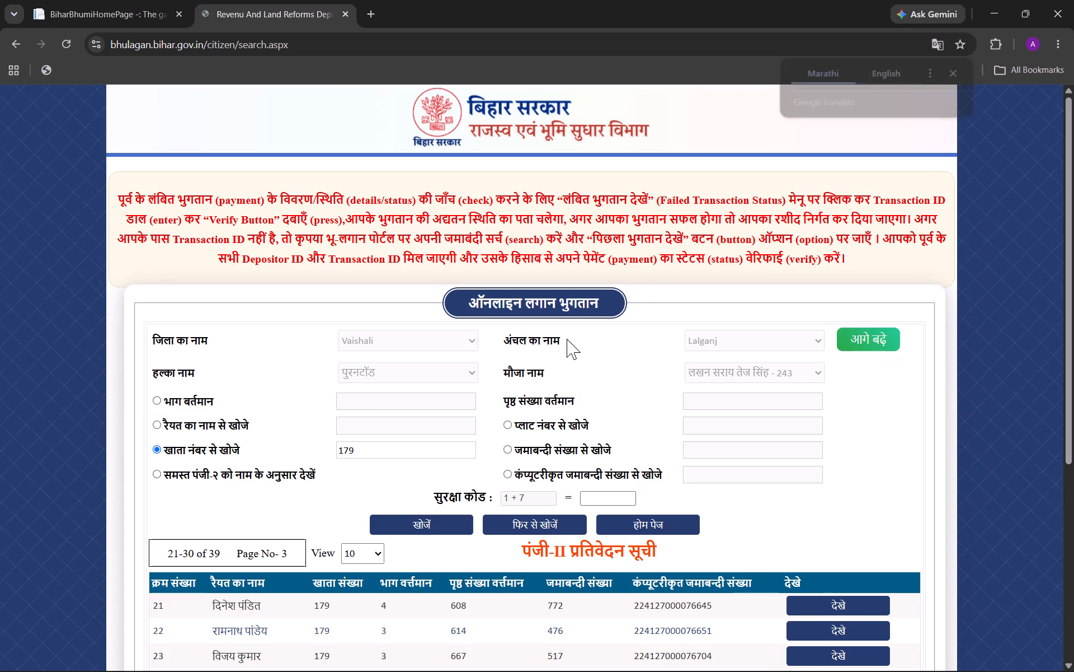
scroll(568, 349, down, 3)
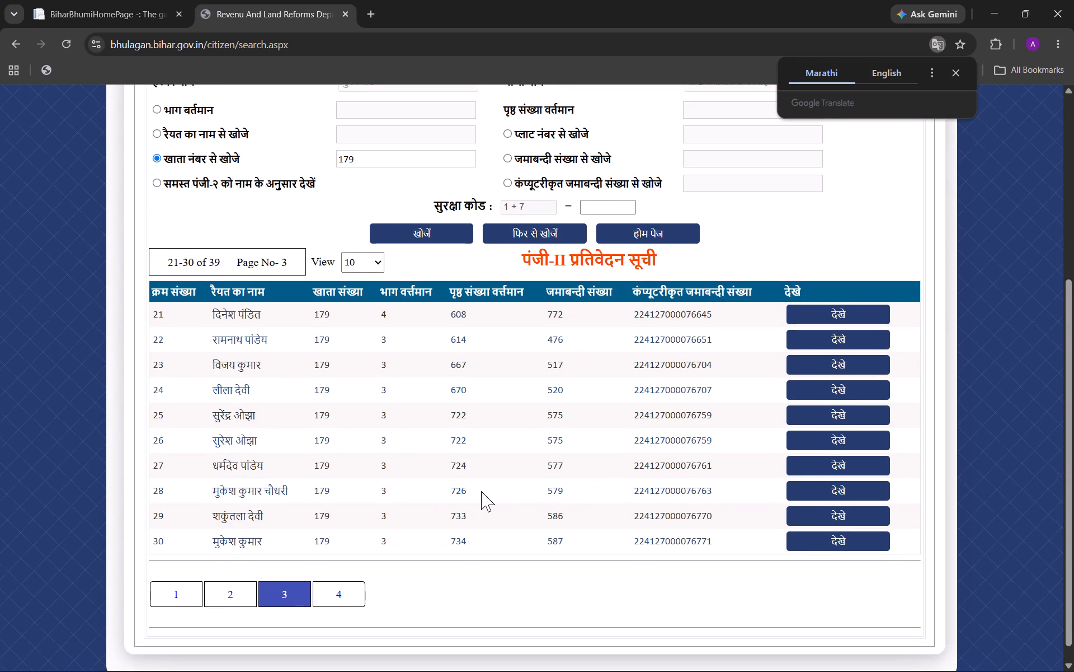
click(825, 488)
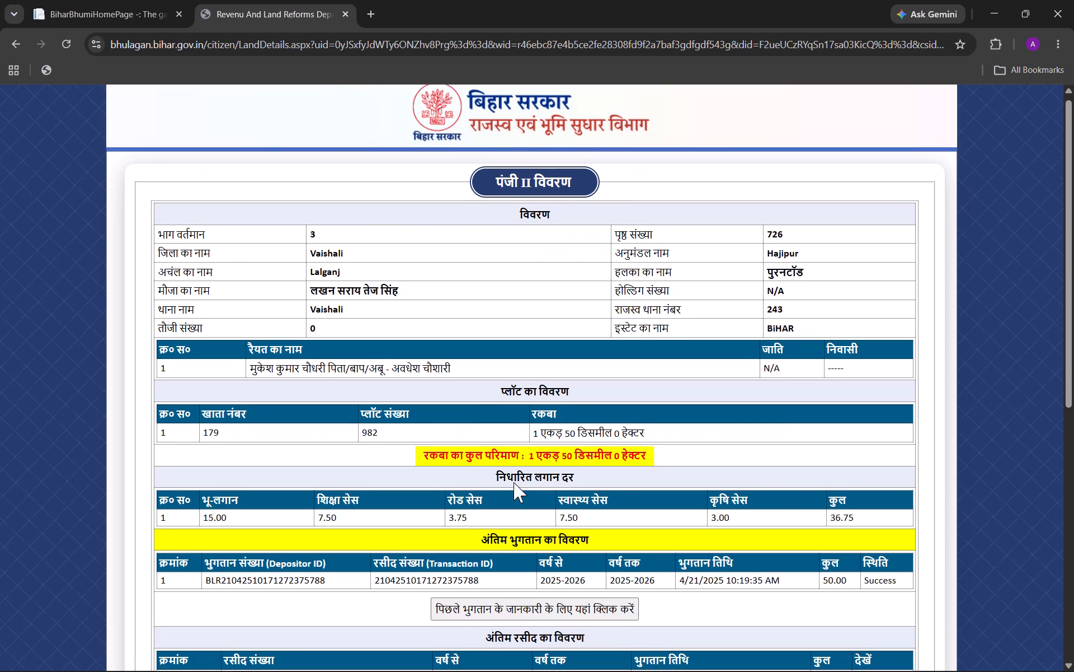
Review the पंजी II विवरण page, examining the plot, rent rates, last payment, last receipt and outstanding dues.
scroll(421, 471, down, 3)
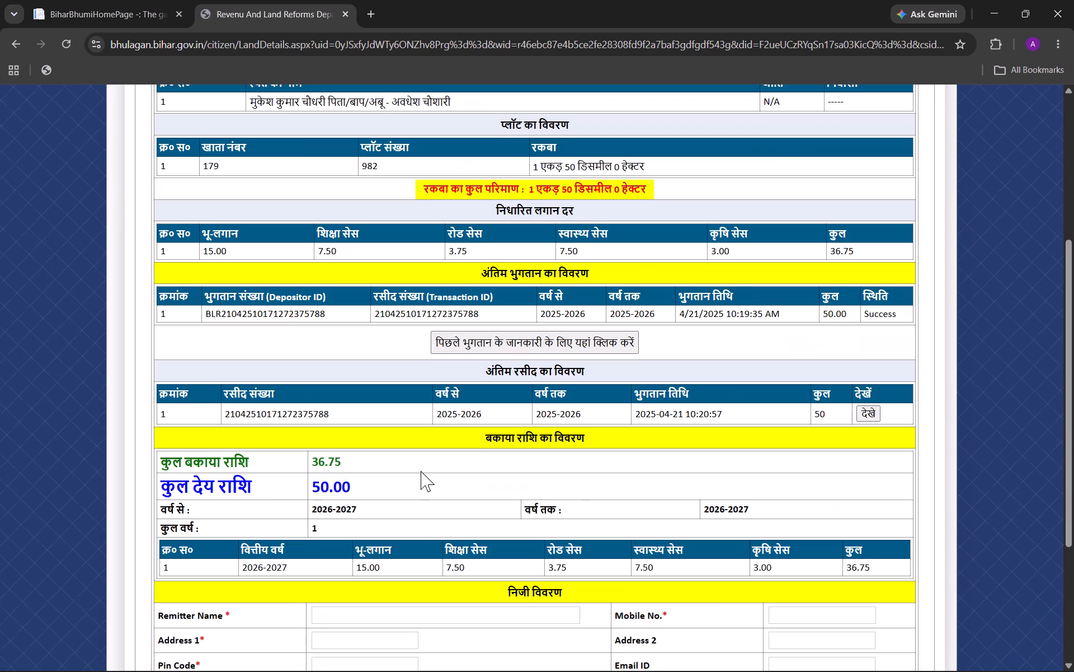
scroll(421, 471, down, 3)
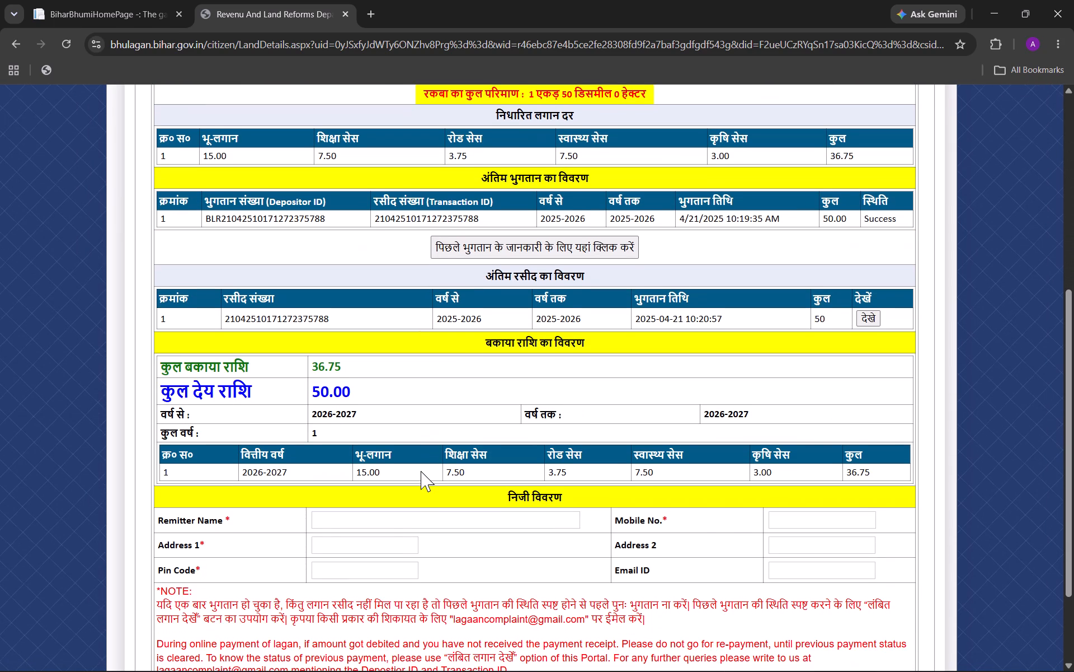
scroll(421, 471, up, 2)
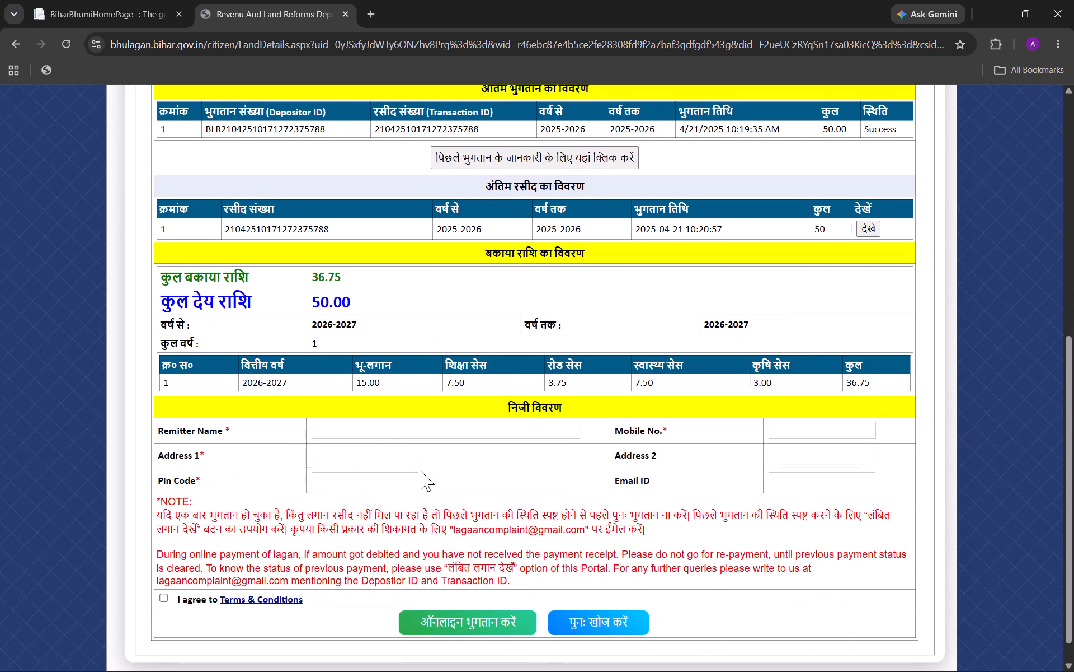
scroll(421, 471, up, 3)
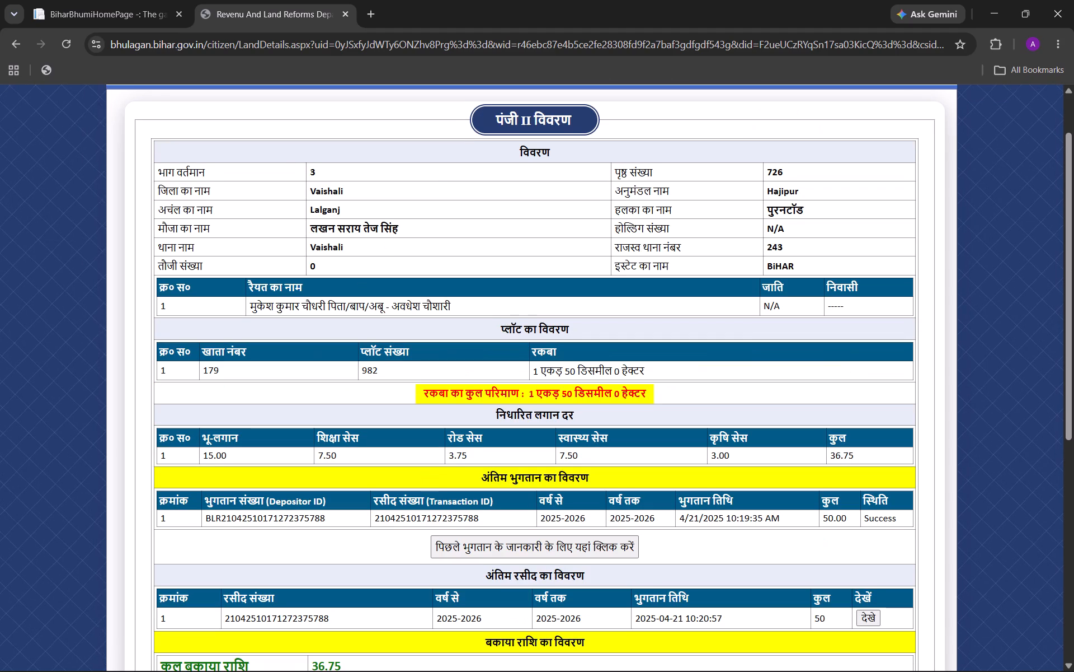
Enter the raiyat's name in English as the Remitter Name in the personal details (निजी विवरण) section.
scroll(505, 456, down, 1)
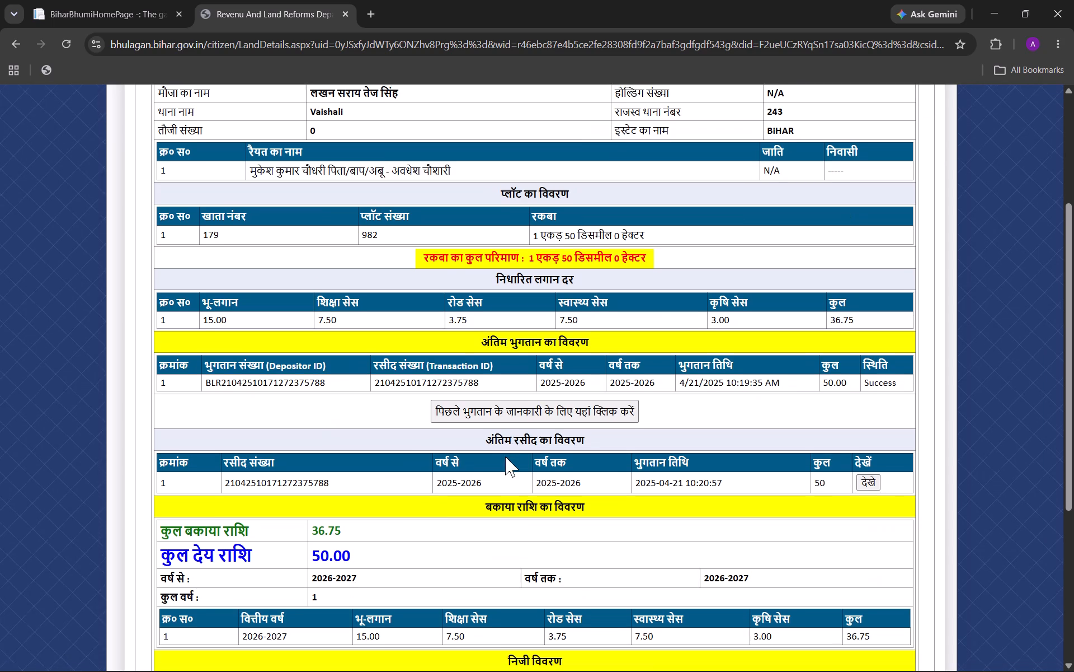
scroll(505, 456, down, 4)
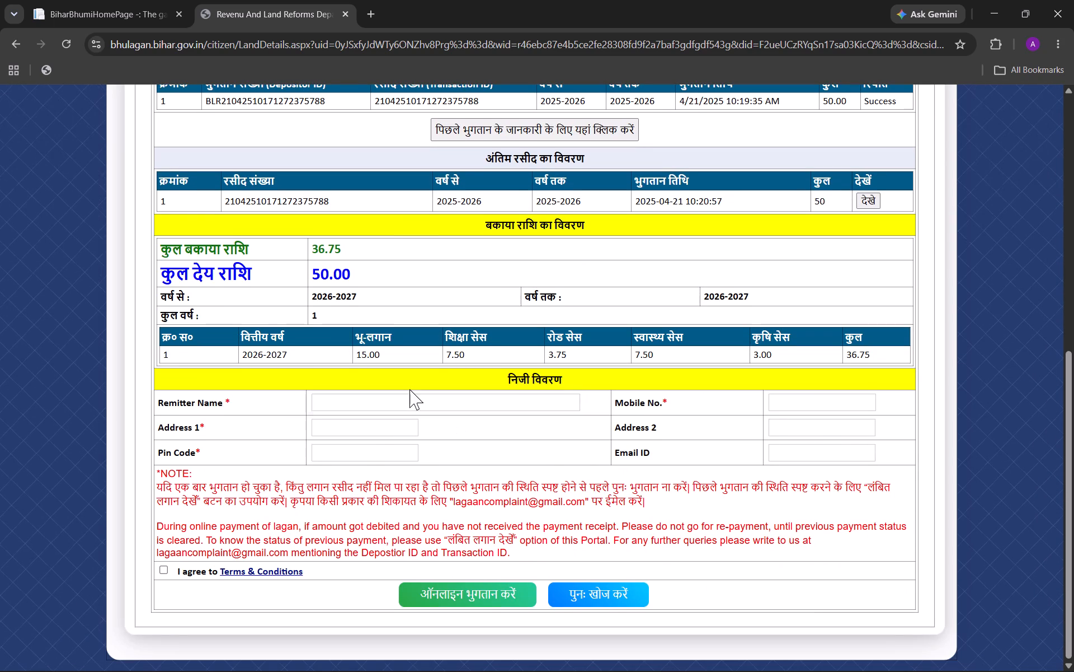
click(393, 395)
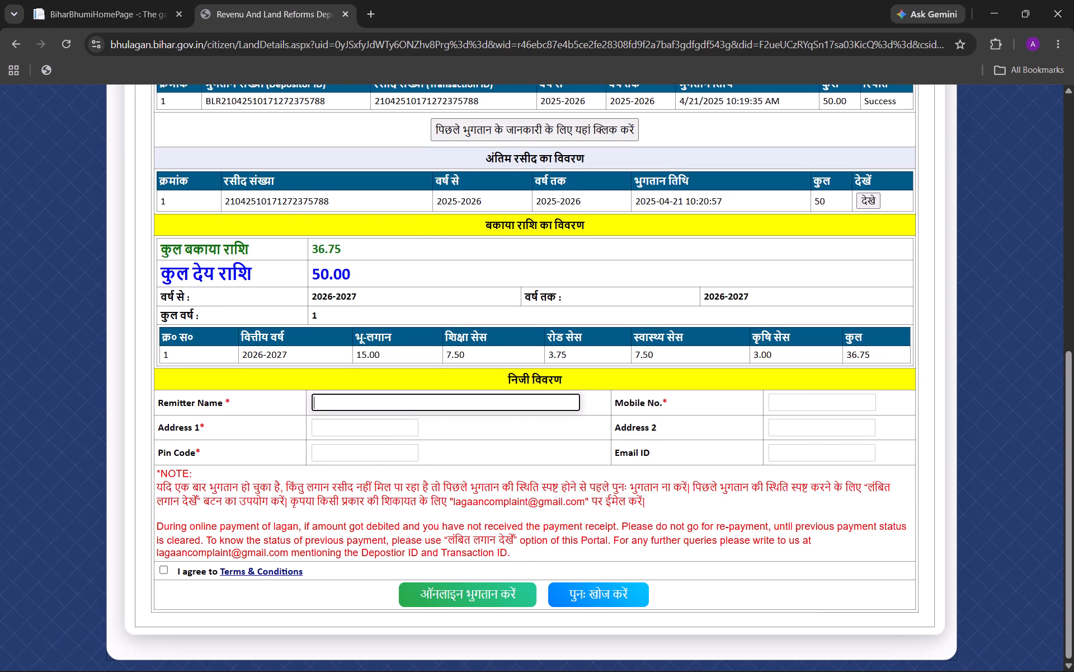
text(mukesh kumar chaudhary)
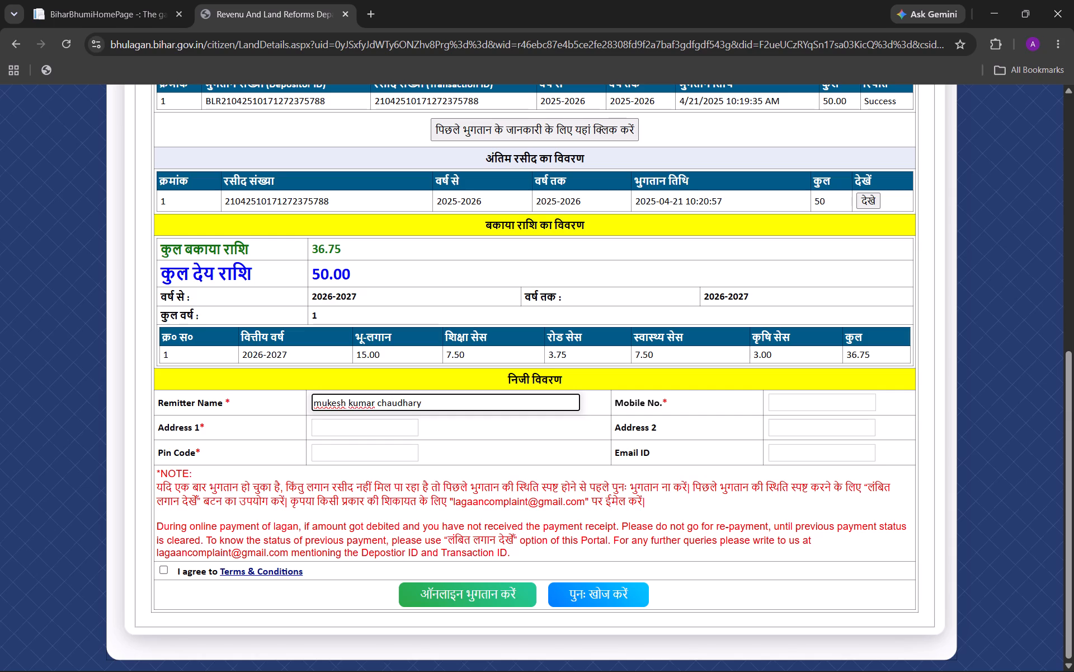
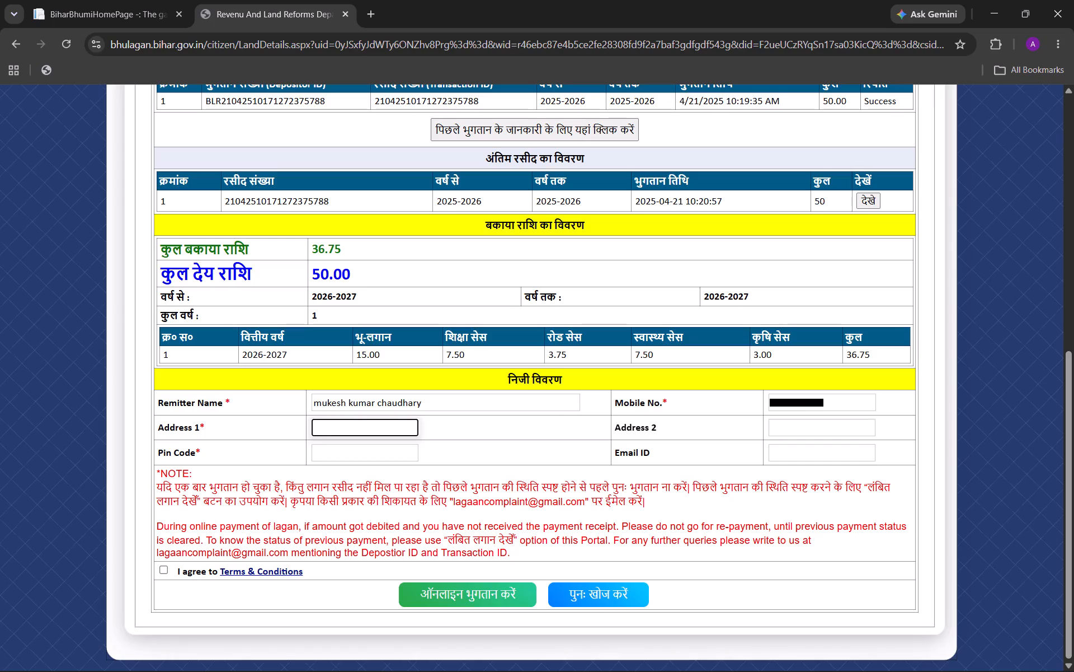
Fill in the remitter's Address 1 and Pin Code in the personal details (निजी विवरण) section.
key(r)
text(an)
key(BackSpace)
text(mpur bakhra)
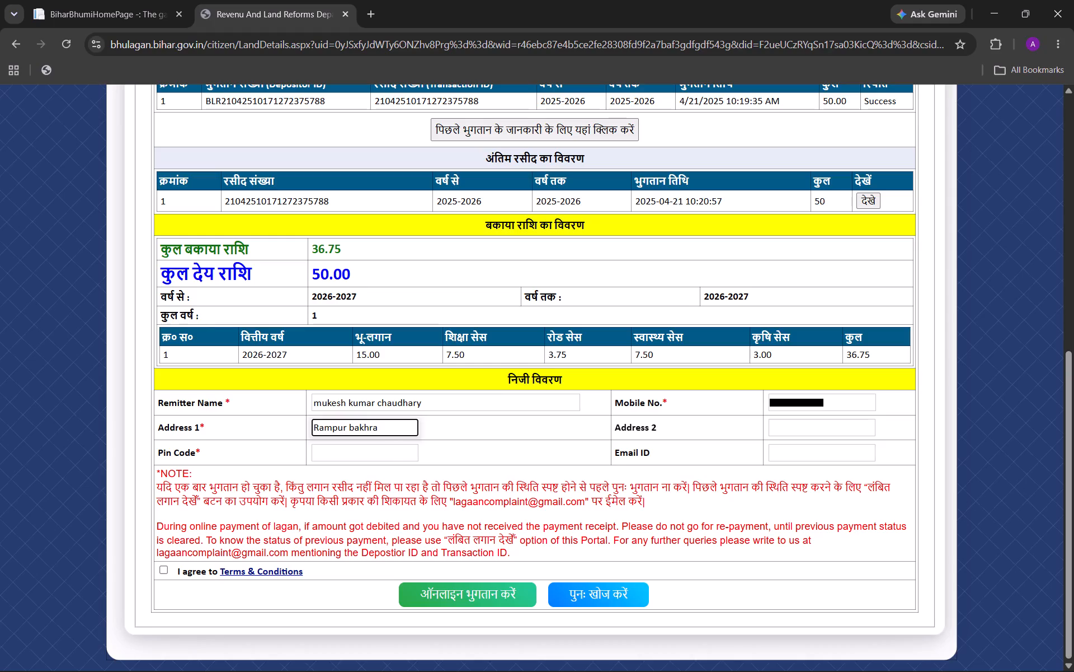
click(384, 449)
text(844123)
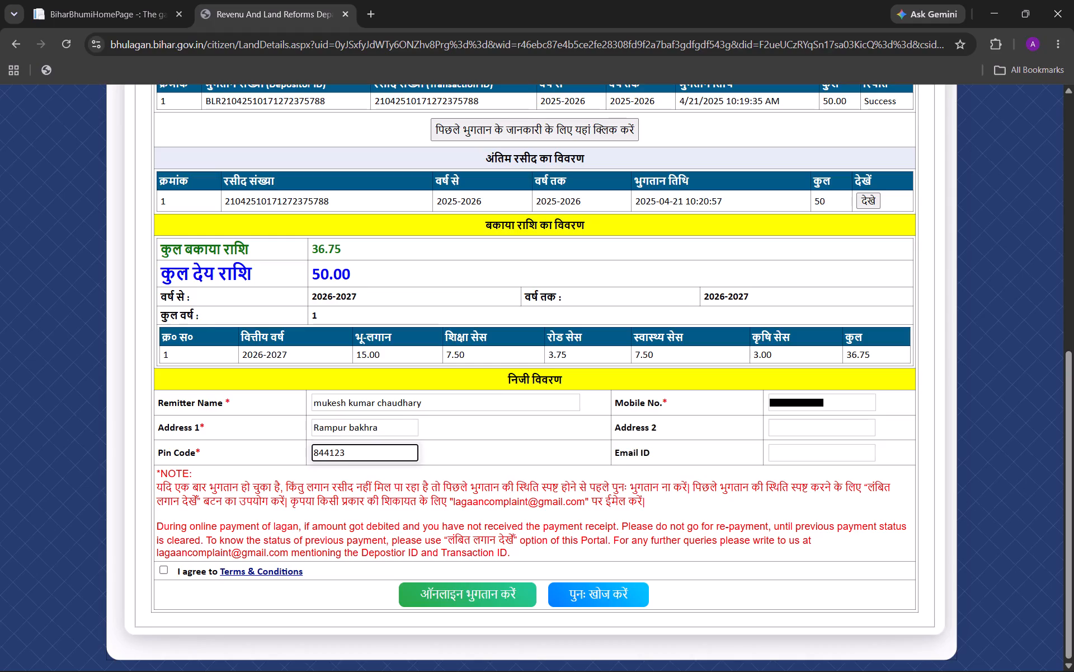
Agree to the Terms & Conditions, acknowledge the payment ID notice and start the online payment (ऑनलाइन भुगतान करें).
click(162, 570)
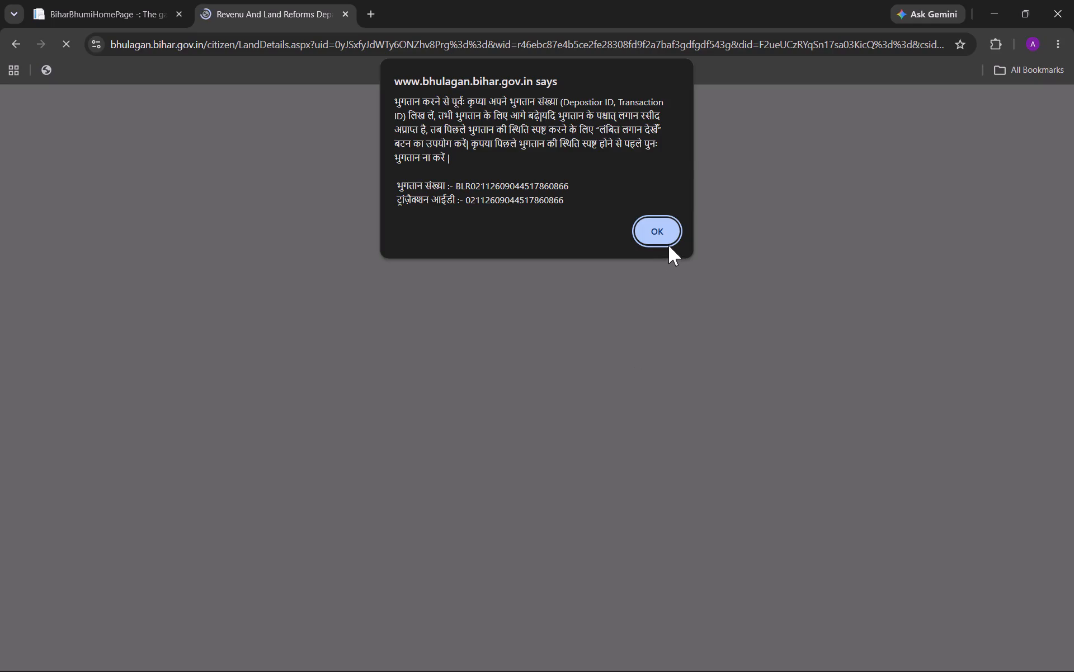
click(668, 230)
scroll(532, 407, down, 8)
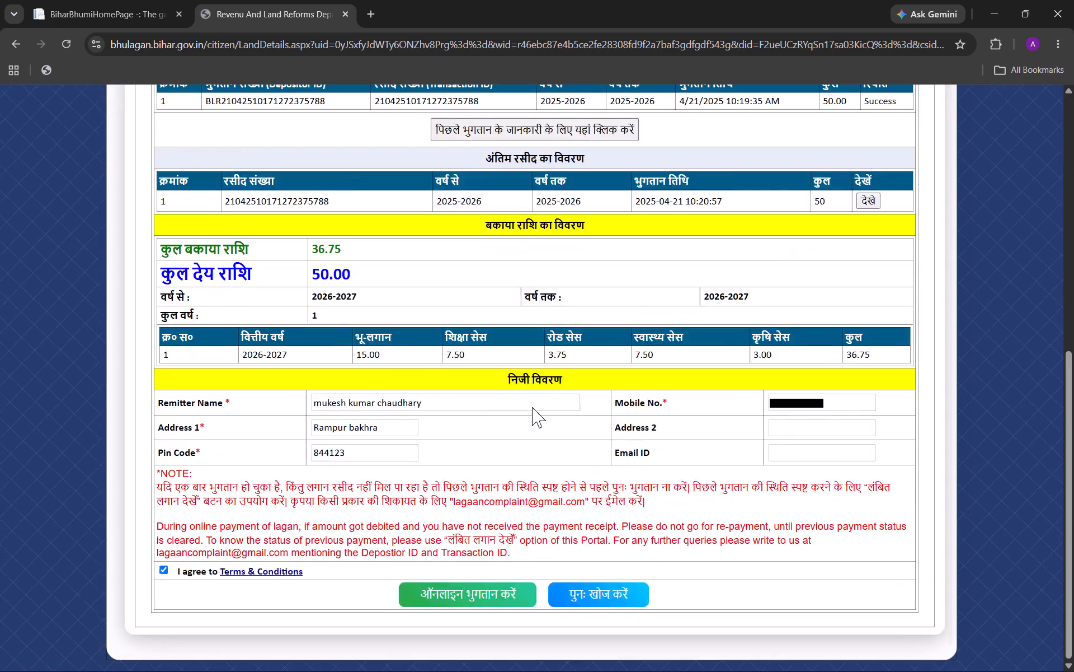
click(483, 595)
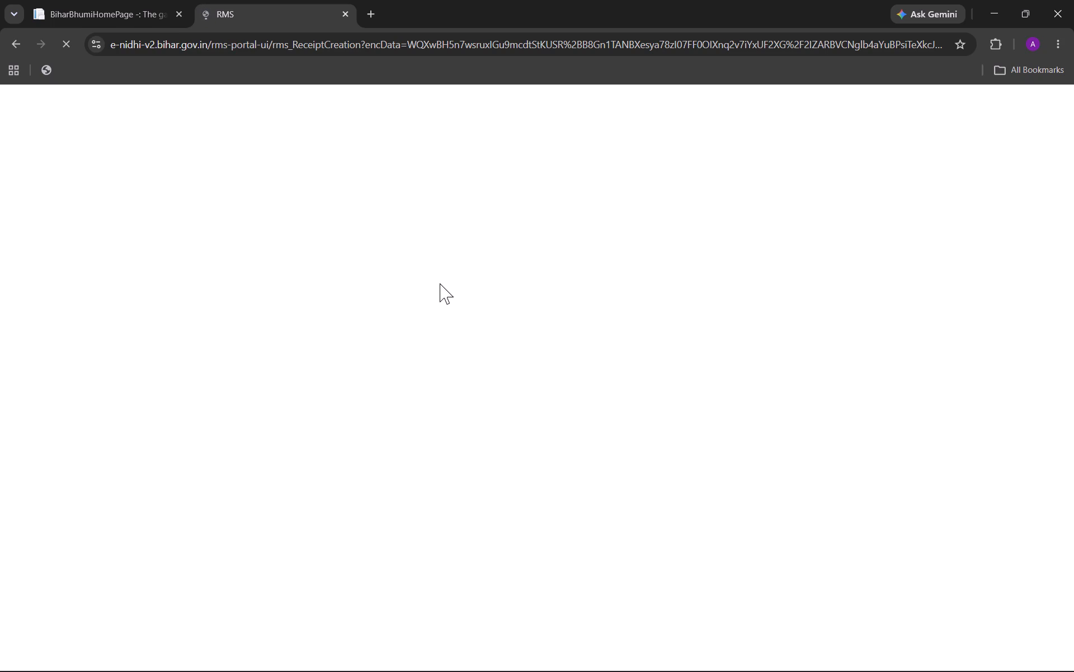
Review the payer details and revenue heads, confirm the receipt details are correct and proceed to make the payment.
scroll(440, 283, down, 7)
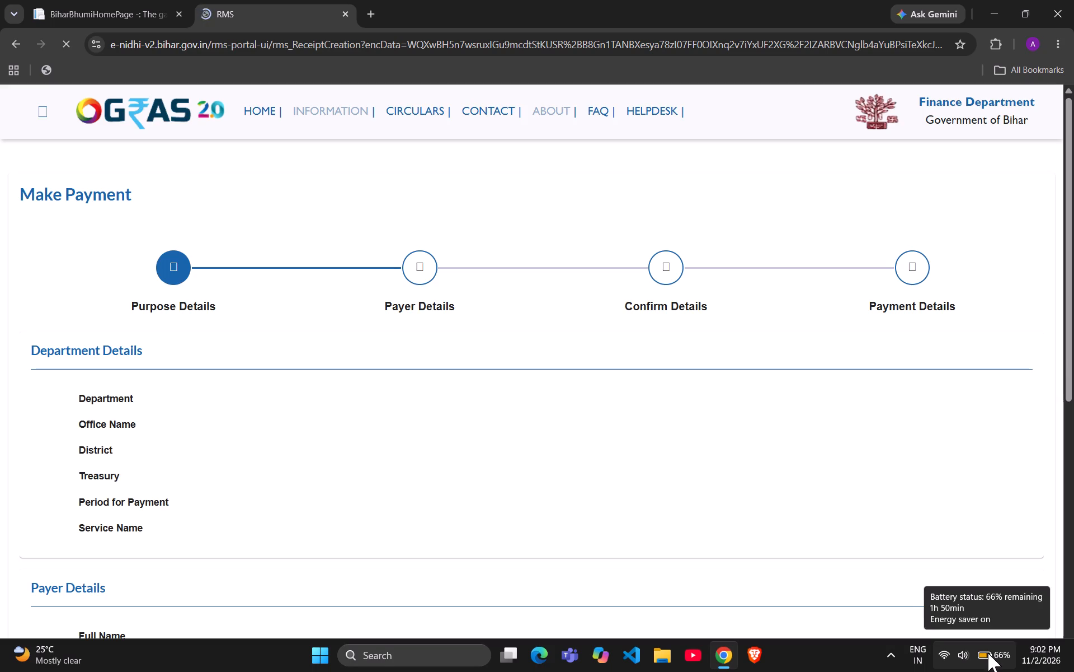
scroll(535, 435, down, 1)
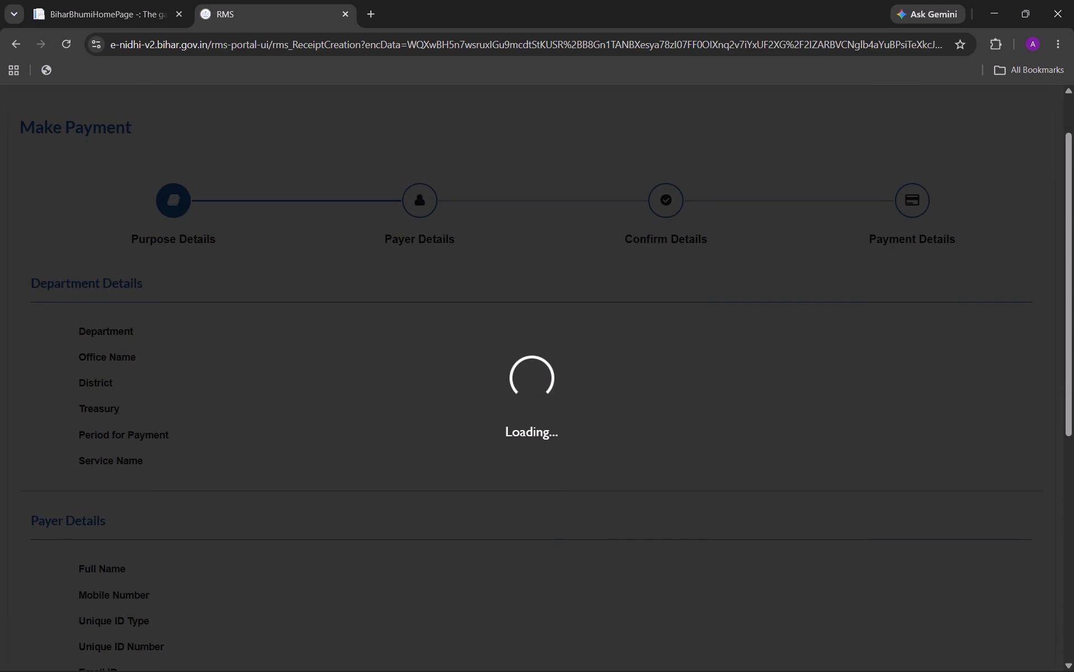
scroll(535, 435, down, 8)
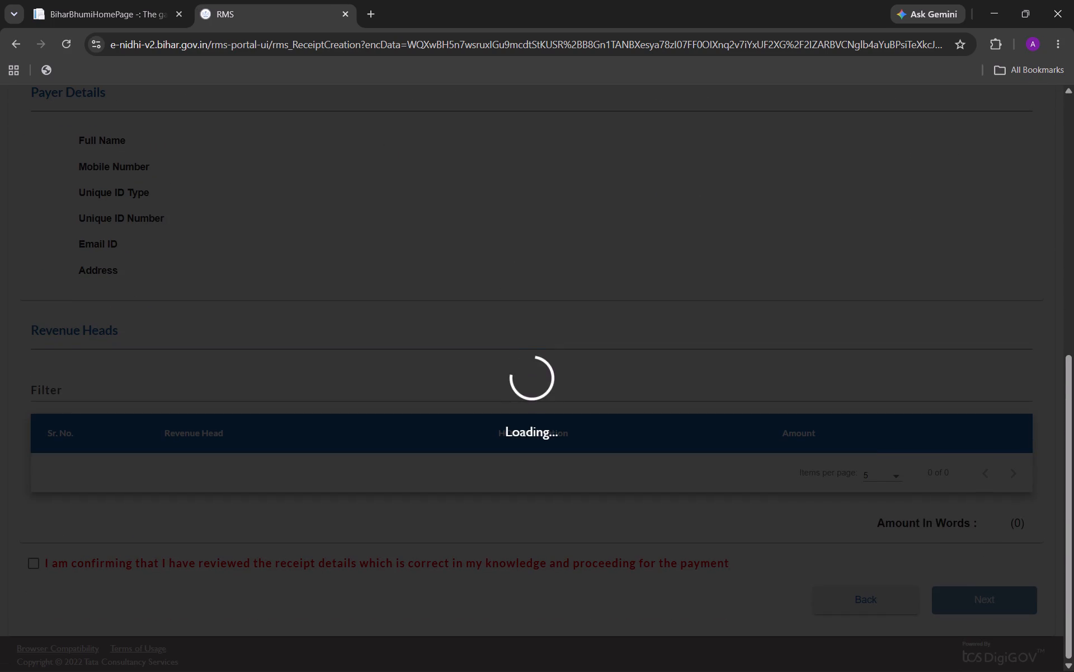
scroll(535, 435, down, 1)
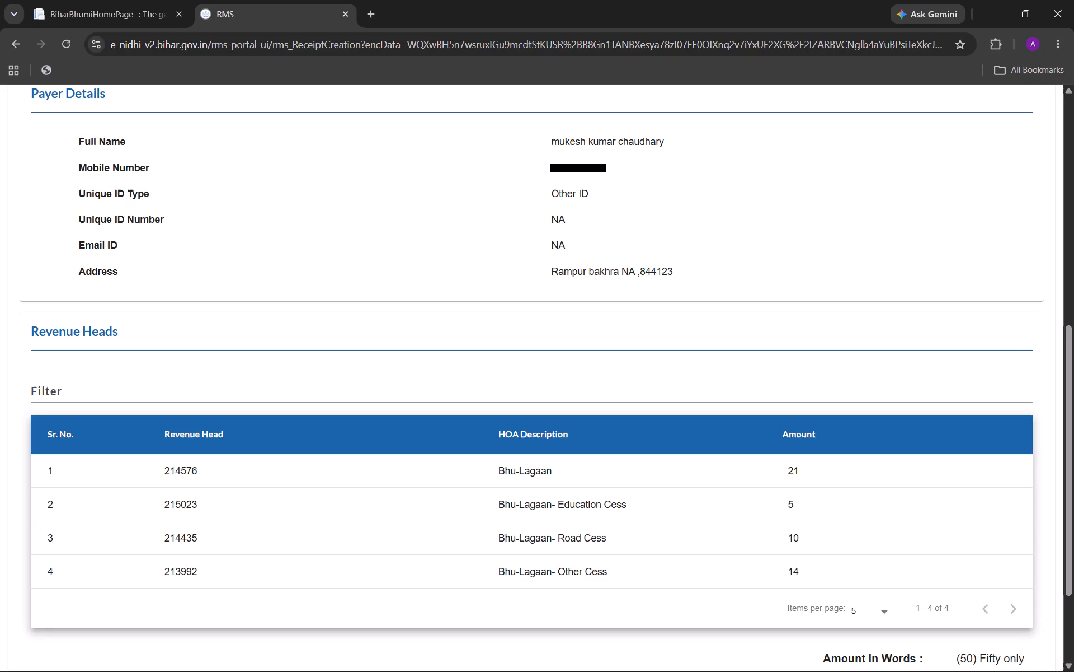
scroll(535, 435, down, 1)
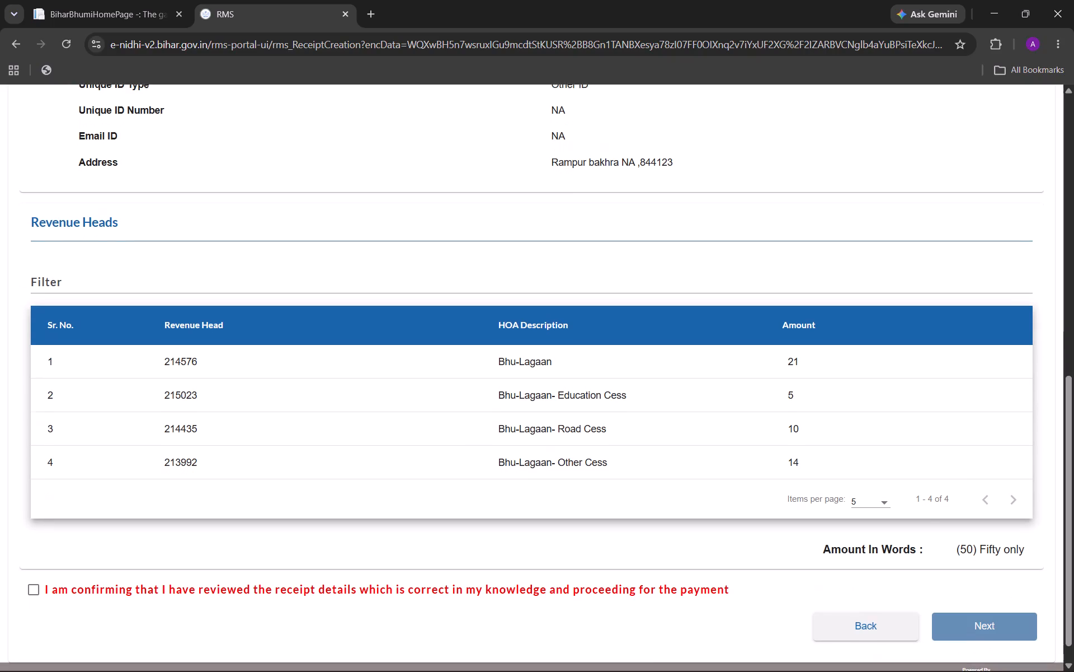
scroll(535, 435, down, 1)
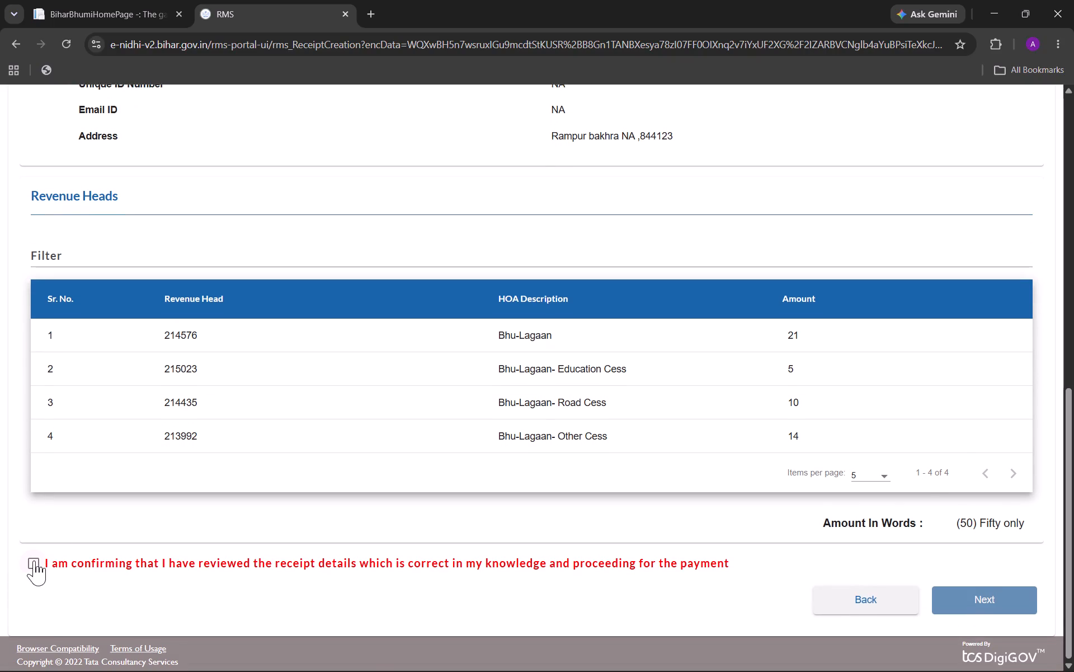
click(34, 561)
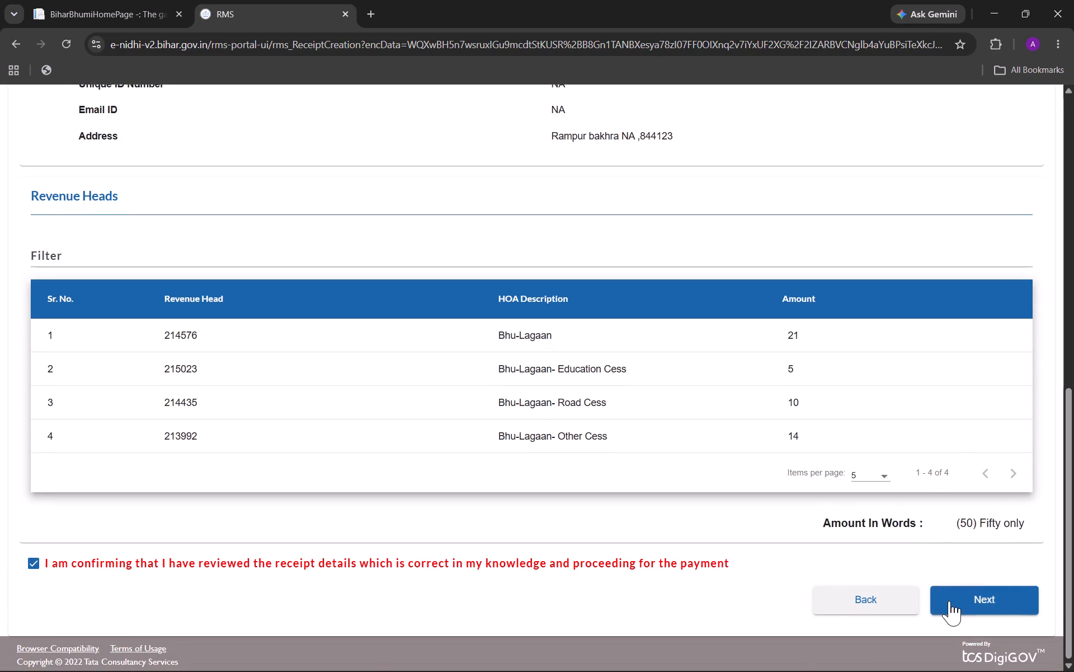
click(949, 601)
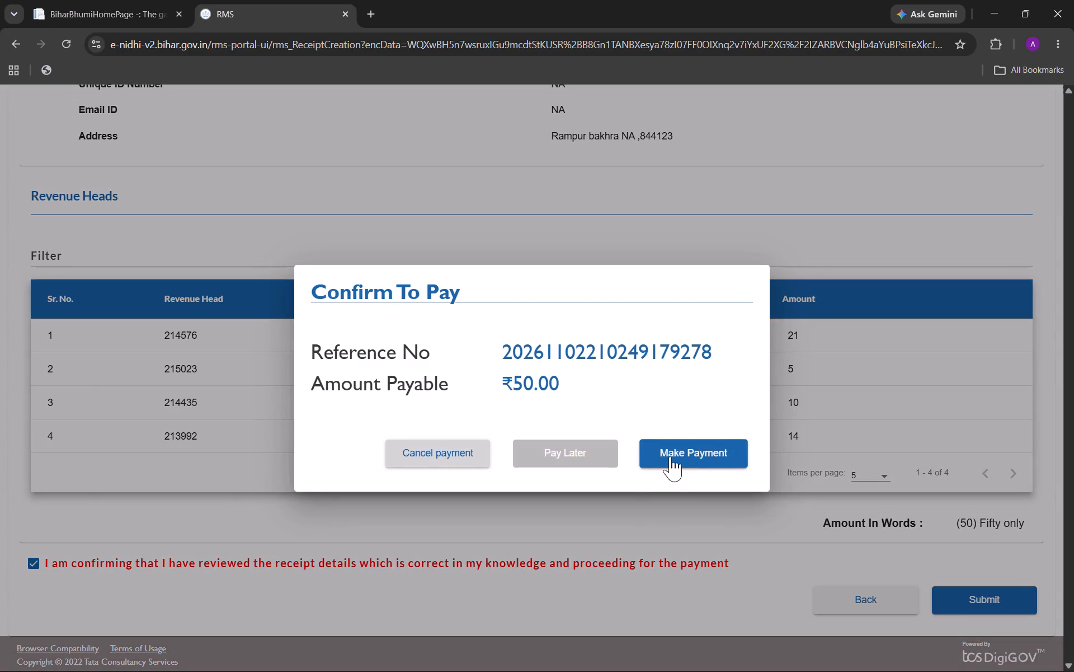
click(670, 456)
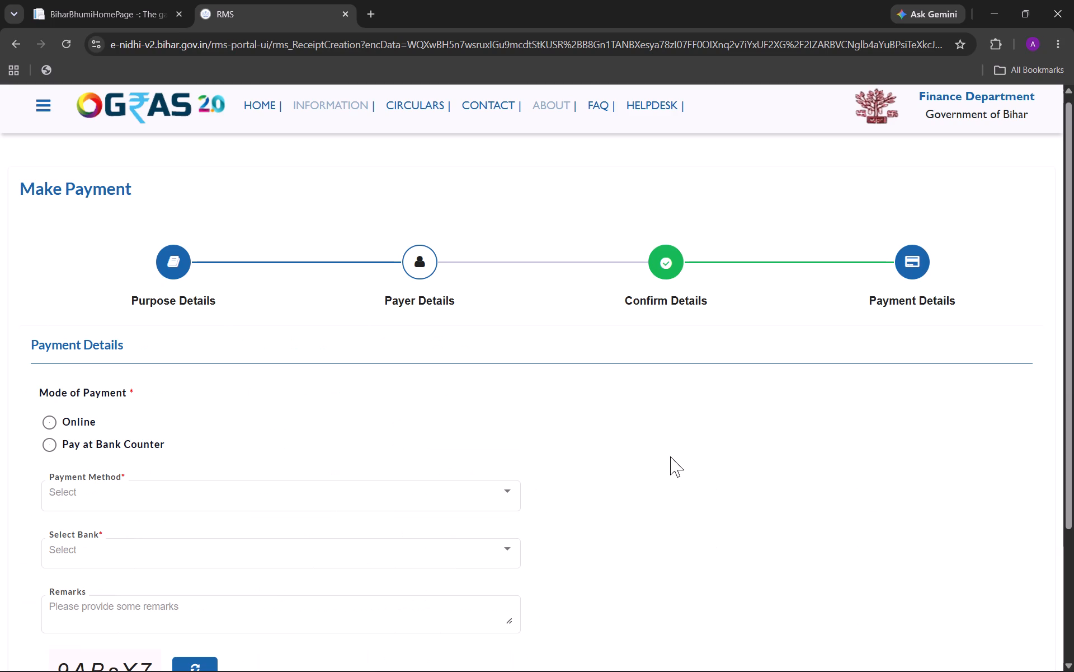
Set the Mode of Payment to Online and the Payment Method to Net Banking.
scroll(670, 456, down, 3)
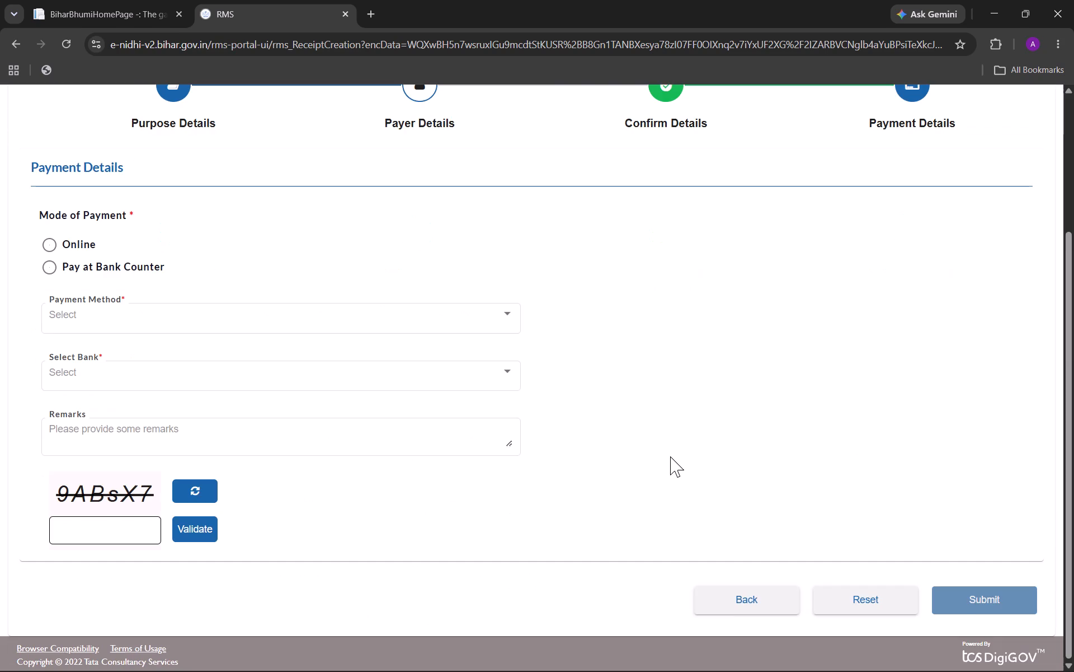
scroll(670, 456, up, 1)
click(68, 287)
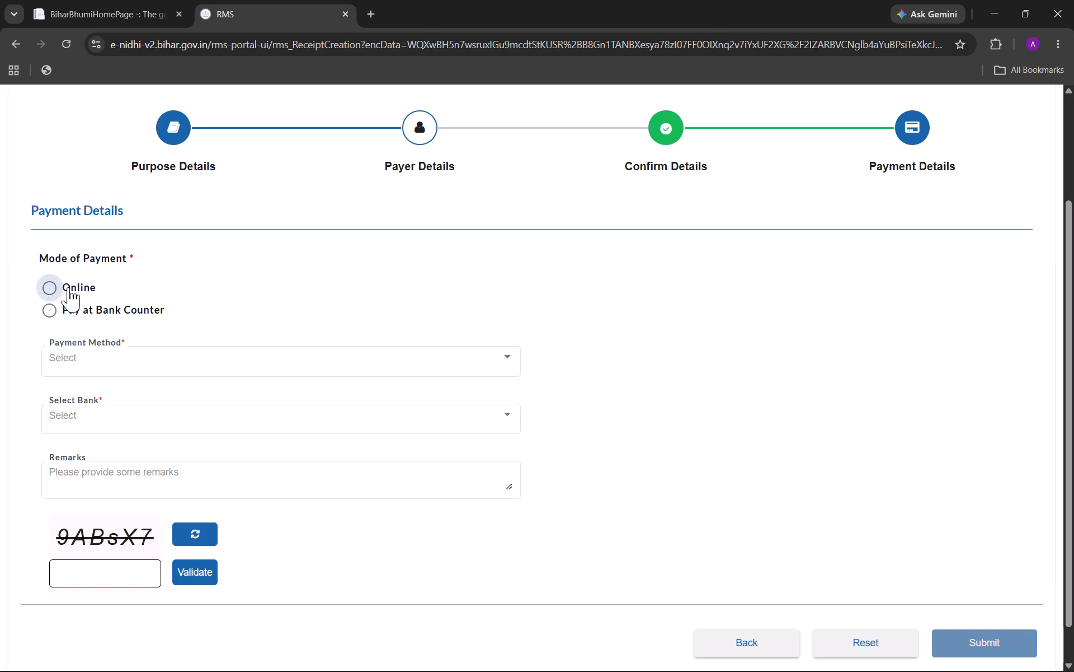
click(117, 572)
click(131, 359)
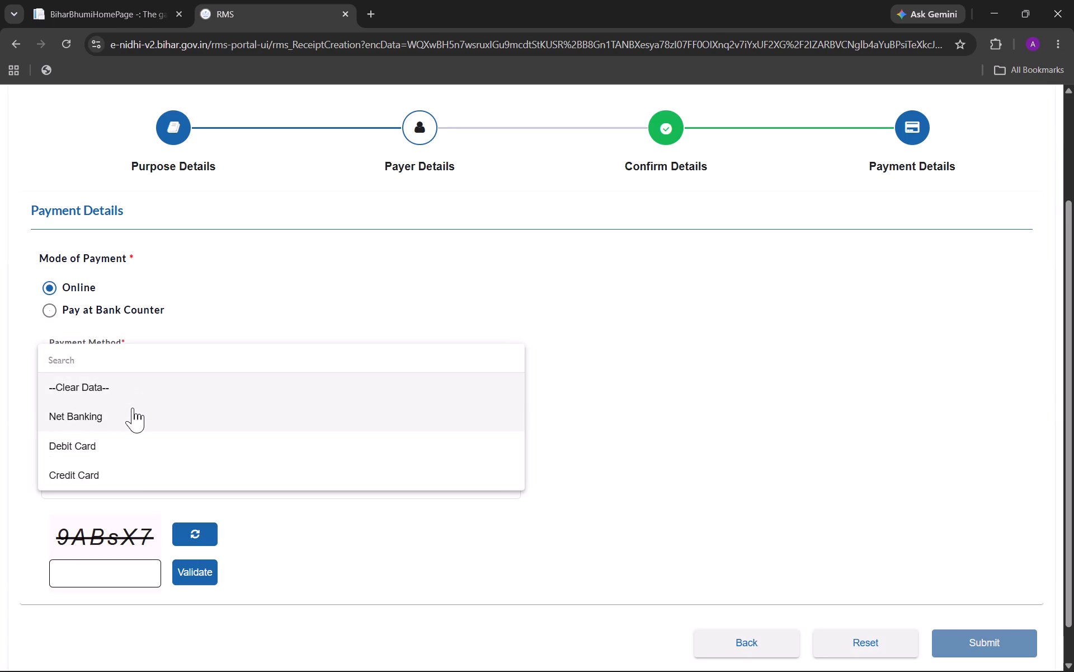
click(133, 408)
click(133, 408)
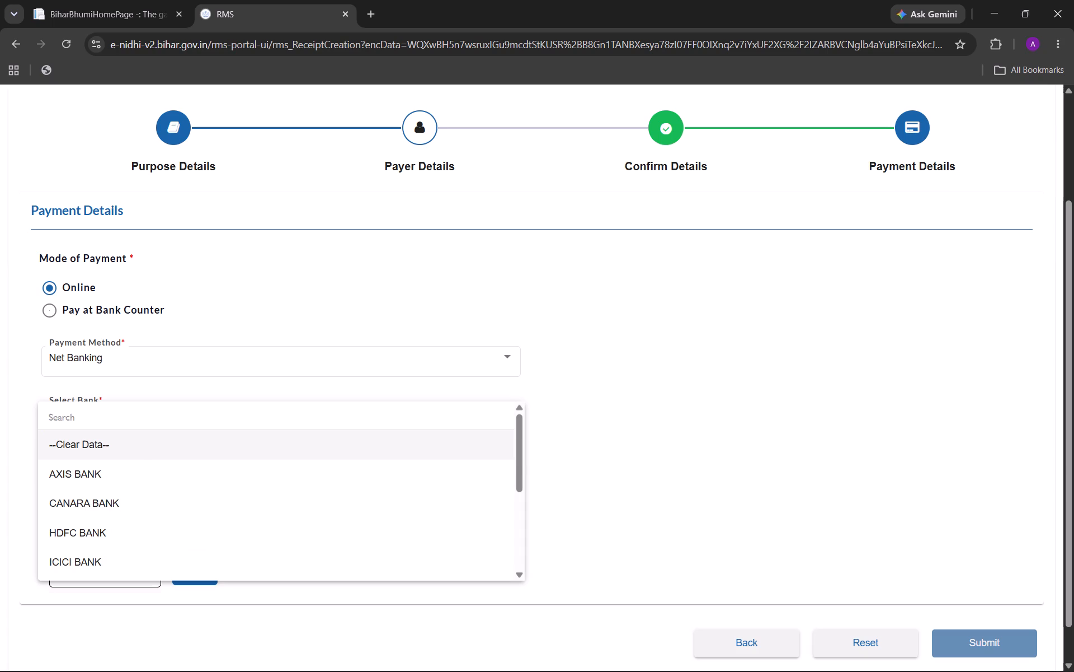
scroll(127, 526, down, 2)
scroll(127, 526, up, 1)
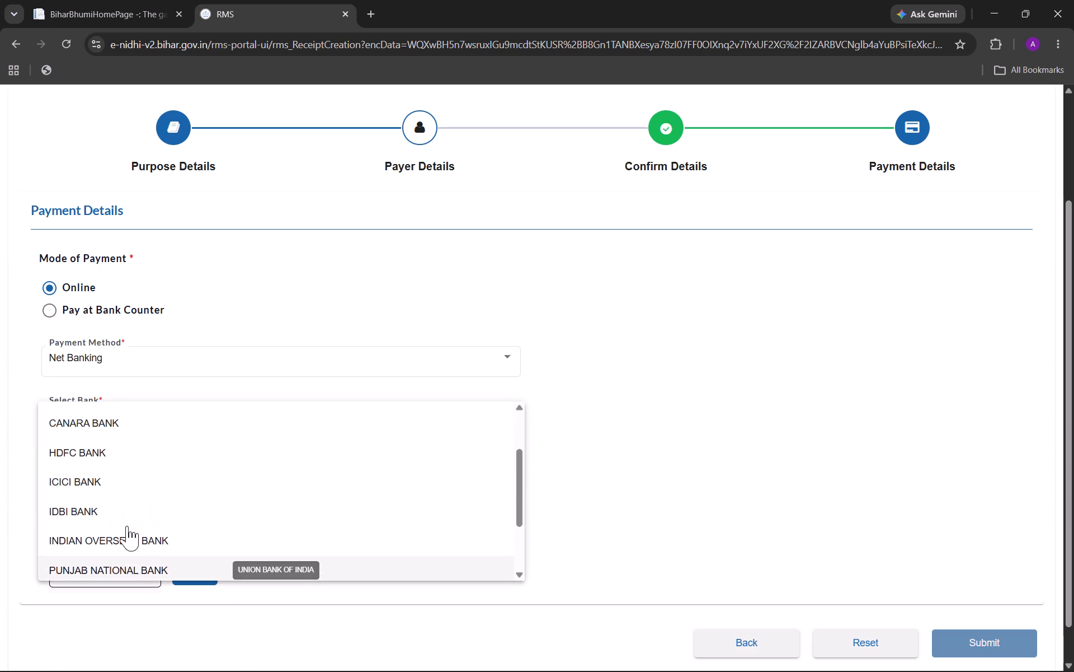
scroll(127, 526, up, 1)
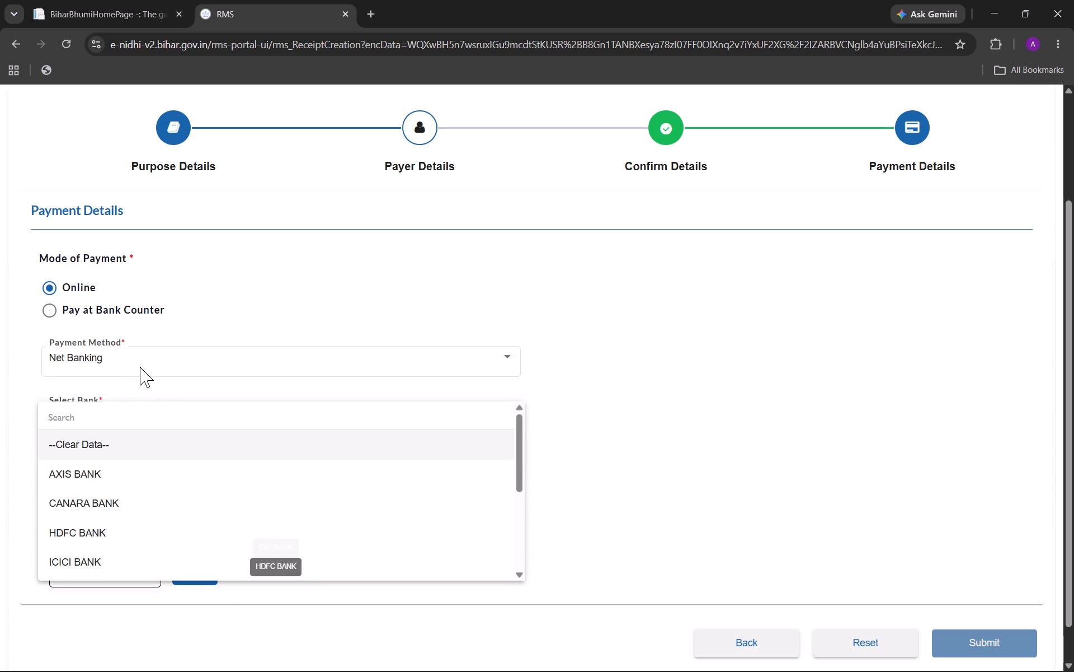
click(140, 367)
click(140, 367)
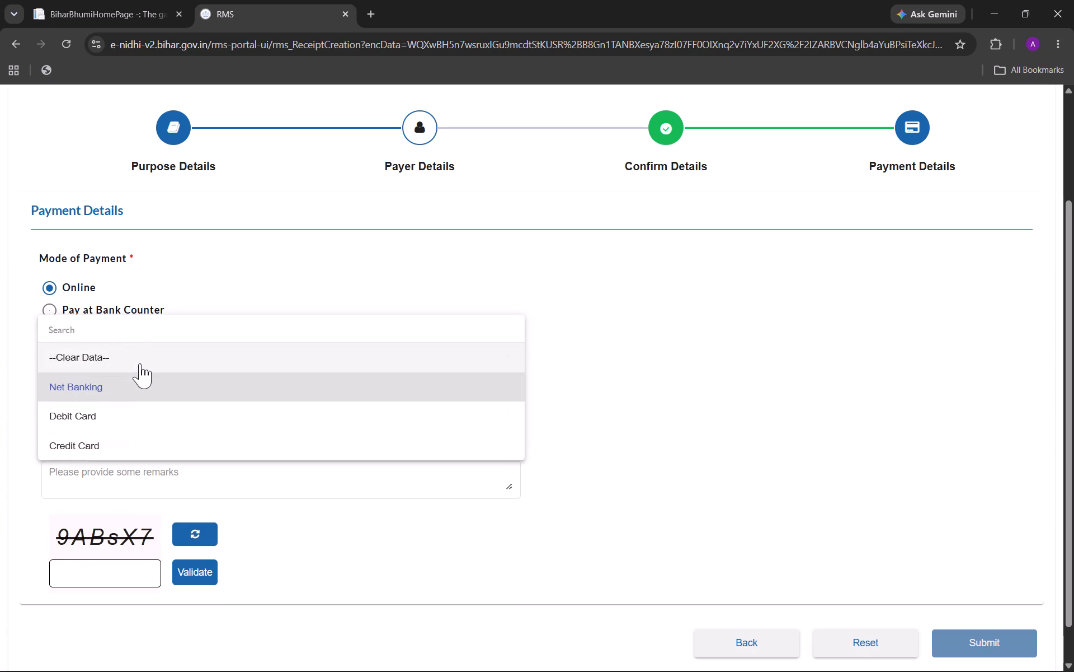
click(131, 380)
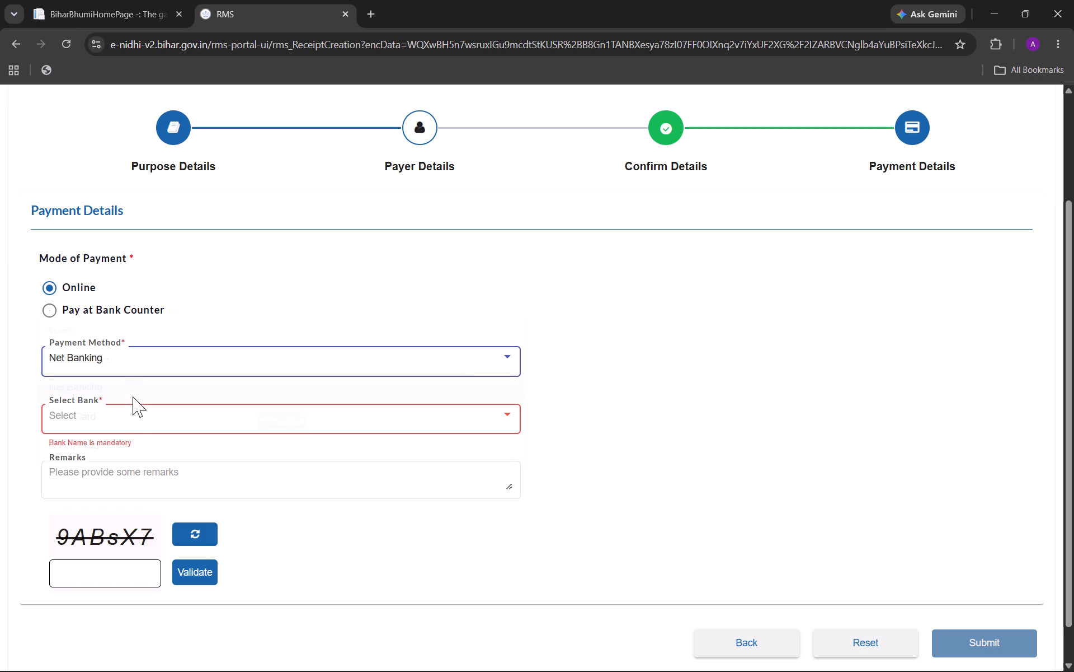
Select STATE BANK OF INDIA as the bank for the net banking payment.
click(134, 418)
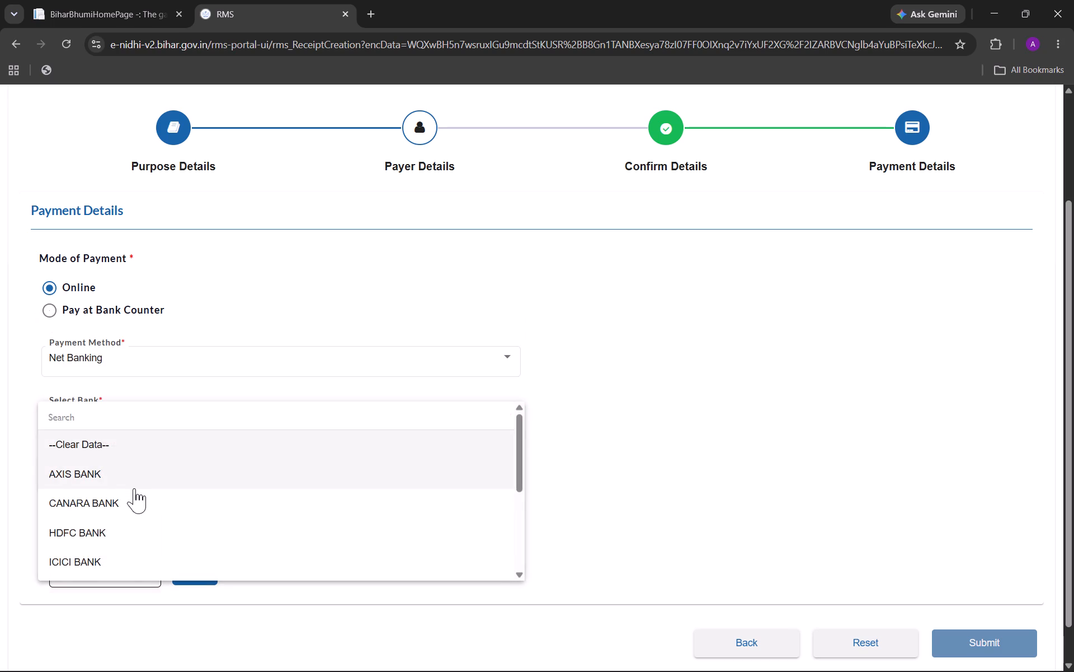
scroll(134, 488, down, 2)
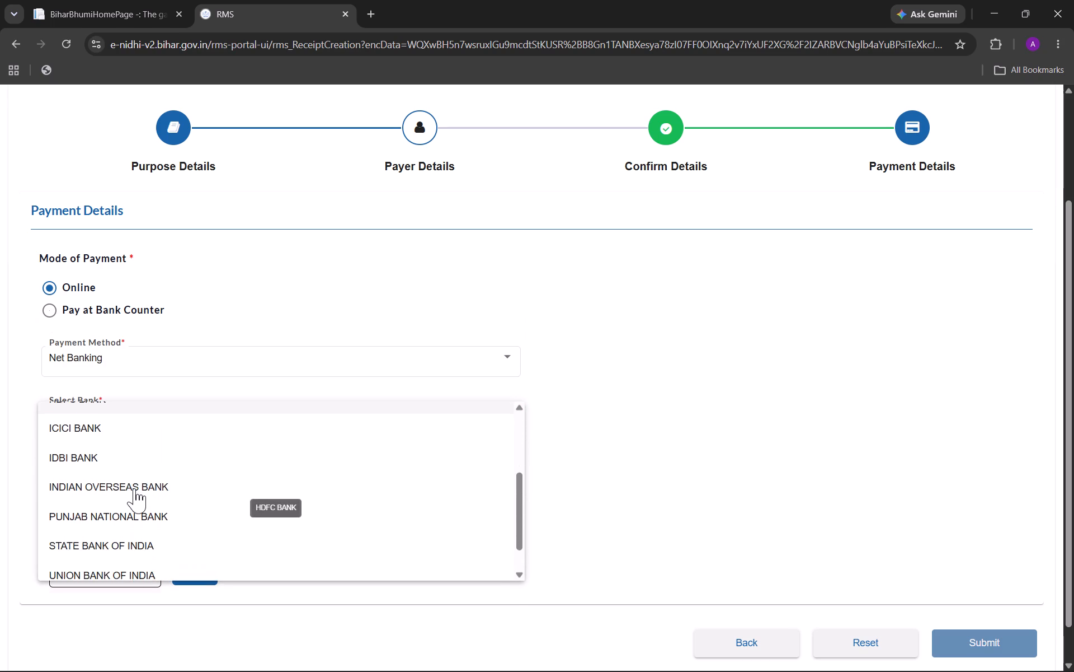
scroll(134, 488, down, 2)
click(133, 511)
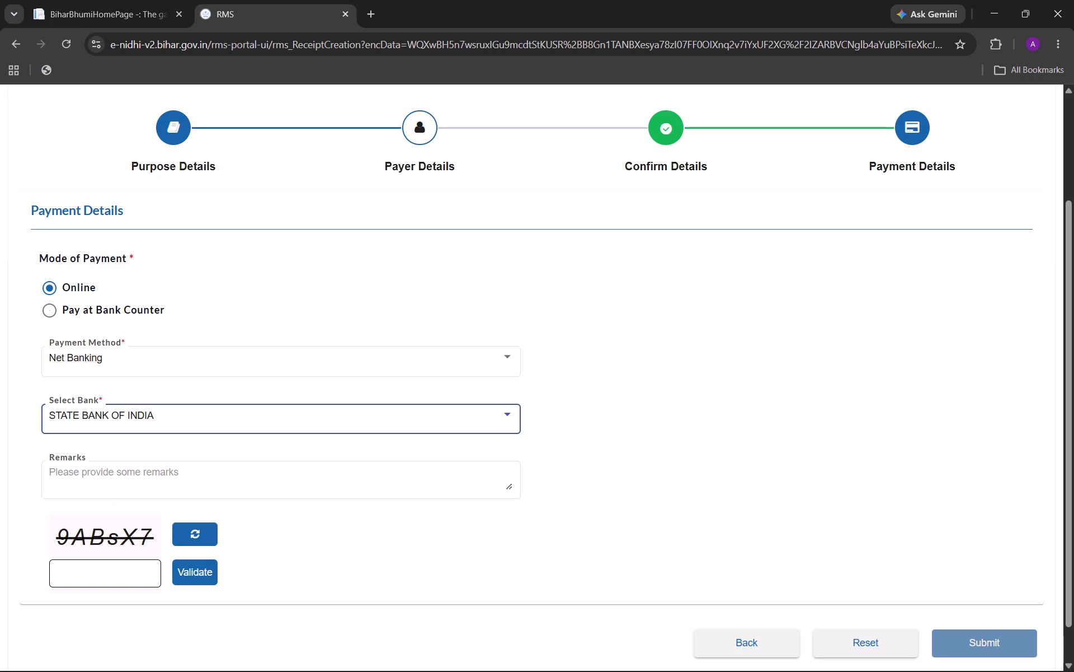
Enter the displayed captcha text in the Payment Details form and validate it.
click(110, 564)
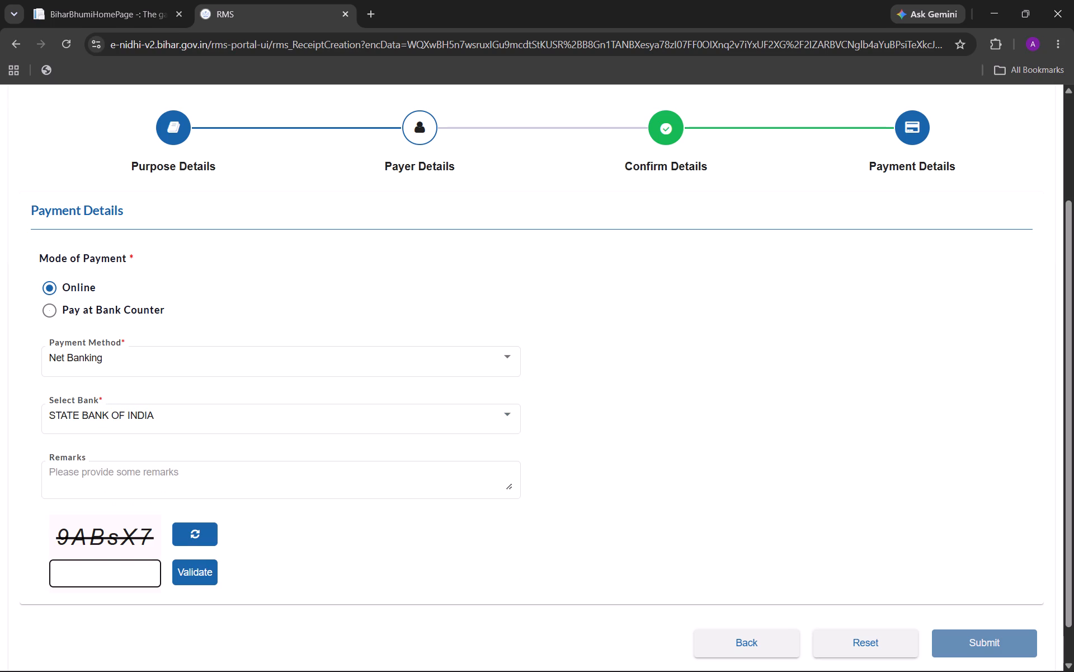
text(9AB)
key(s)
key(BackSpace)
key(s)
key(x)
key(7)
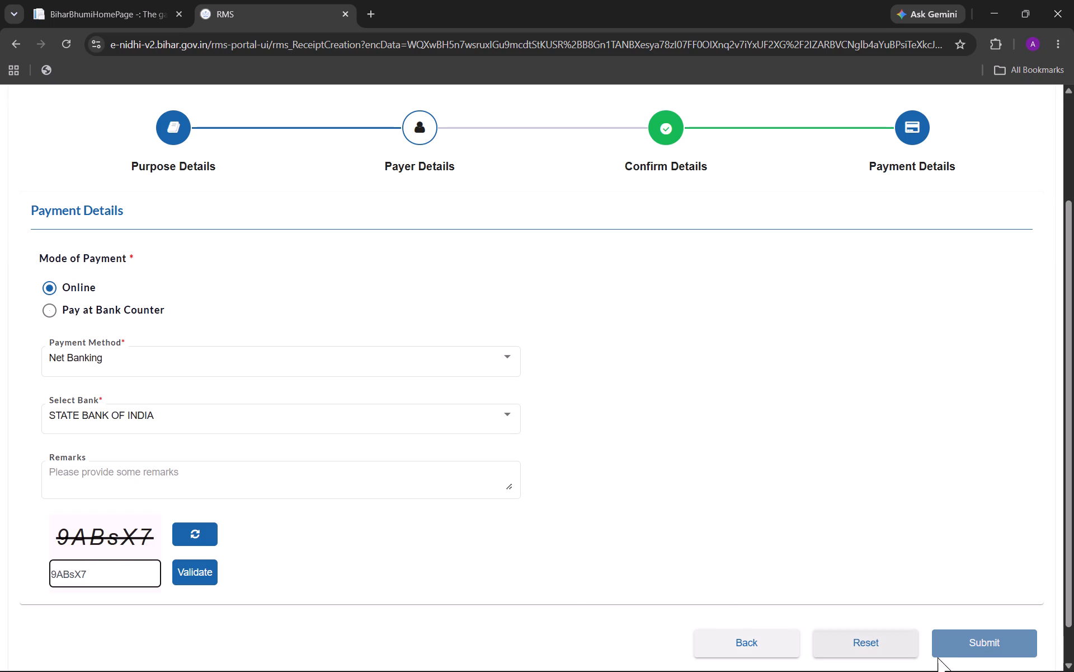
click(195, 571)
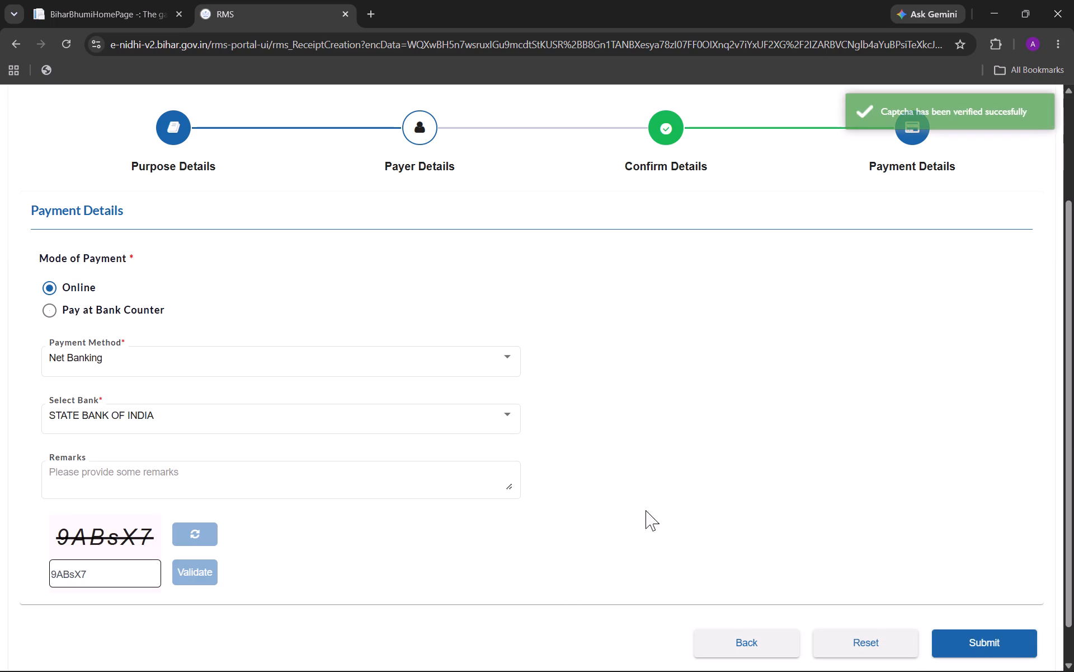
Submit the payment details and proceed from the GRN Generation Status dialog to the bank's payment portal.
click(980, 645)
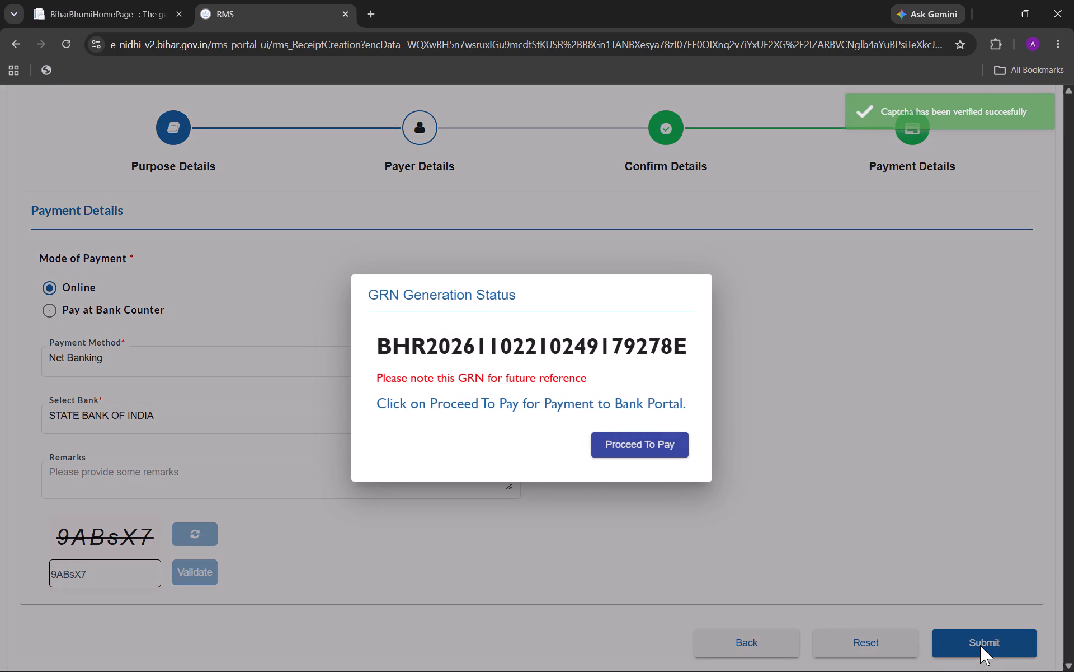
click(636, 436)
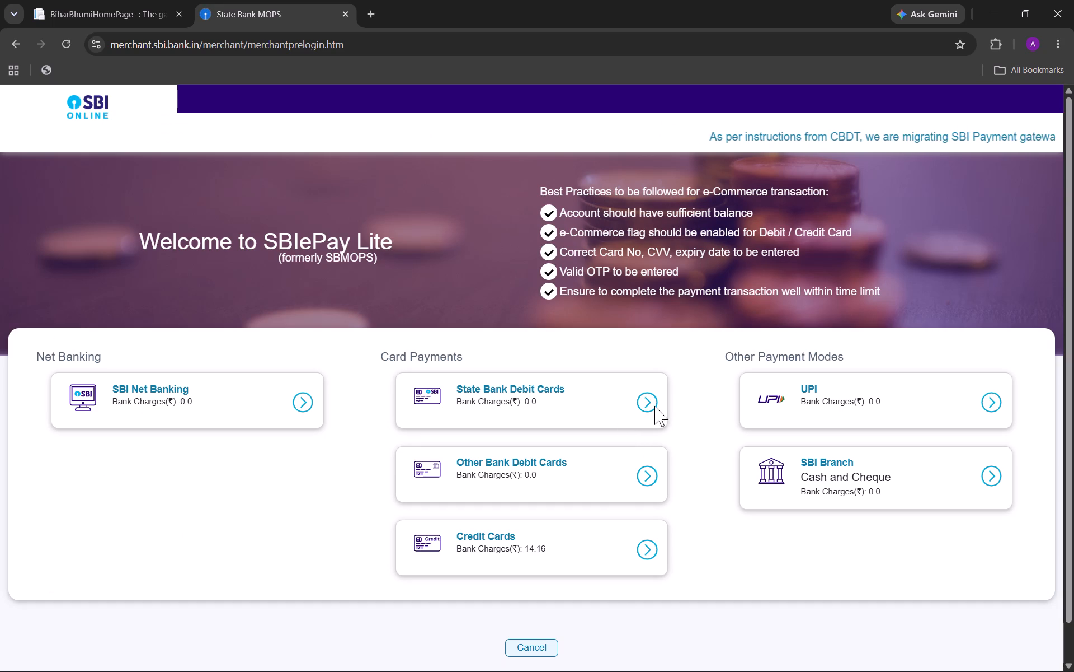
Choose UPI as the payment mode on the SBIePay Lite page.
click(984, 396)
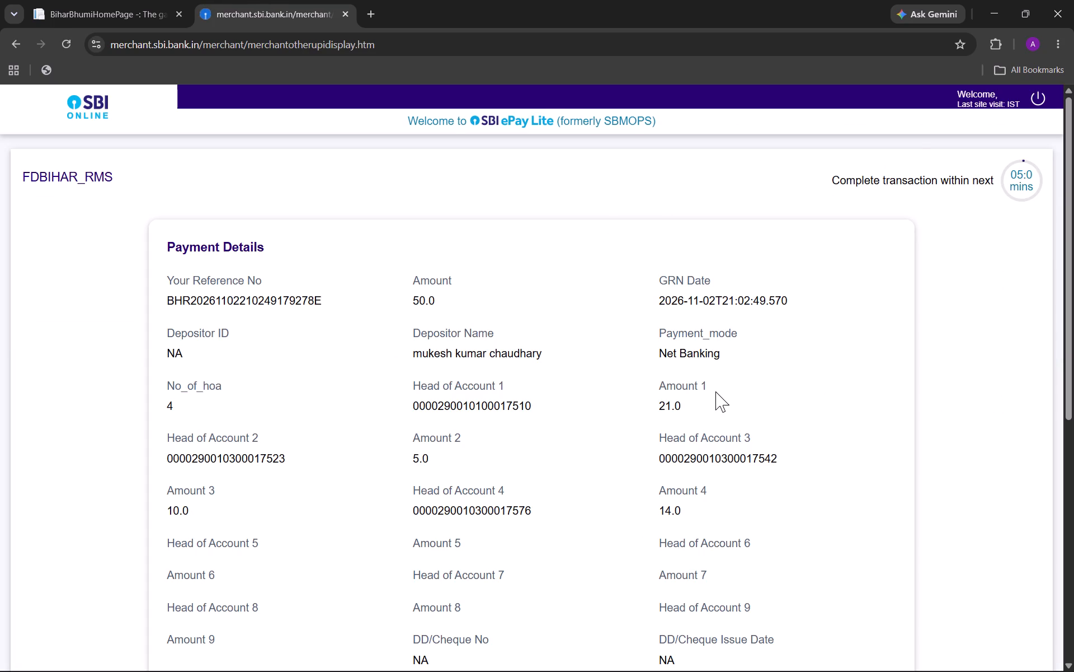
Confirm the payment details on the SBIePay Lite page to start the UPI transaction.
scroll(715, 391, down, 9)
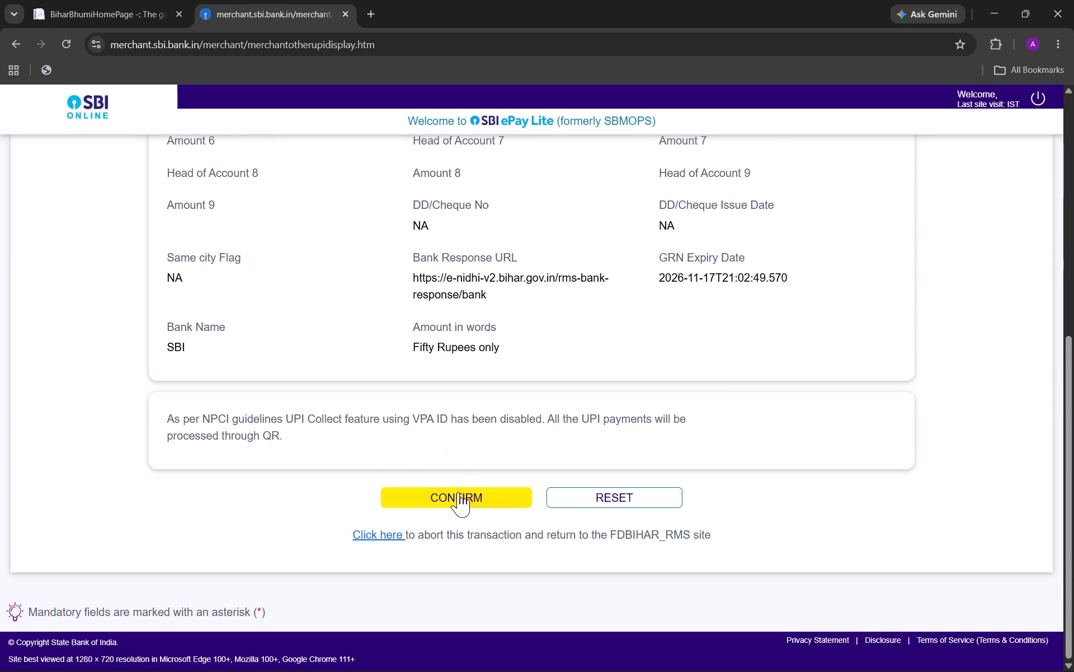
click(458, 496)
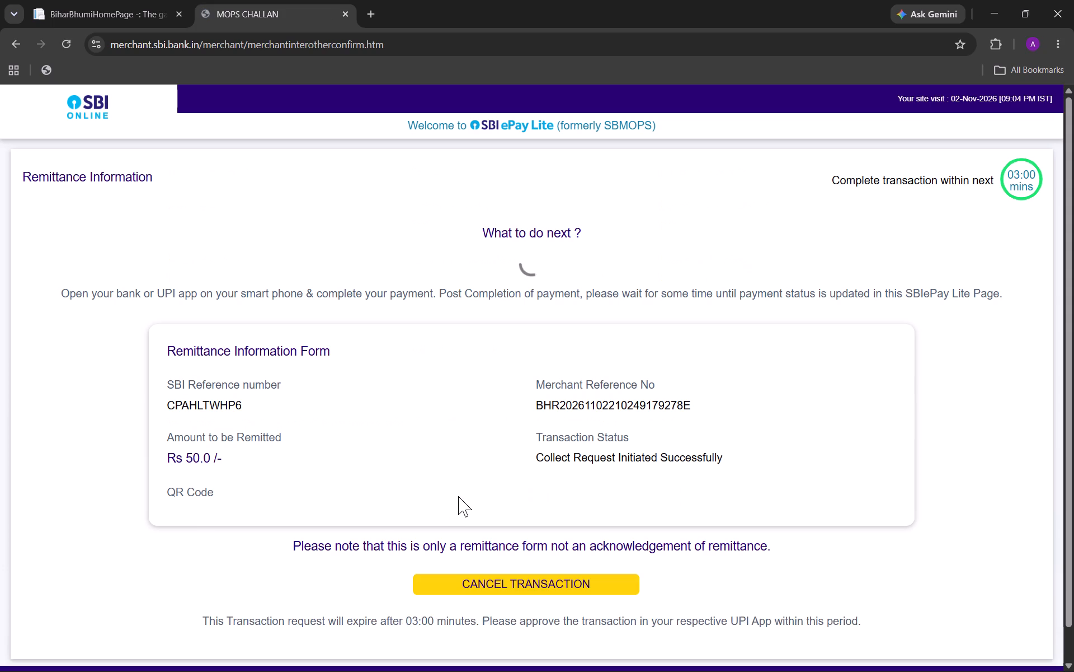
click(458, 496)
Show the remittance form's QR code for the UPI payment, wait for the transaction to complete, and dismiss the status alert.
scroll(458, 496, down, 2)
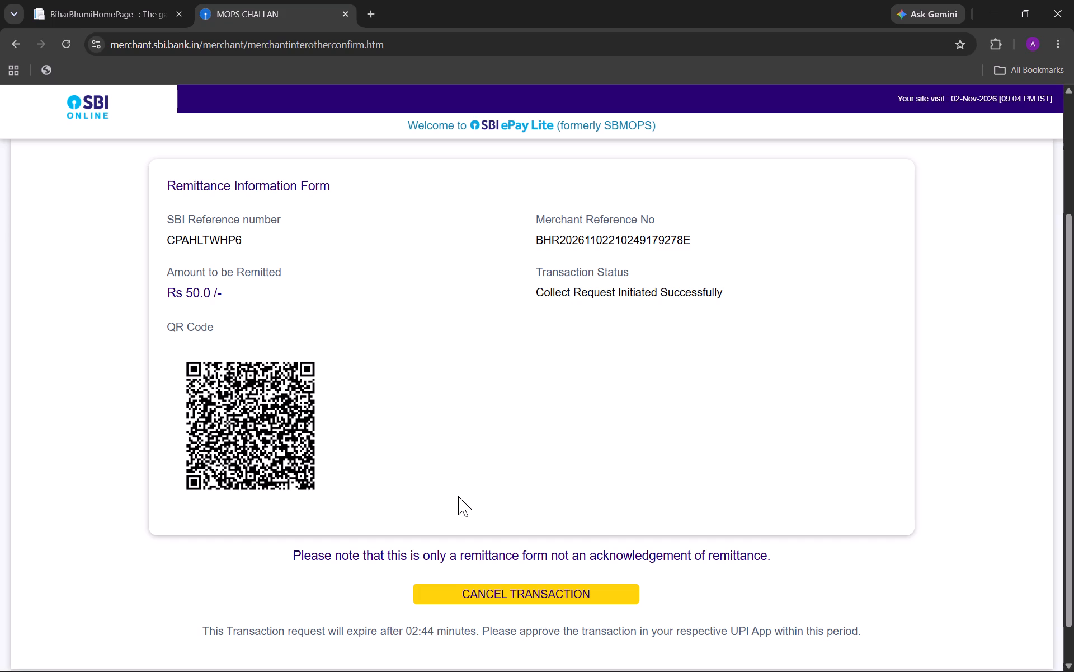
scroll(458, 496, down, 3)
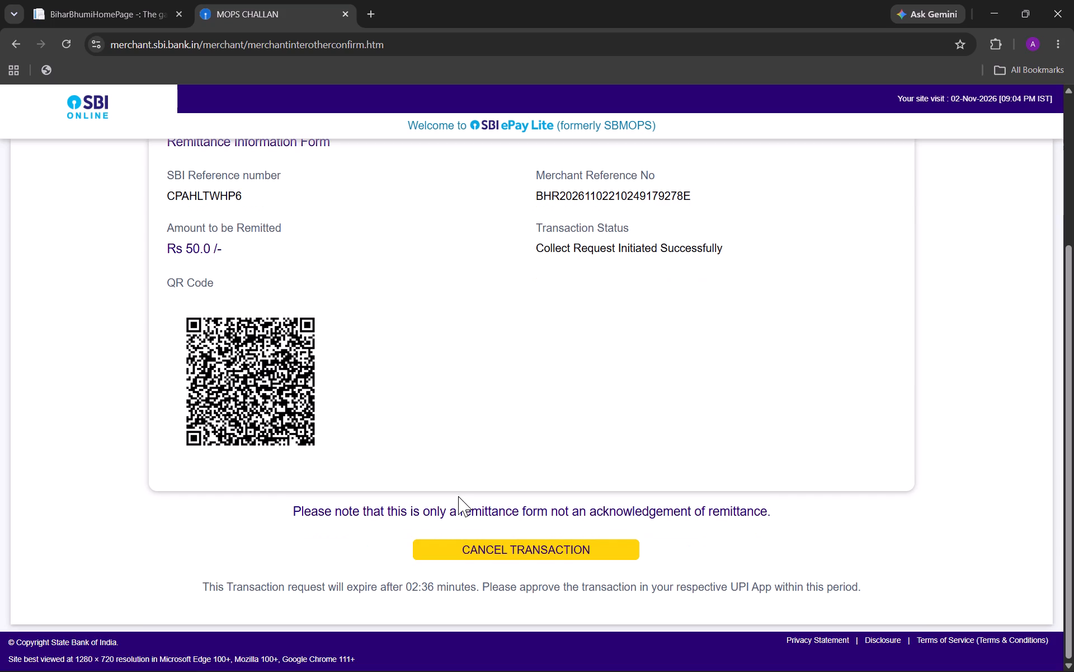
scroll(458, 496, down, 4)
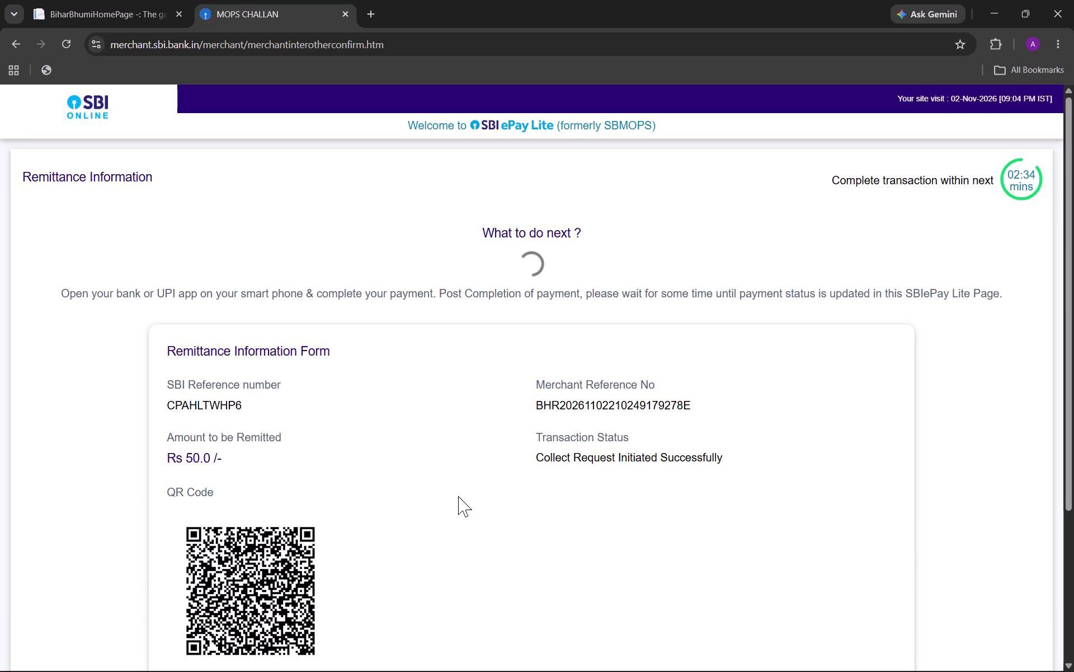
scroll(458, 496, right, 3)
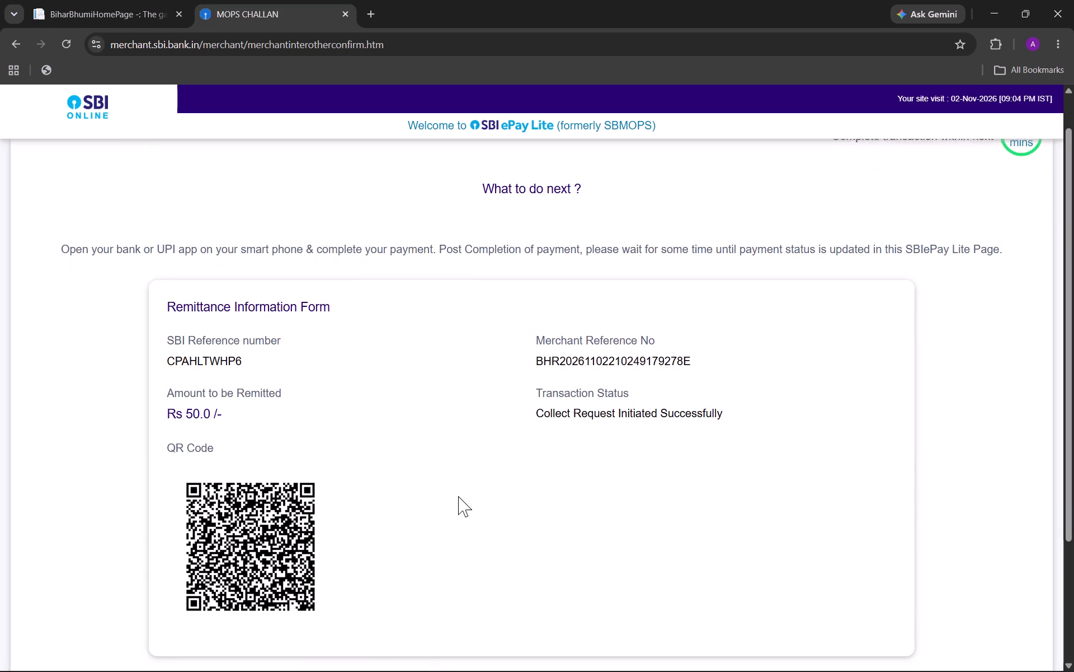
scroll(458, 496, right, 1)
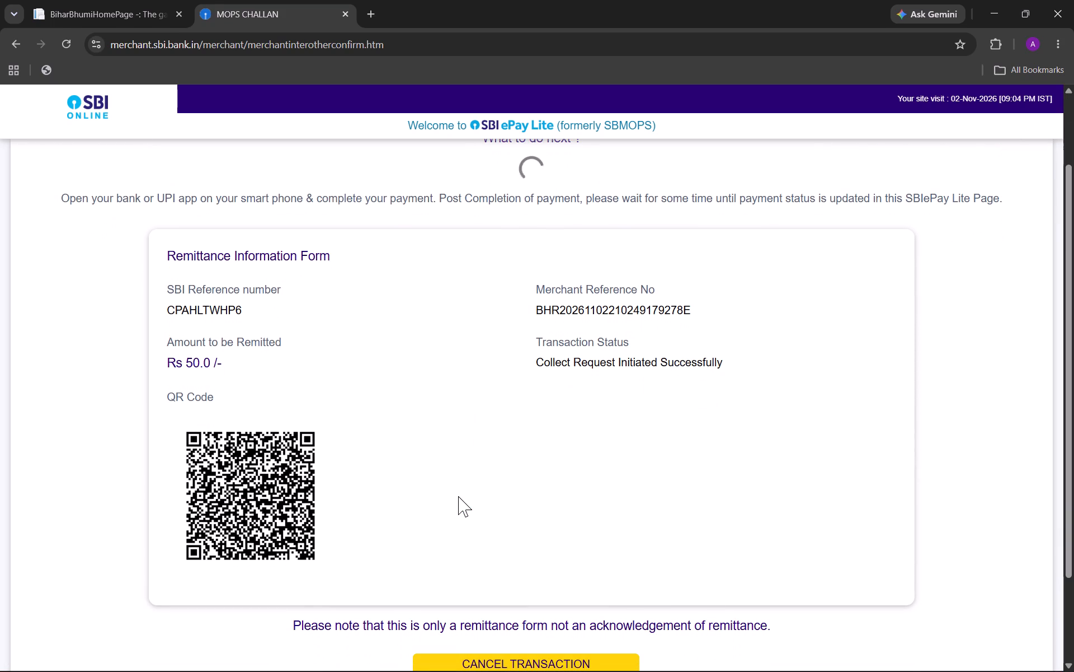
scroll(458, 496, right, 1)
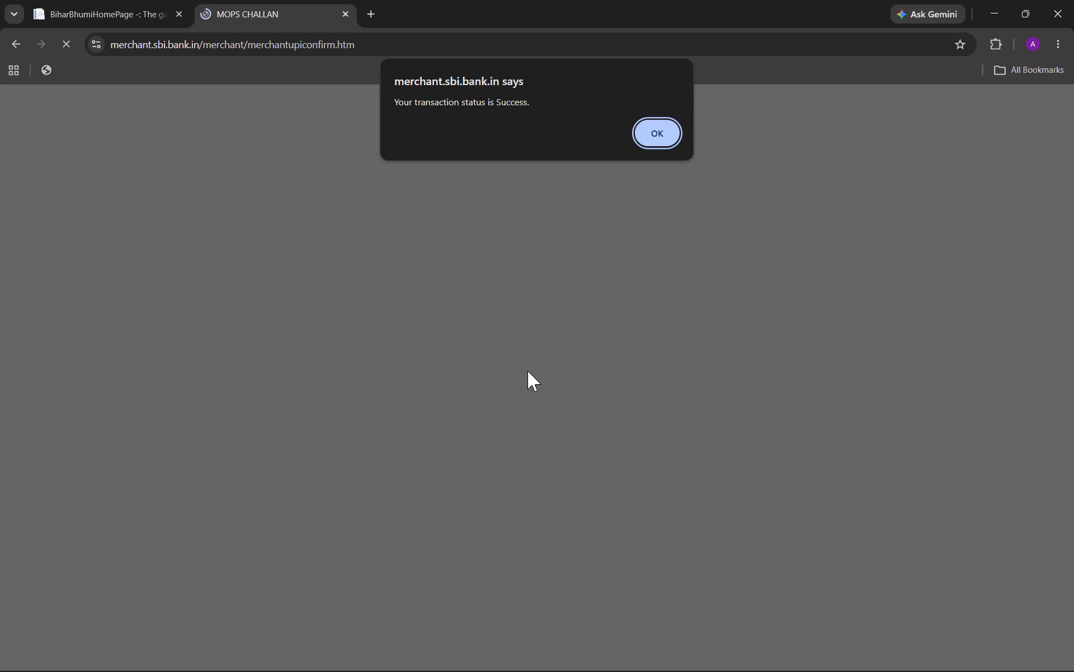
click(666, 138)
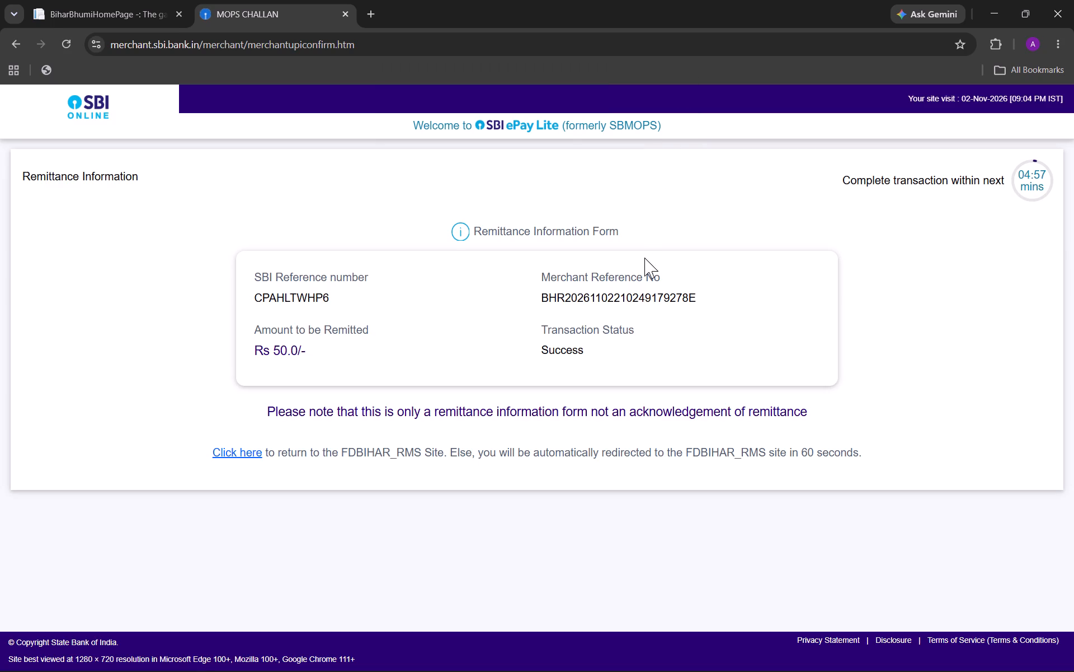
Review the Remittance Information Form and return to the FDBIHAR_RMS site.
scroll(644, 258, up, 5)
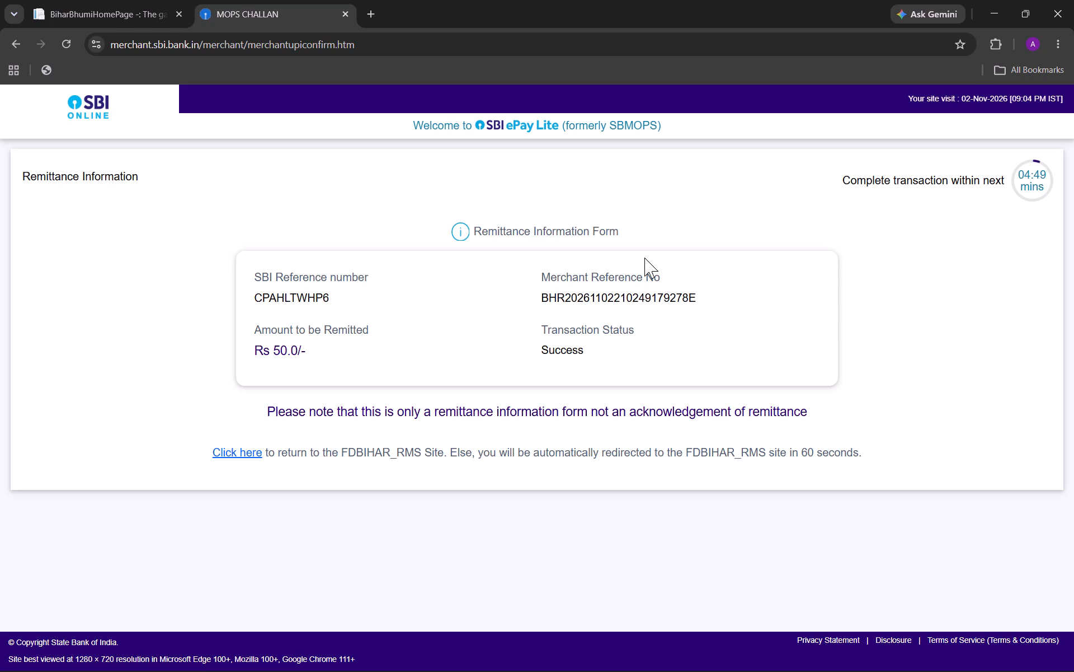
scroll(644, 258, up, 1)
scroll(644, 258, down, 7)
click(252, 455)
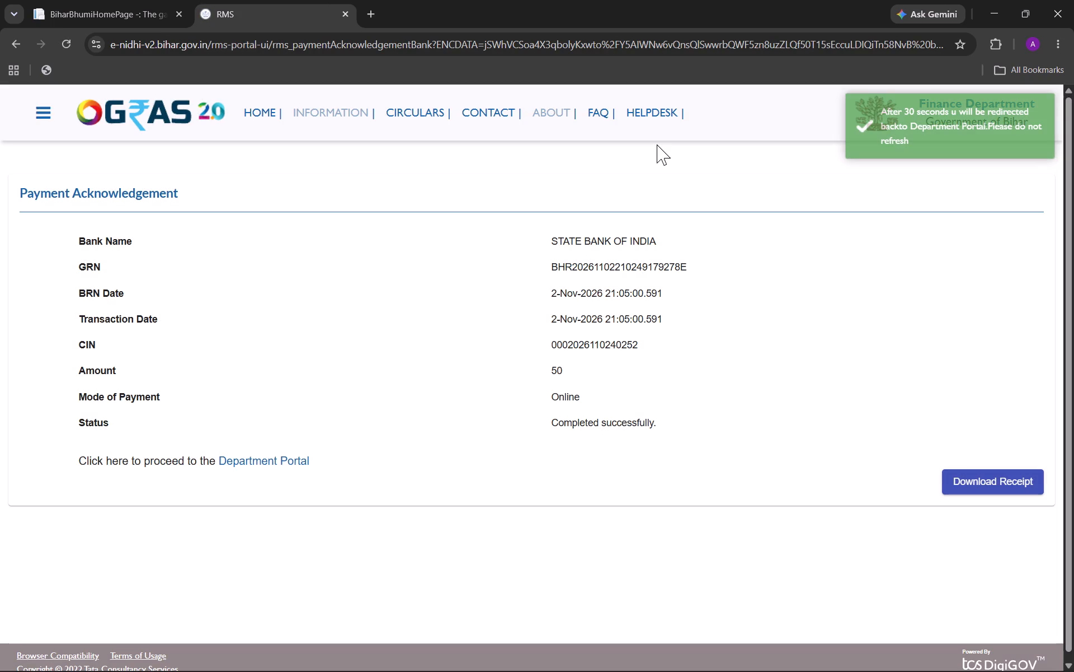
Download the receipt from the Payment Acknowledgement page, look through the e-challan, and close it.
click(959, 478)
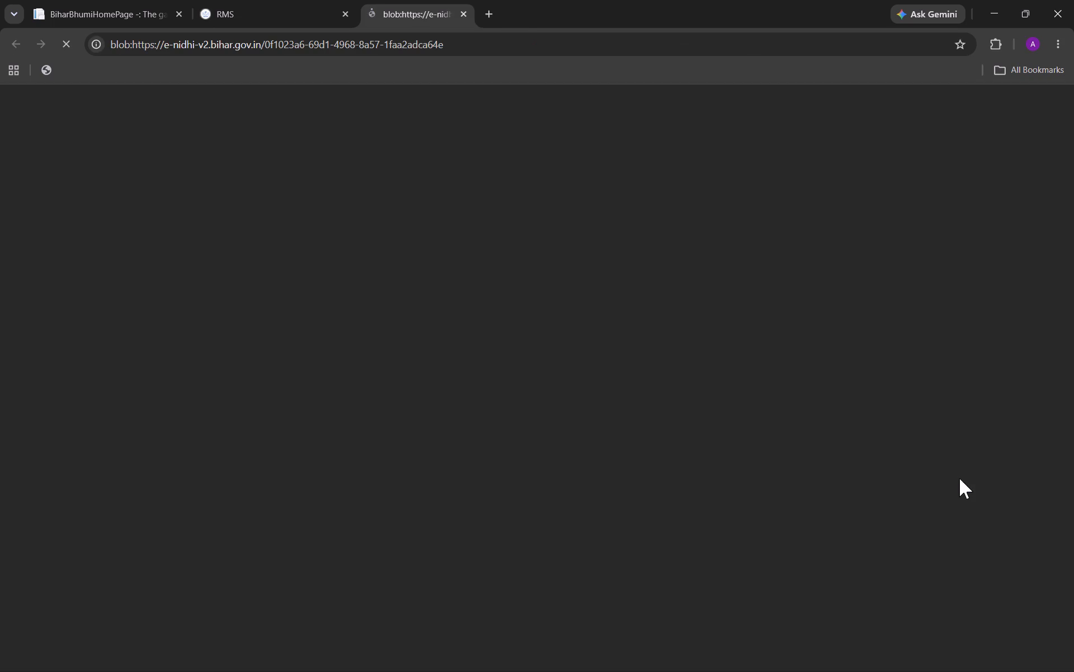
scroll(681, 495, down, 1)
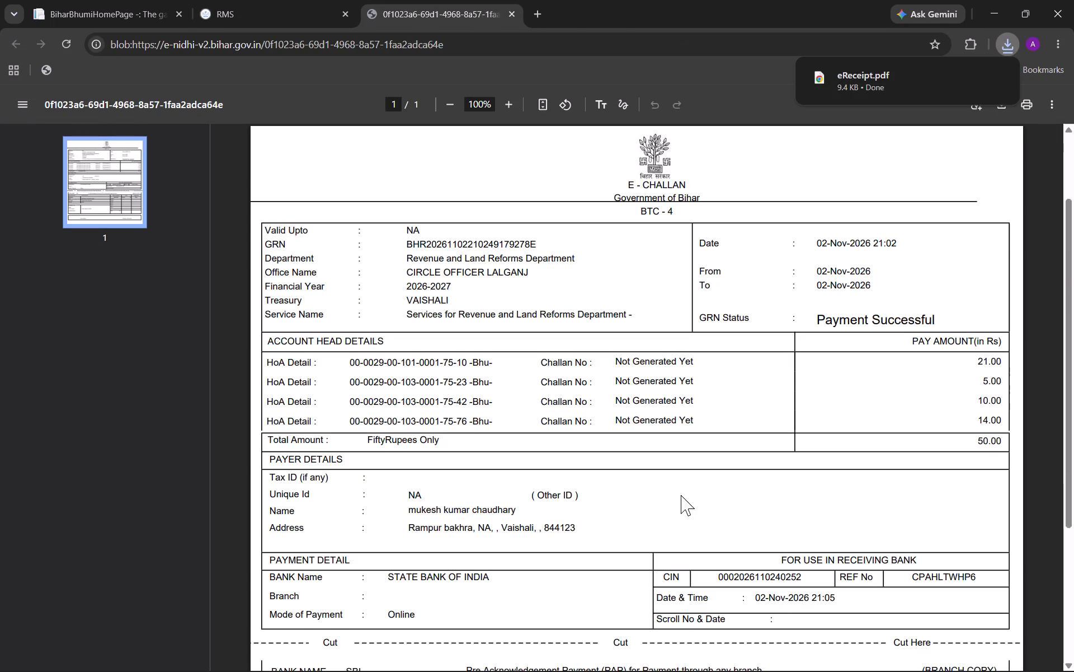
scroll(681, 495, down, 3)
scroll(681, 495, up, 1)
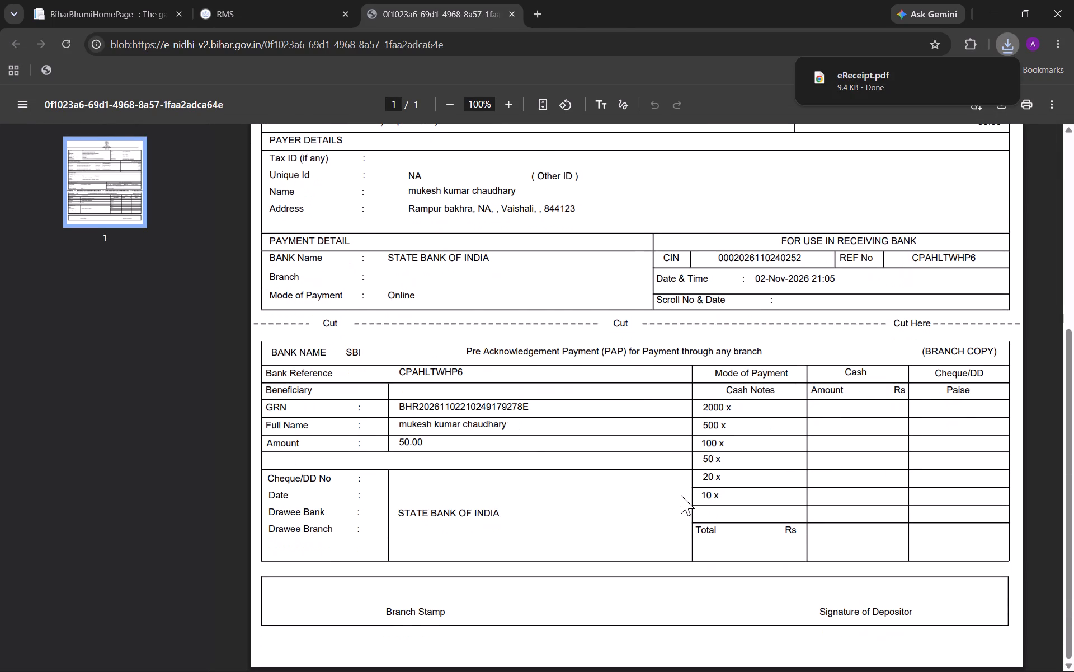
scroll(681, 495, up, 1)
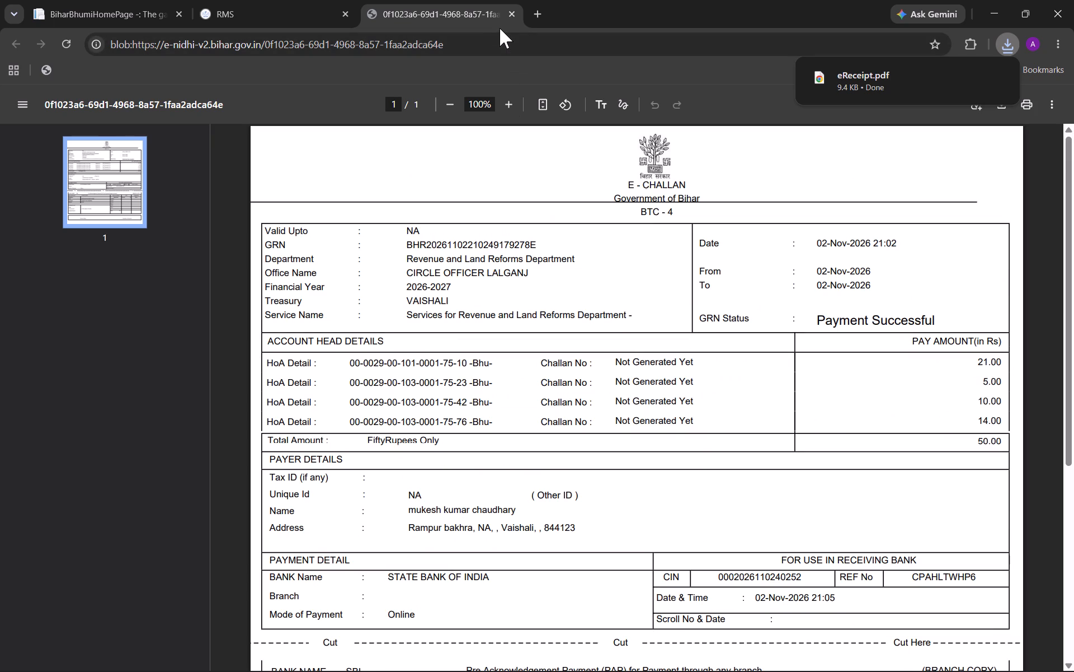
click(511, 14)
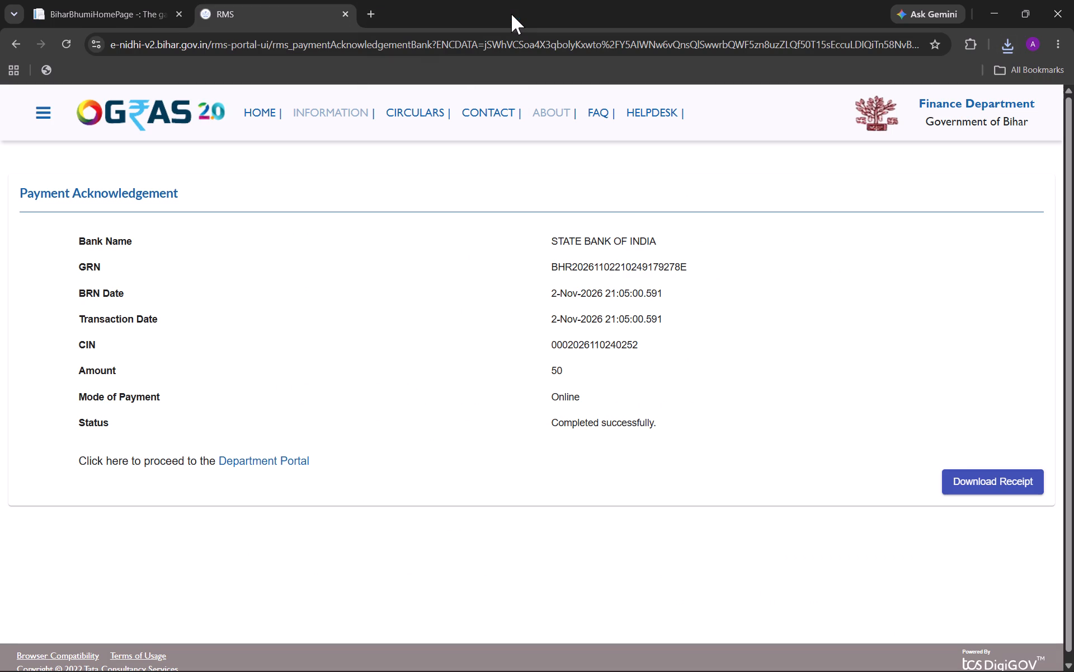
Dismiss the repeated bank status alert and close the payment page to return to the Bihar Bhumi home page.
scroll(578, 297, right, 10)
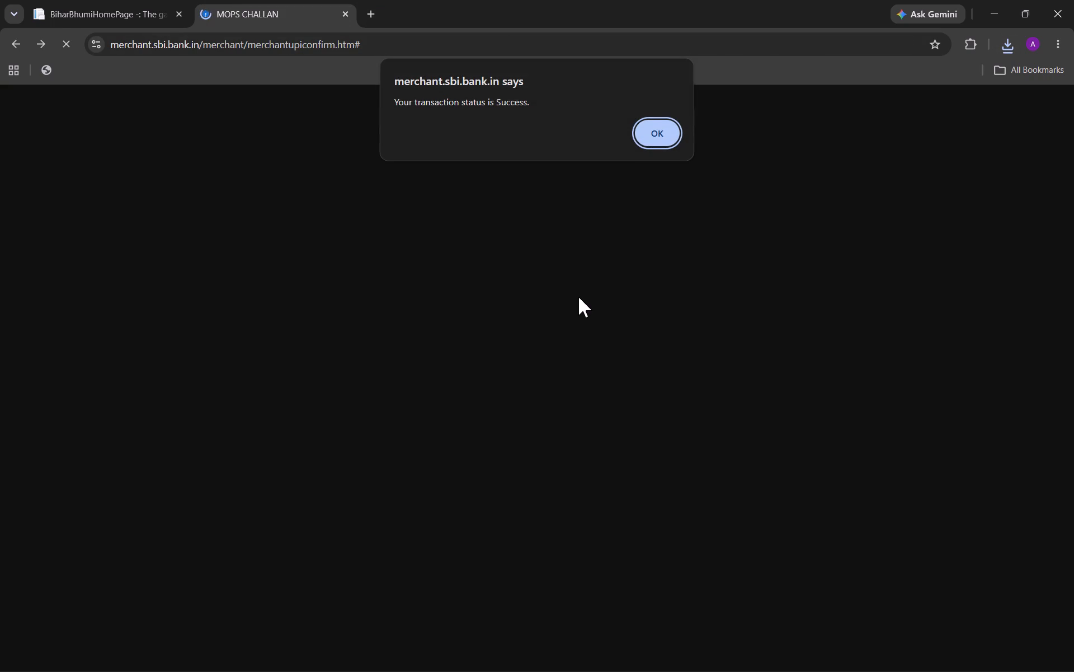
click(648, 133)
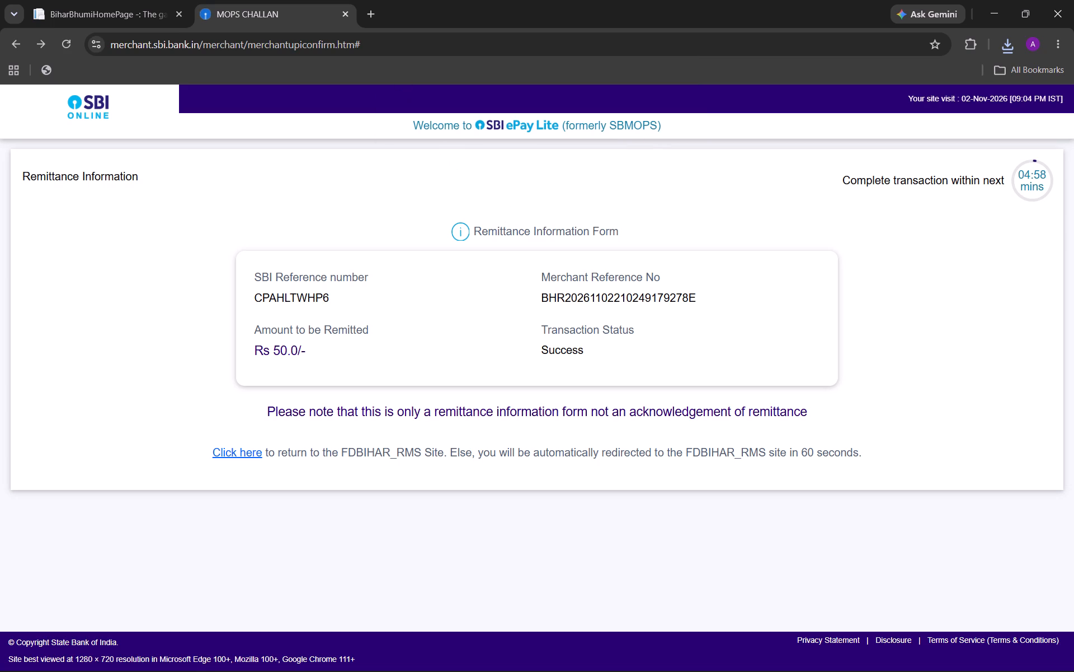
click(348, 15)
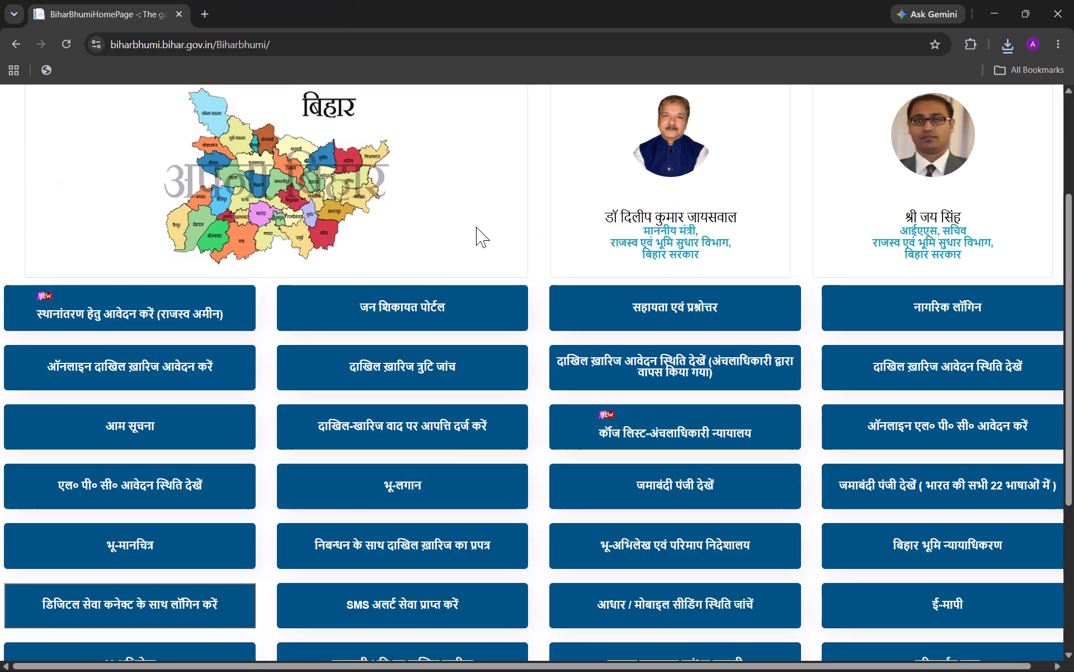
Reopen the Bhu-Lagaan portal from Bihar Bhumi and go to the Pay Online Lagaan search form, dismissing the notices.
click(472, 474)
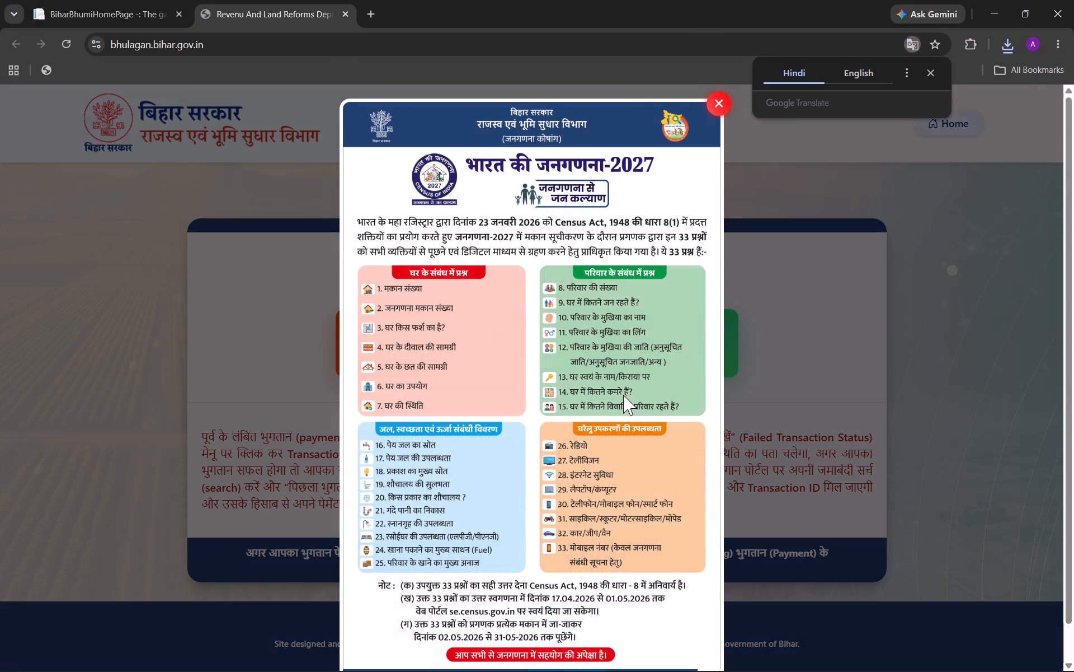
click(715, 105)
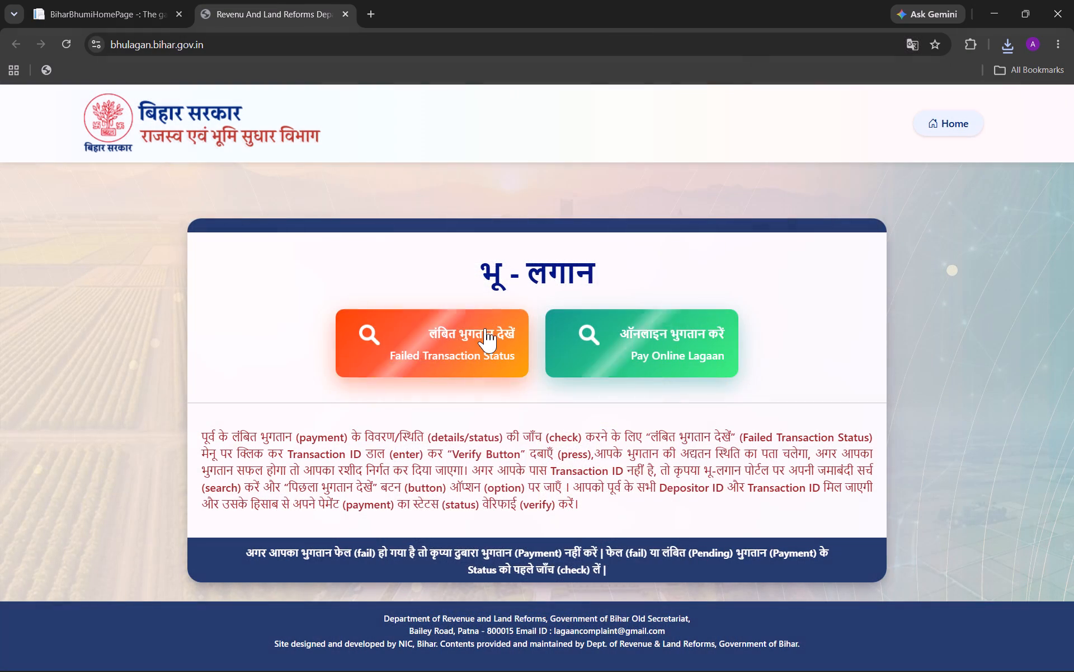
click(653, 333)
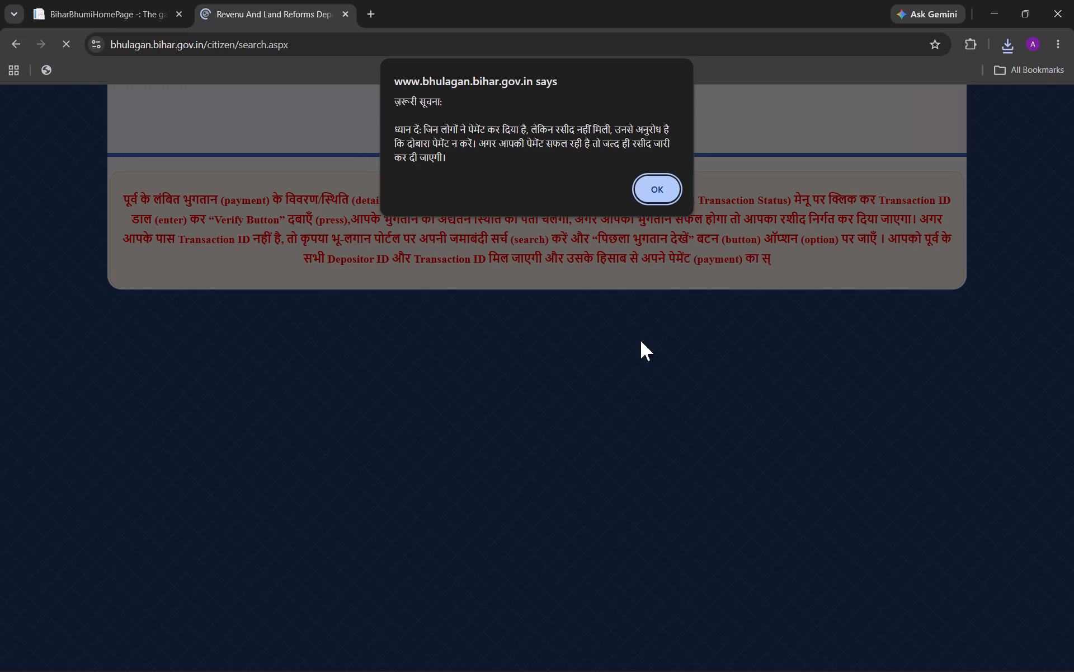
click(652, 198)
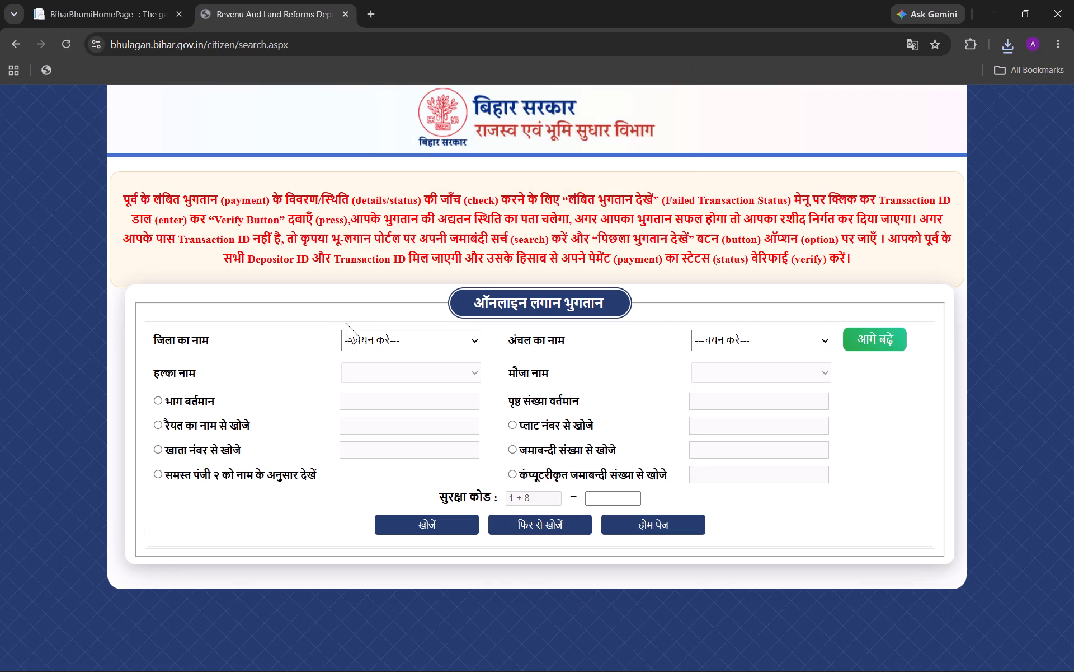
Set the district to Vaishali and the circle to Lalganj in the online lagaan form, and proceed.
click(358, 345)
scroll(361, 380, down, 10)
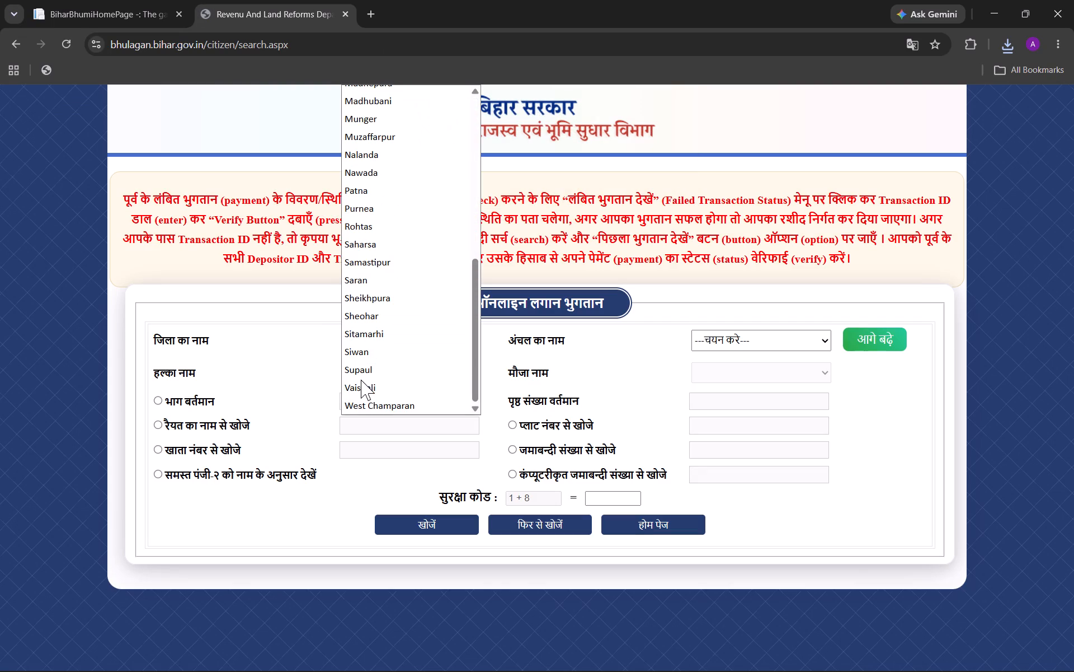
click(366, 391)
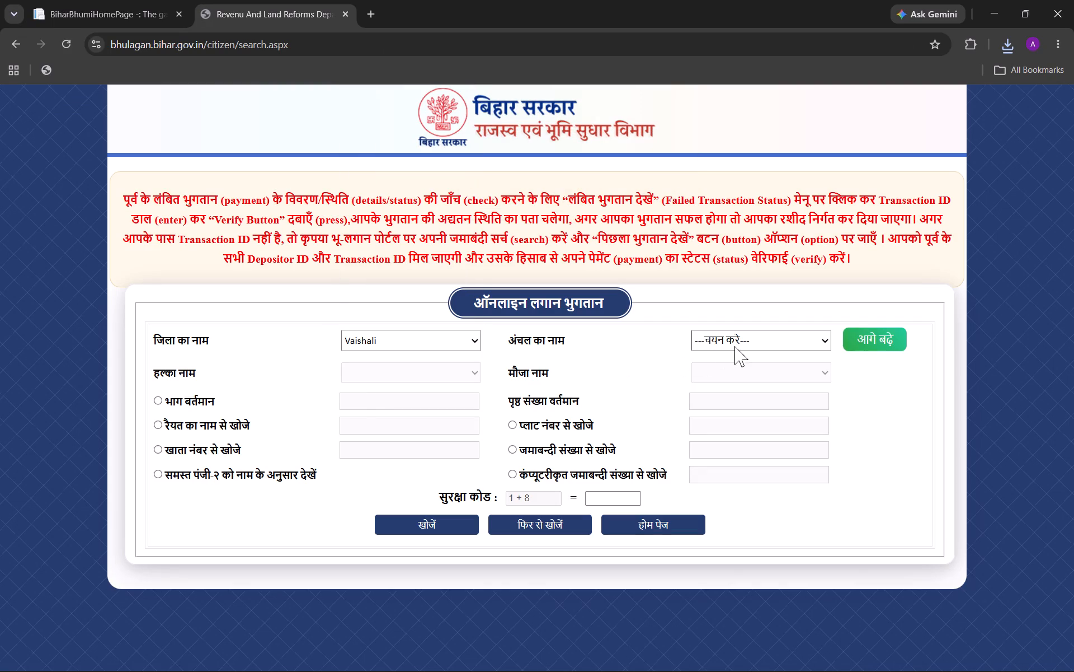
click(736, 344)
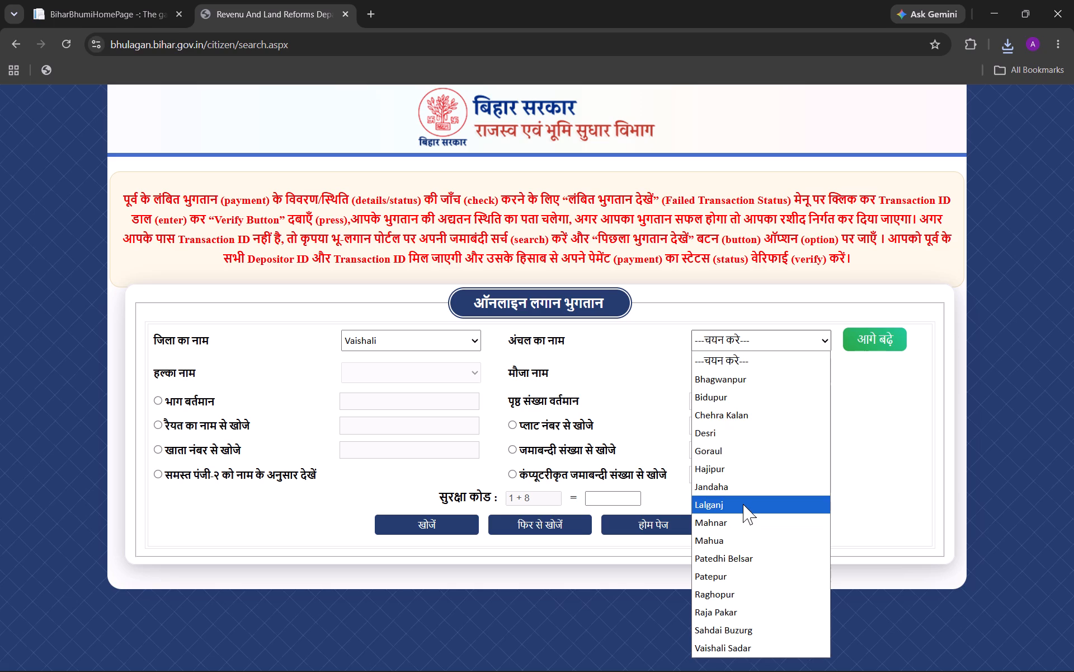
click(743, 504)
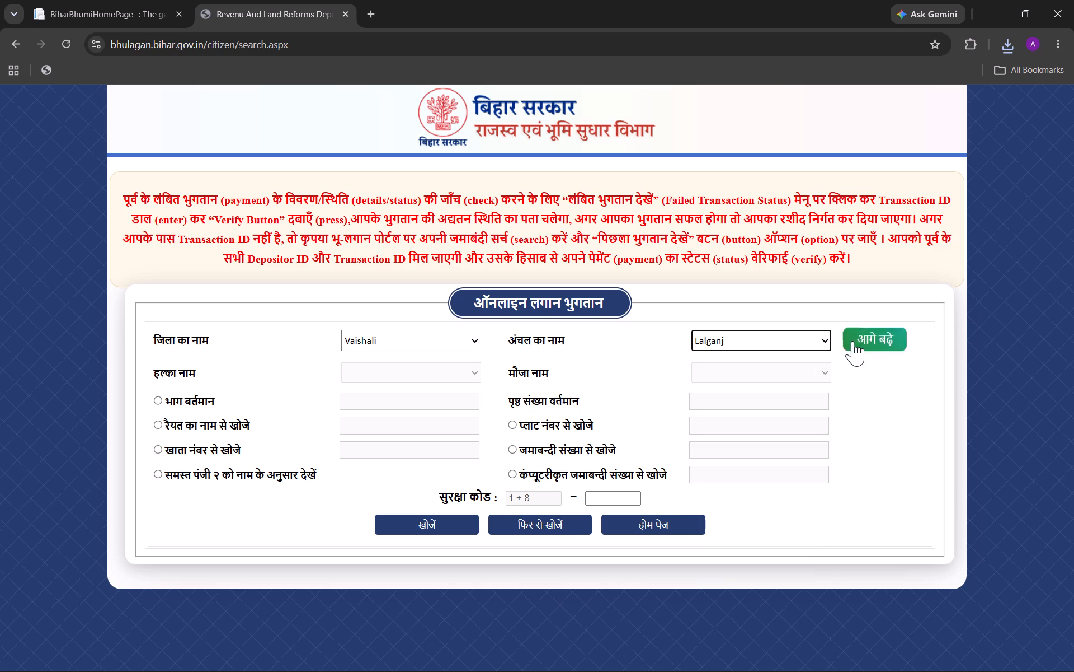
click(857, 340)
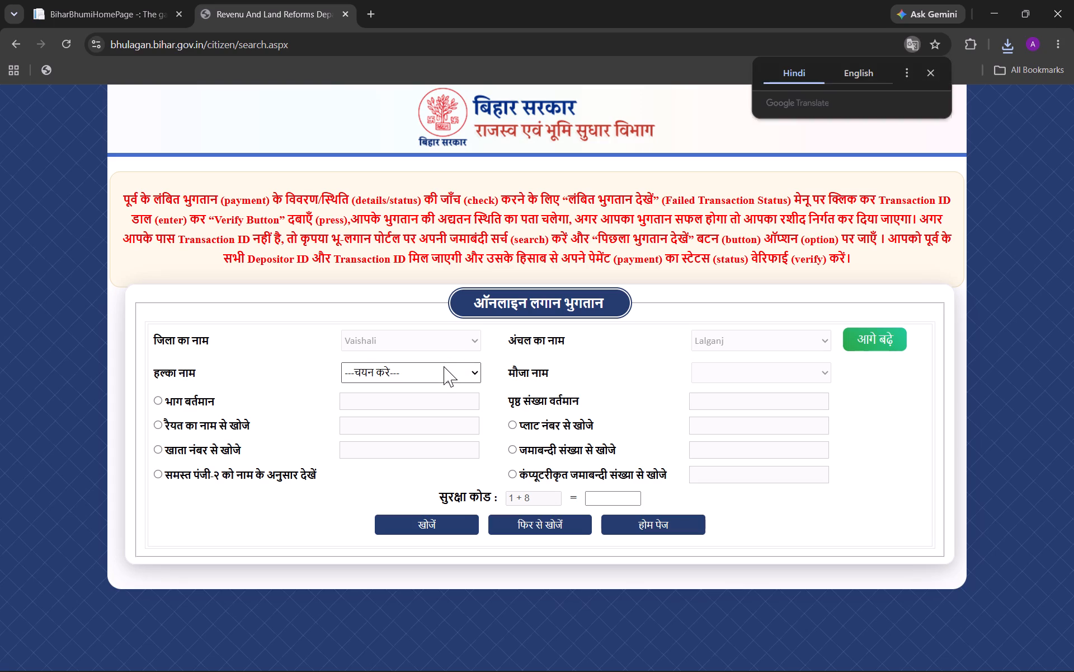
Choose पुरनटॉड as the halka and लखन सराय तेज सिंह - 243 as the mauza.
click(444, 366)
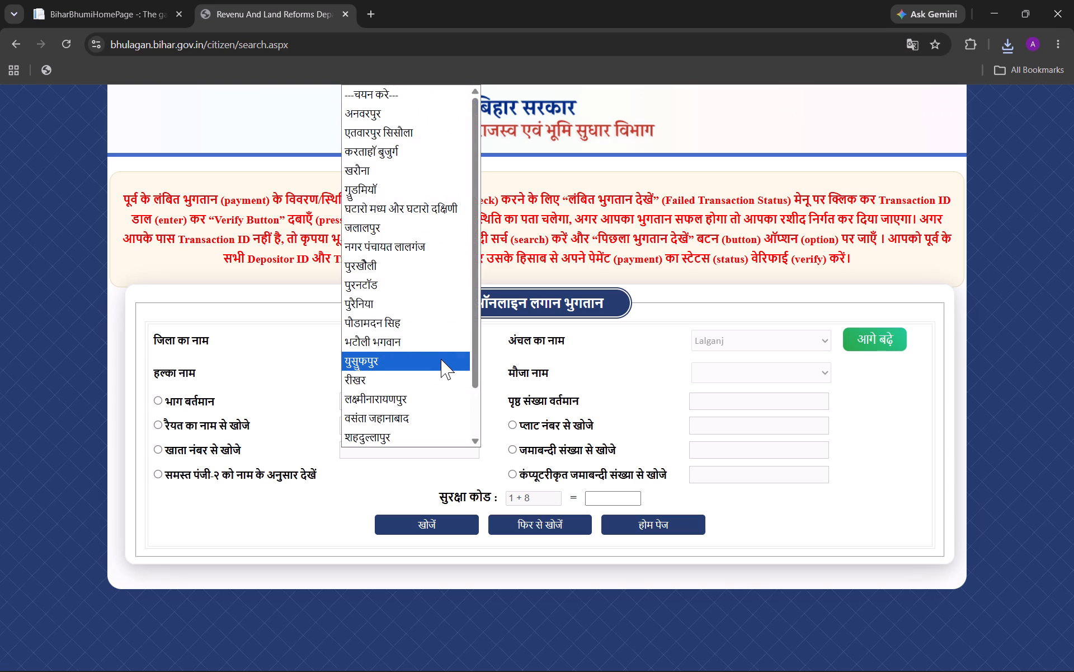
click(434, 284)
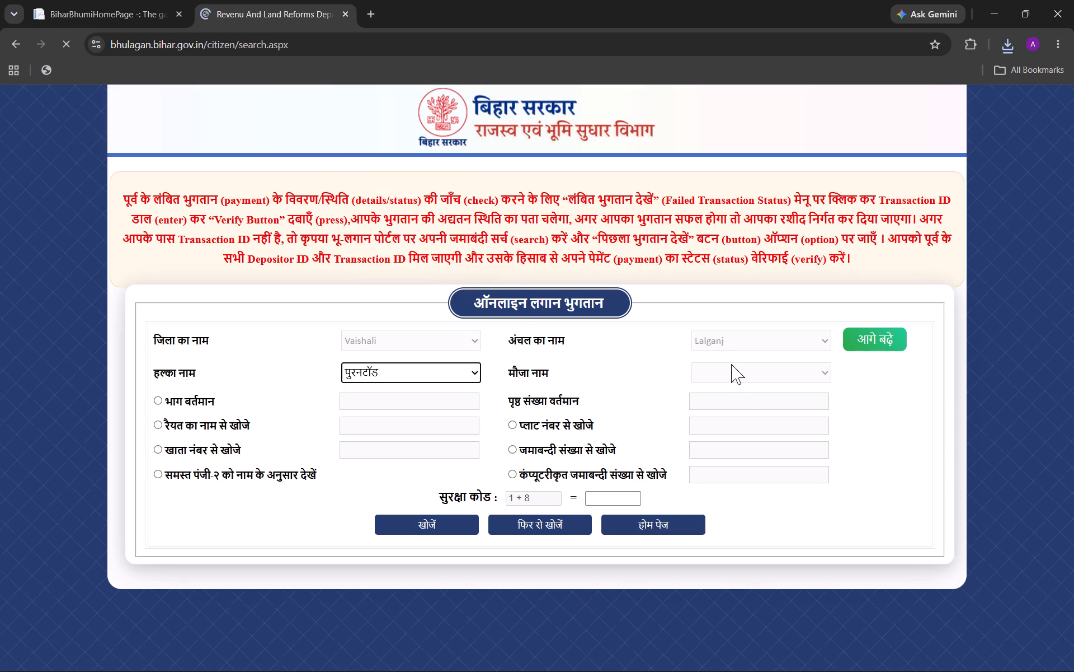
click(732, 366)
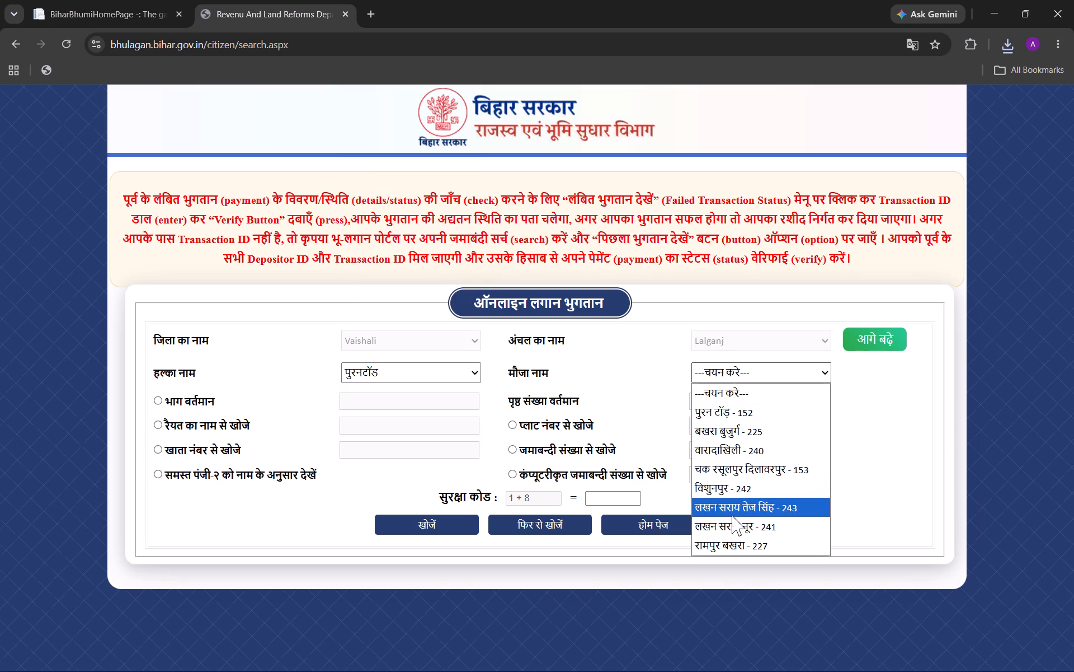
click(729, 512)
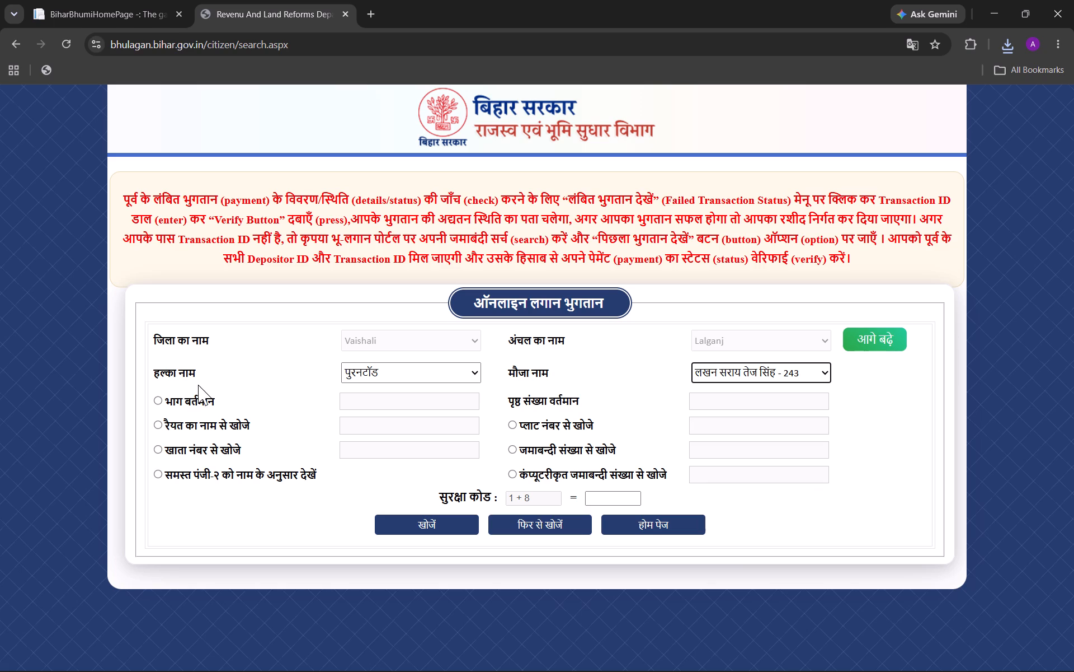
click(158, 449)
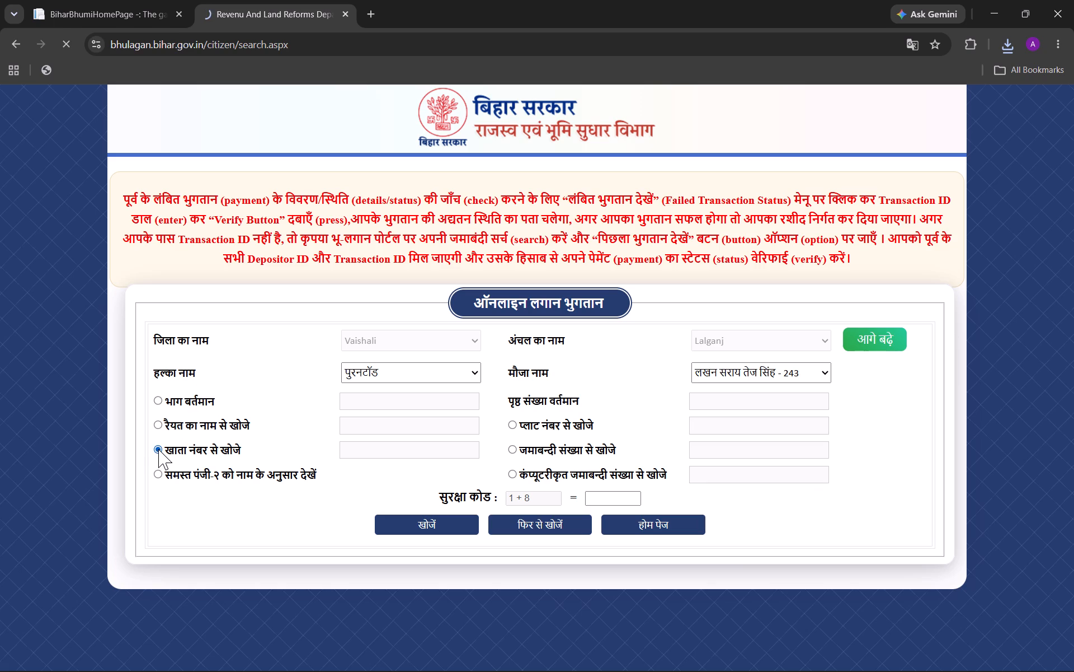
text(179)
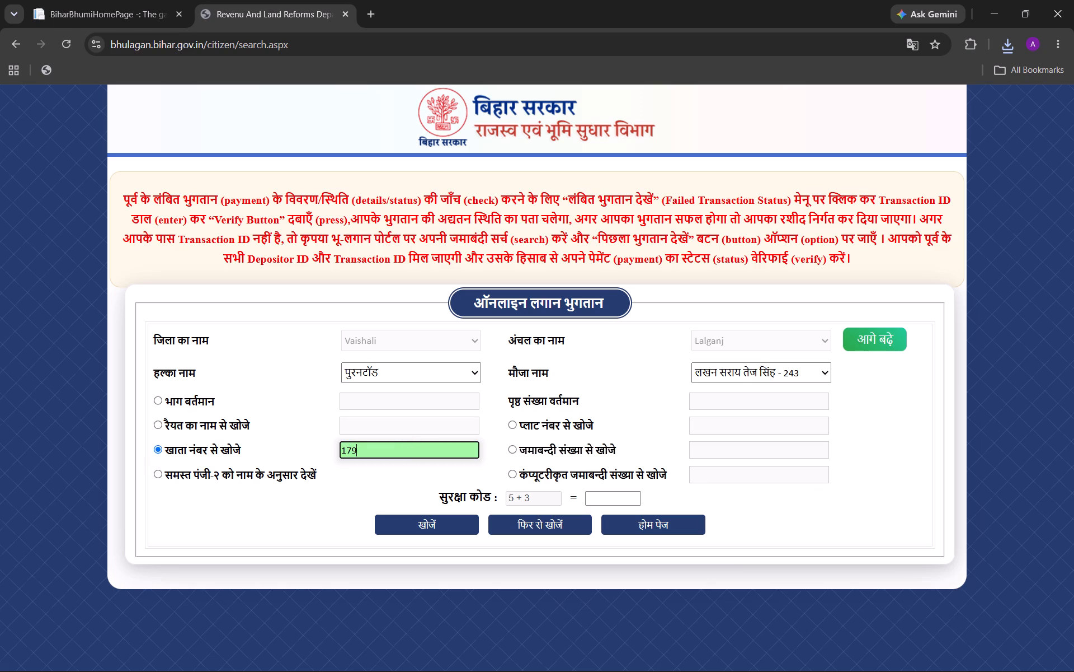
click(603, 499)
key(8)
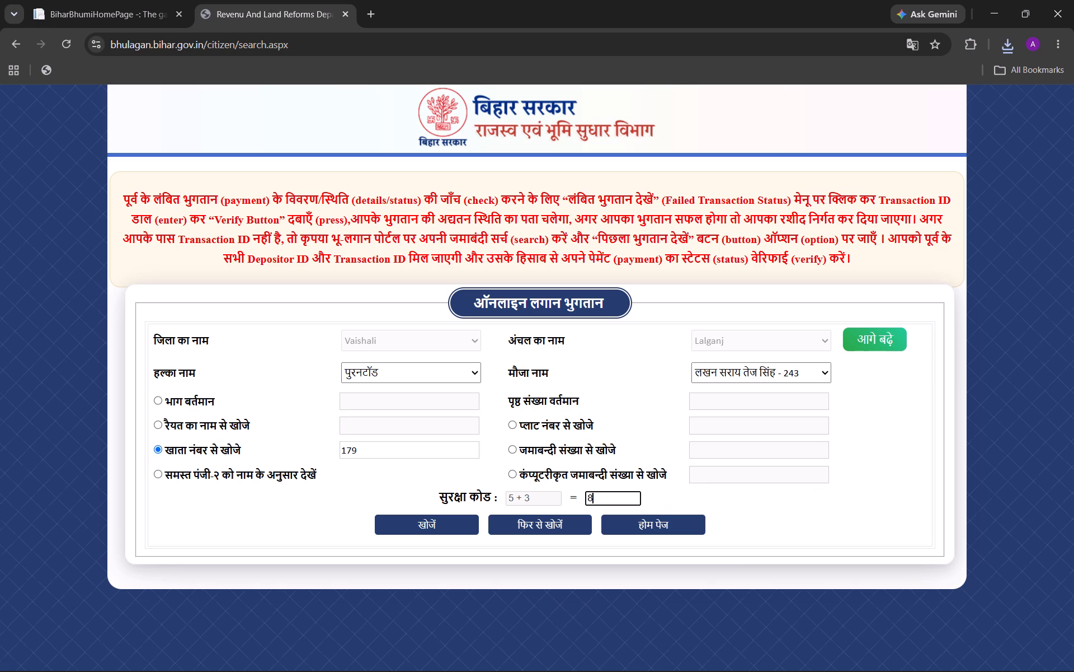
click(431, 525)
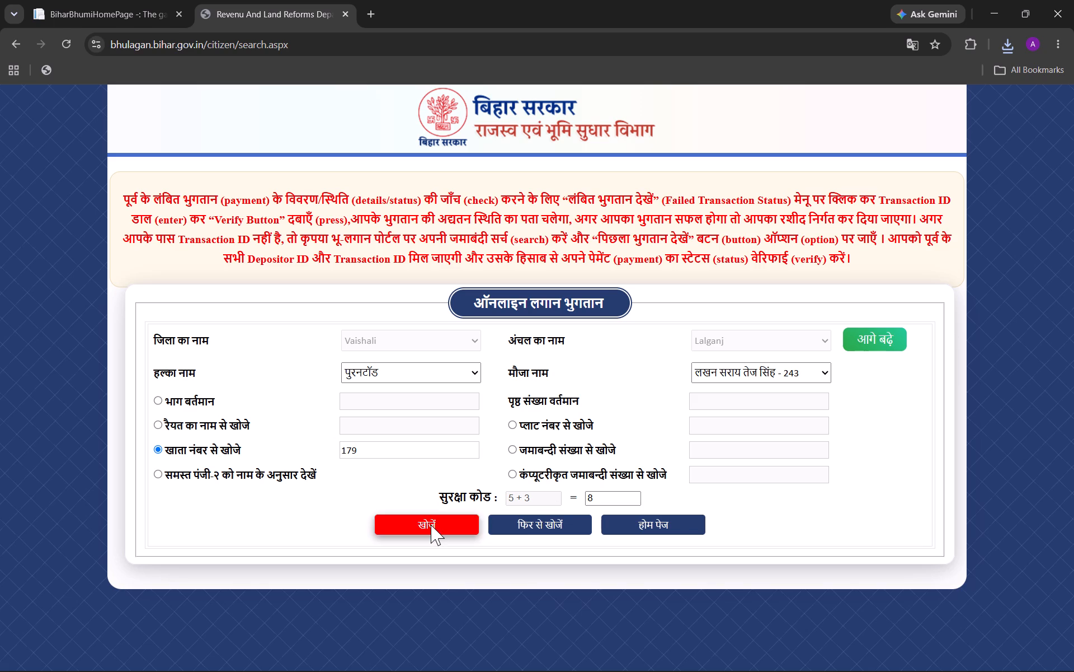
Open the Register-II record with part 3 and page number 726 from the third page of the results.
scroll(431, 525, down, 2)
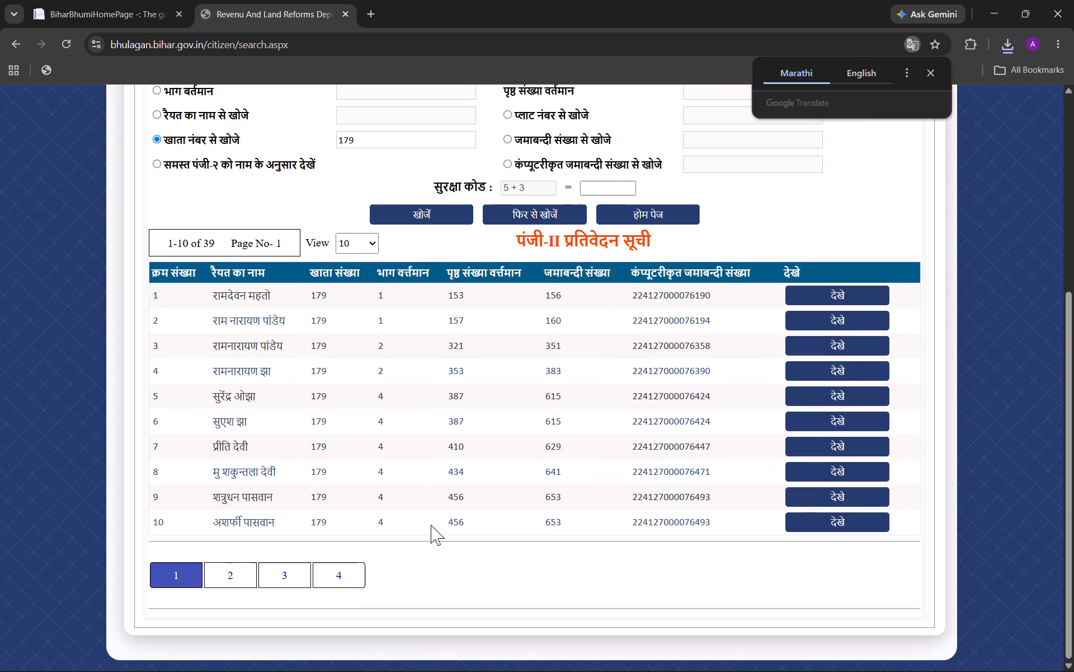
scroll(431, 525, down, 2)
click(288, 571)
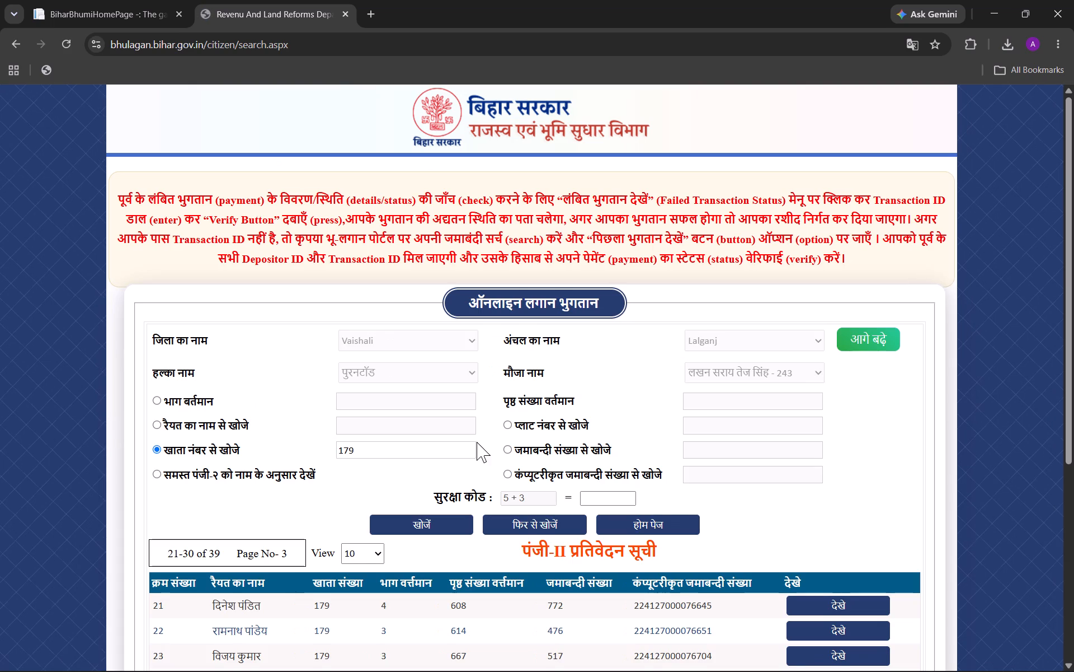
scroll(477, 442, down, 7)
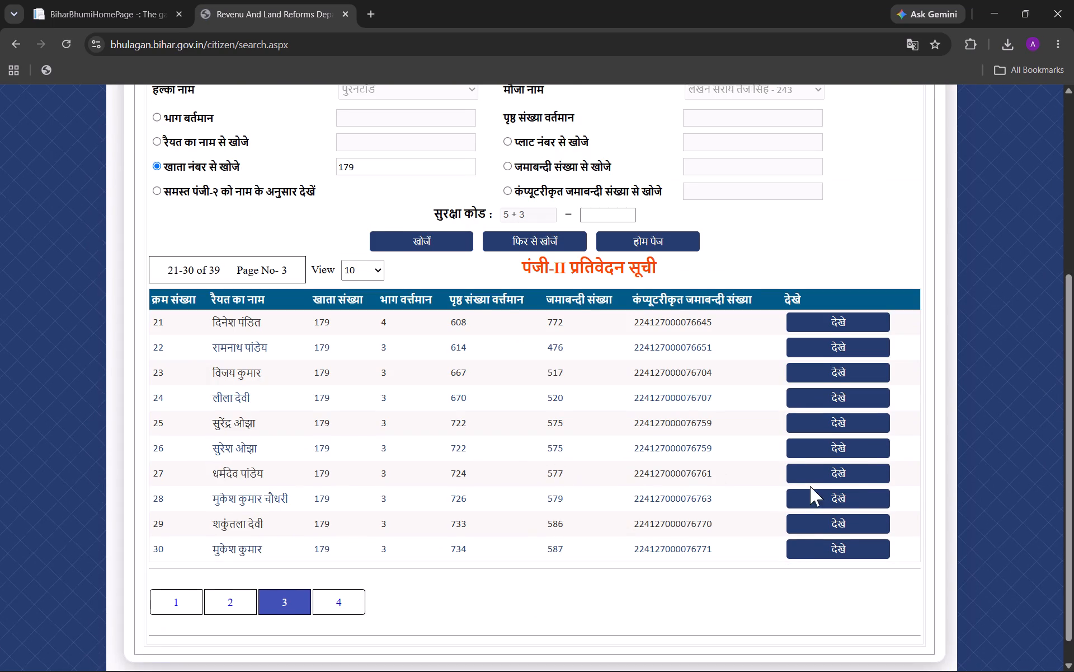
click(847, 476)
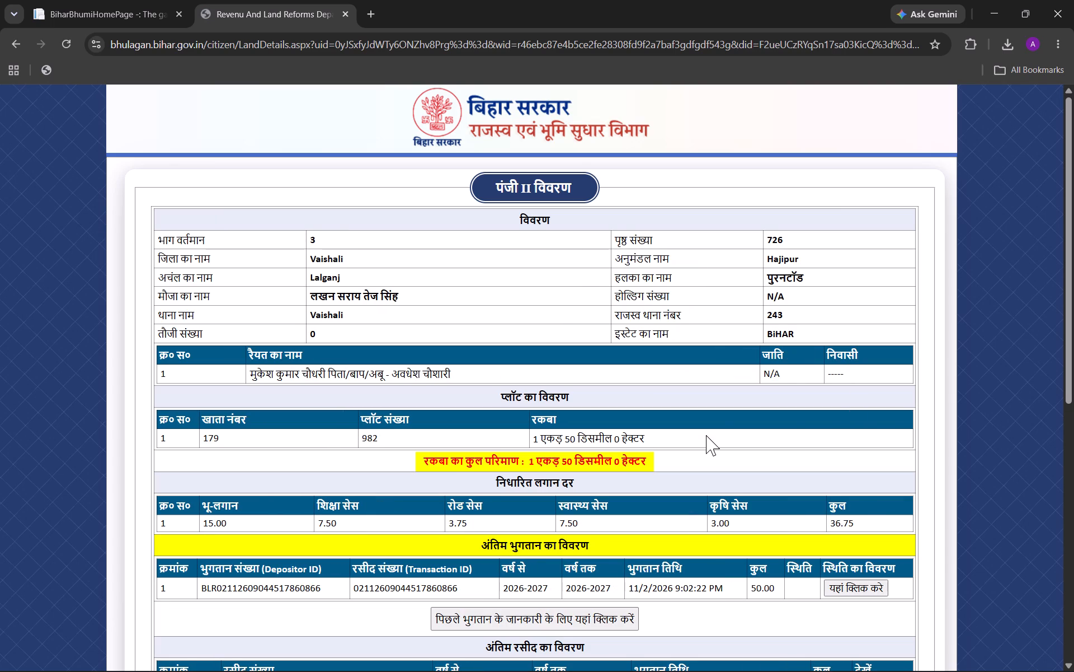
Review the record's payment and dues sections, and open the status details of the last 2026-2027 payment.
scroll(706, 435, down, 8)
scroll(706, 435, up, 1)
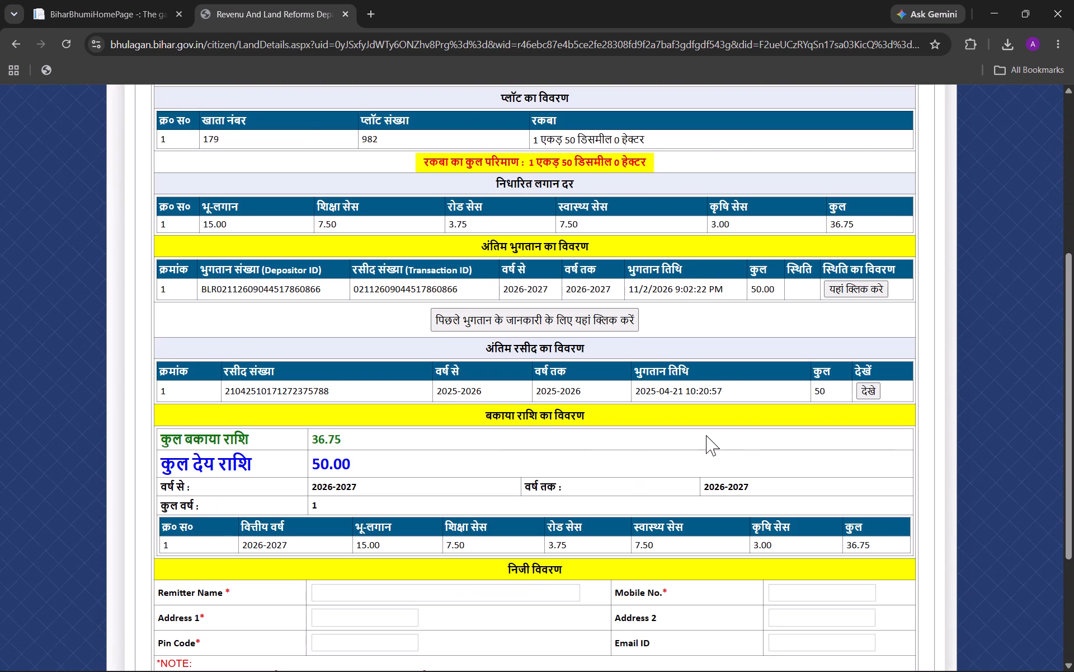
scroll(706, 435, up, 2)
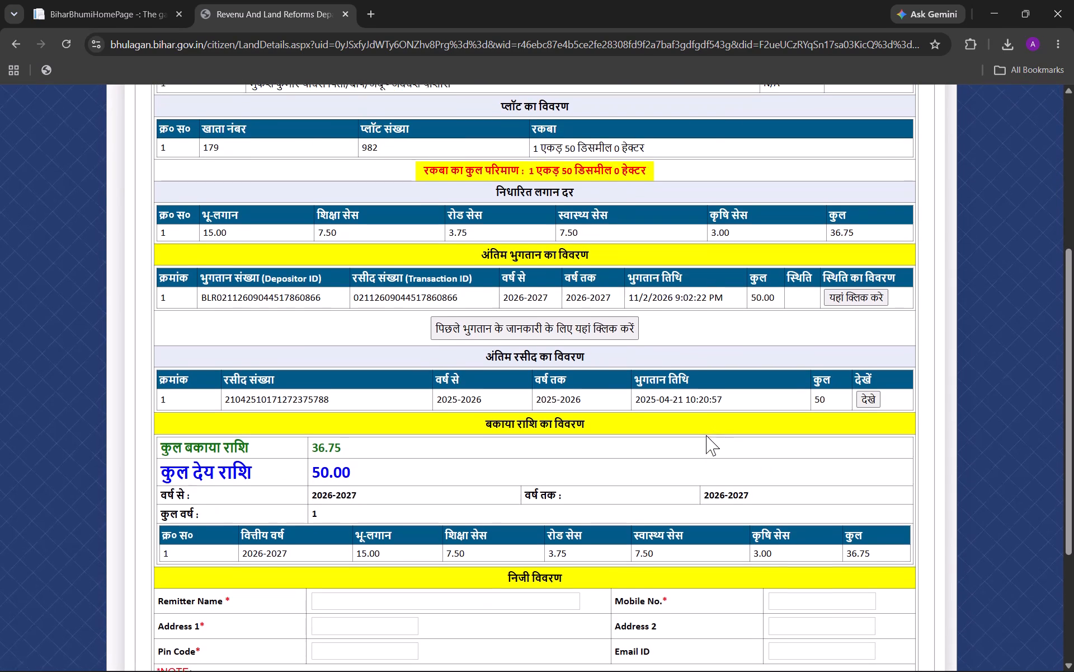
scroll(706, 435, up, 1)
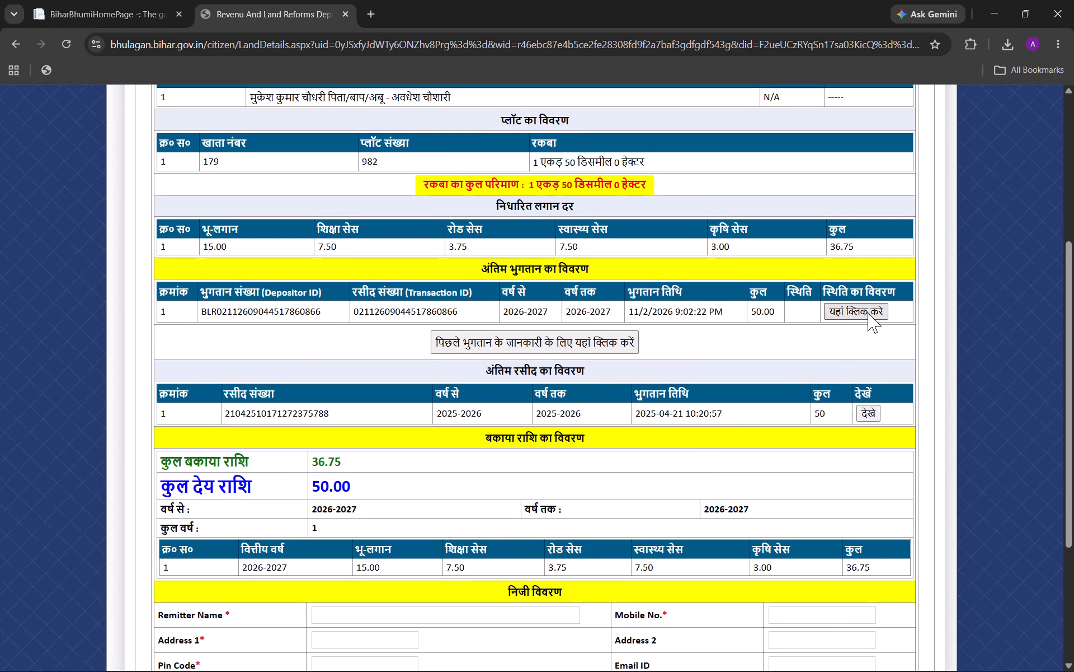
click(866, 312)
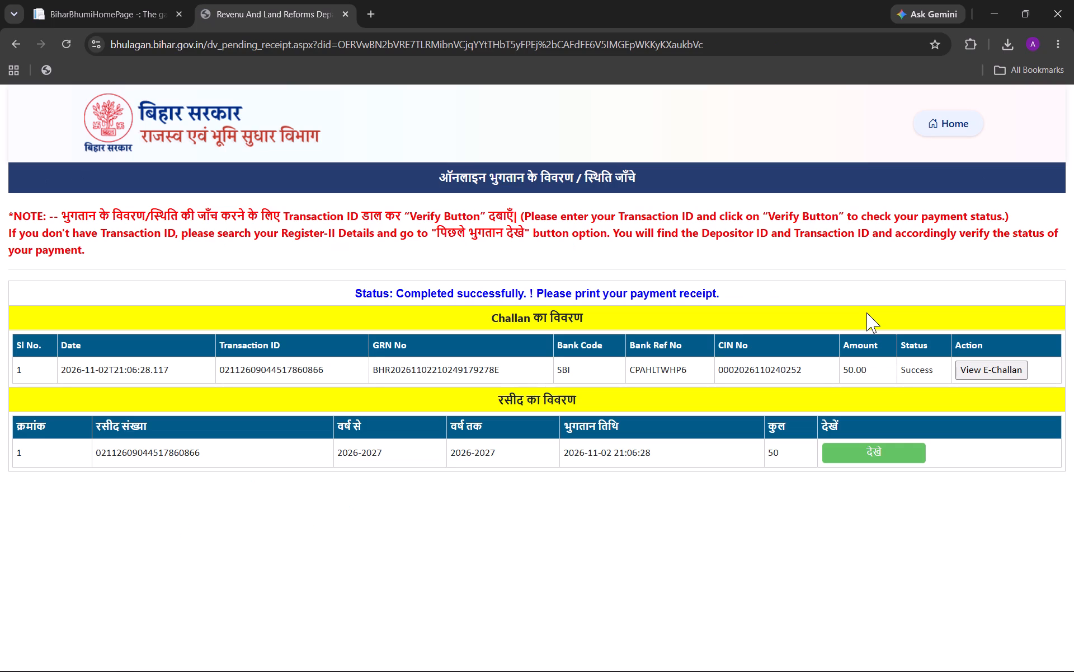
Open the 2026-2027 rent receipt from the payment status page.
click(870, 450)
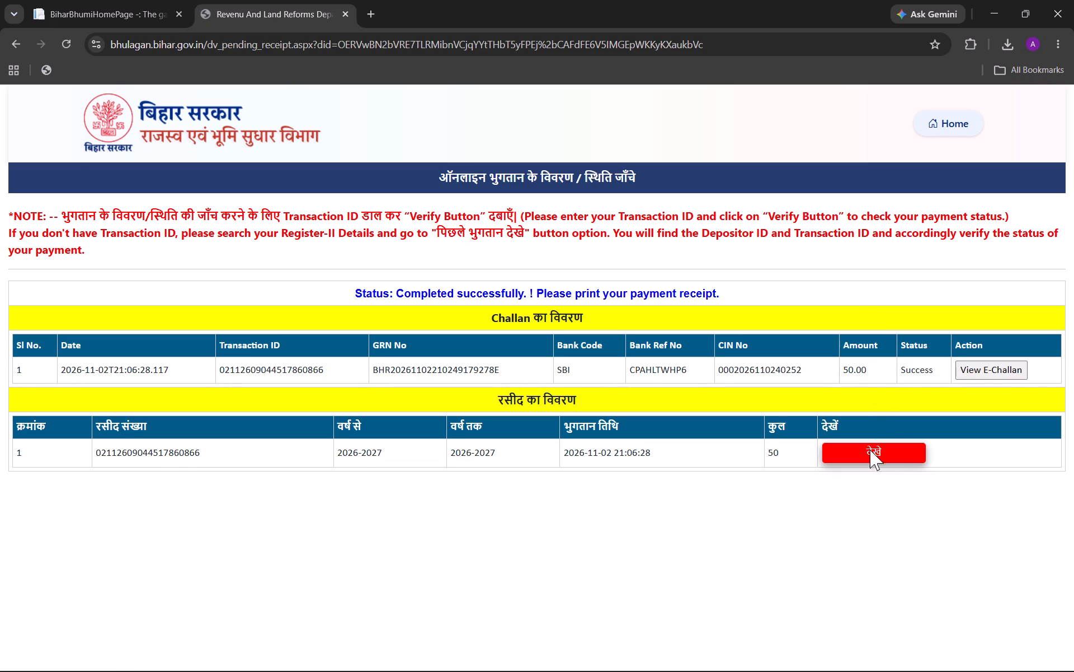
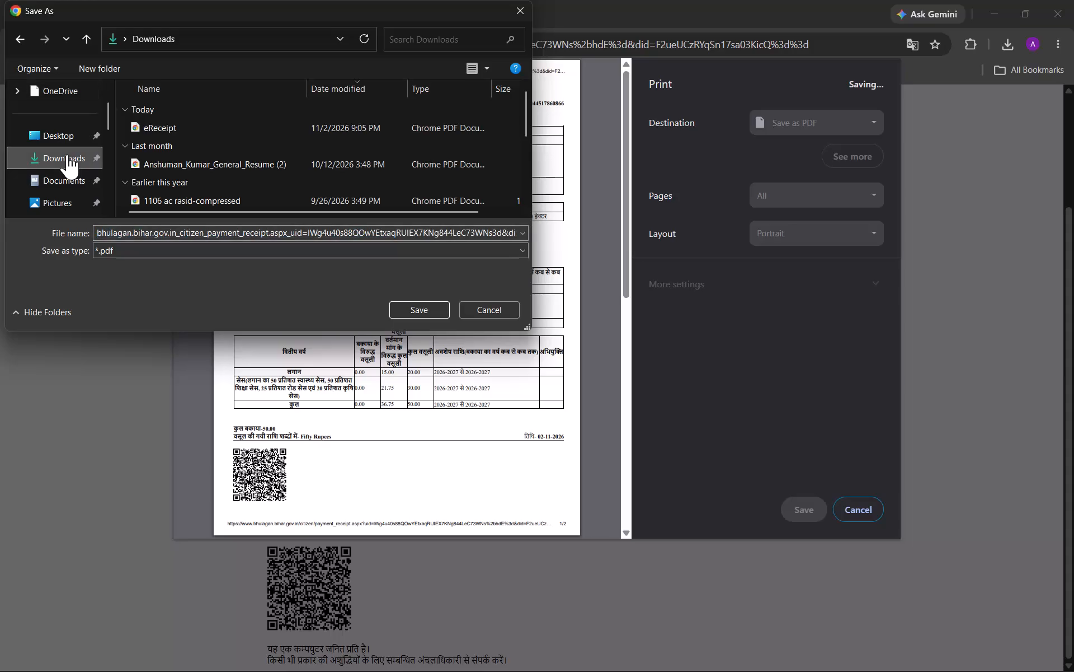
click(368, 233)
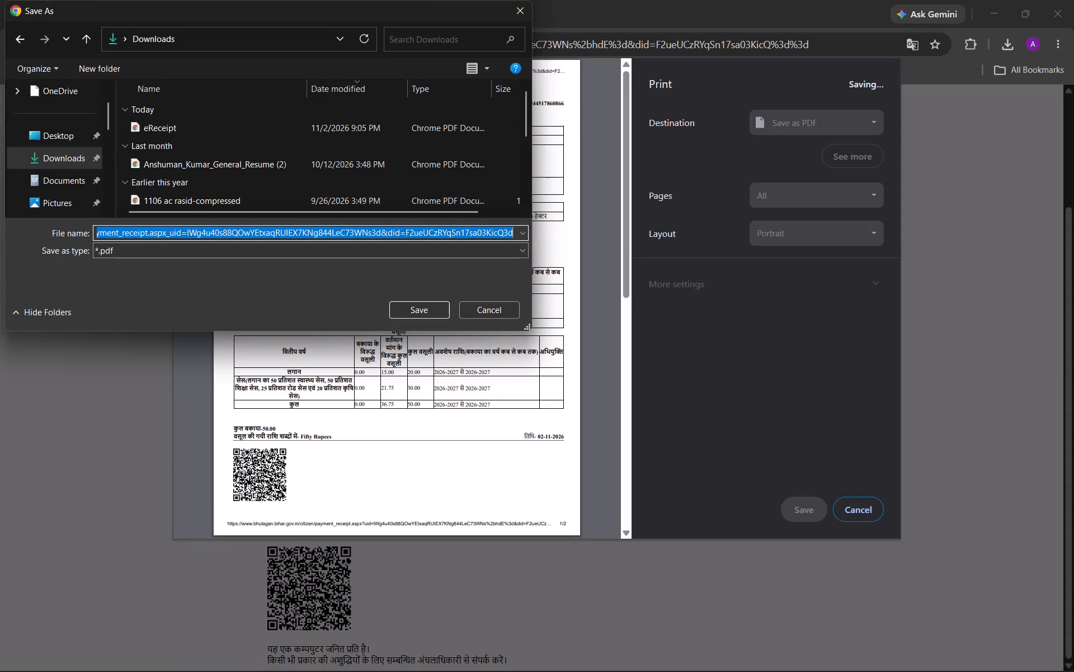
key(BackSpace)
key(1)
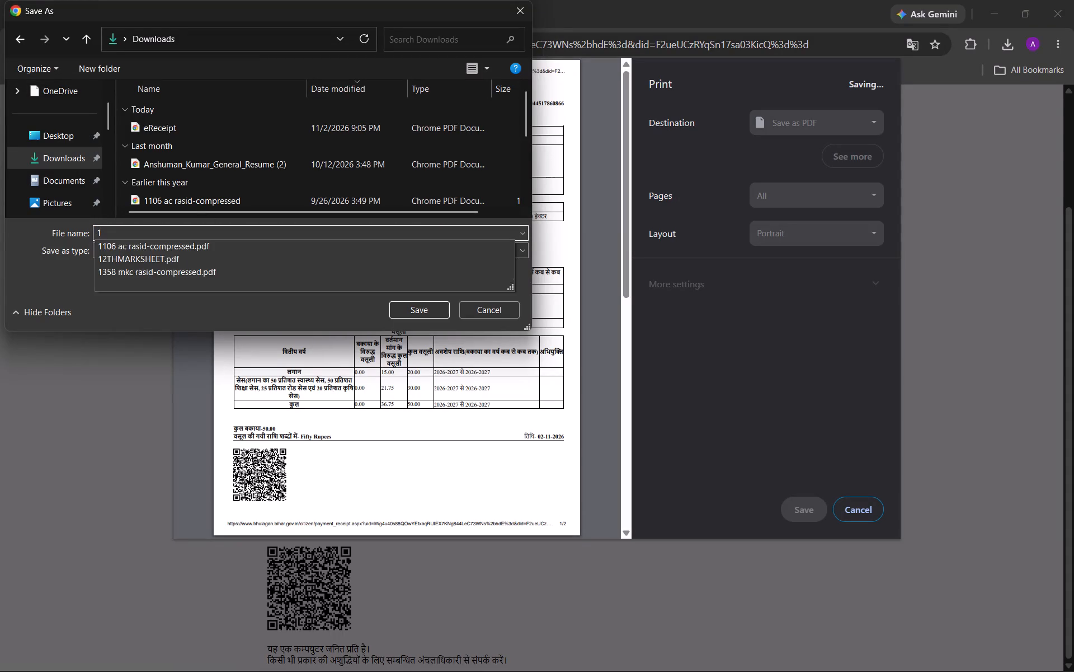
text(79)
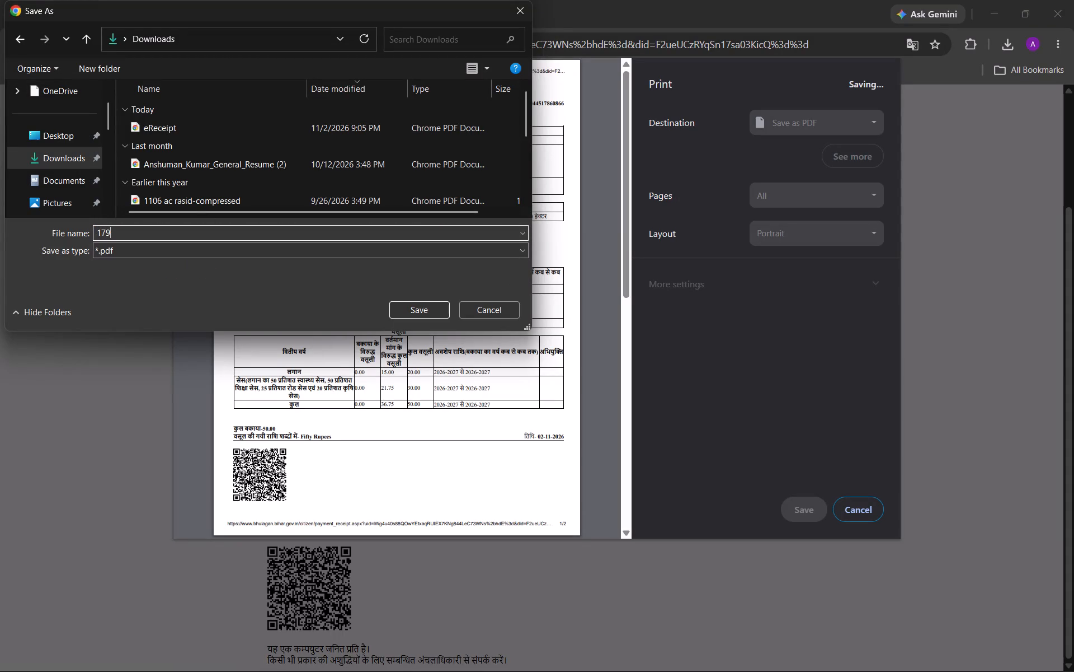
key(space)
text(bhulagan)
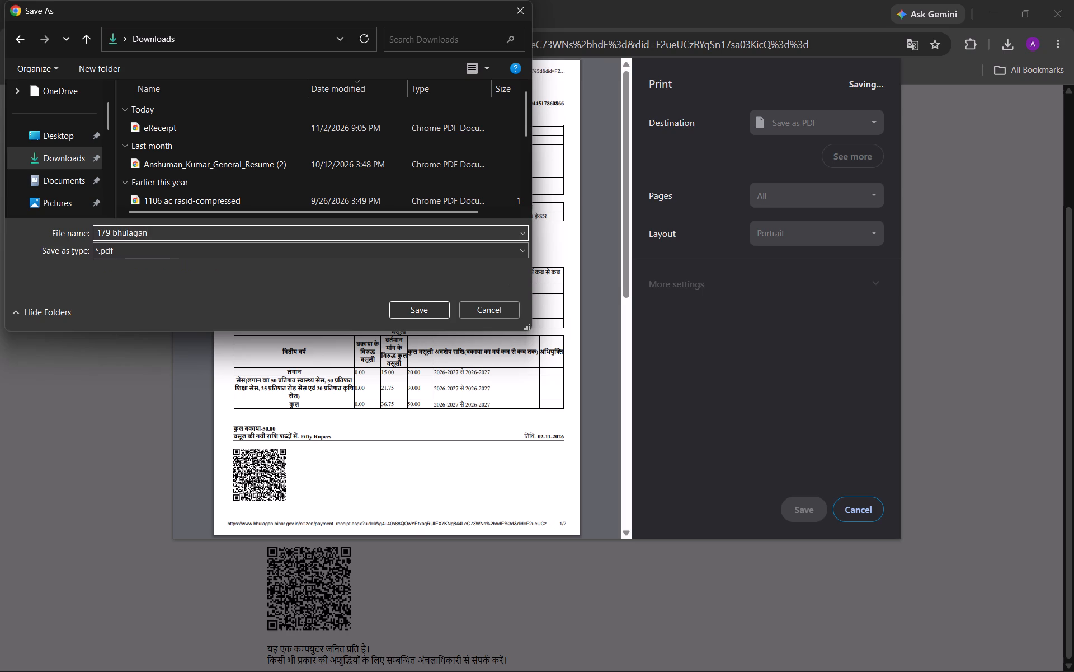
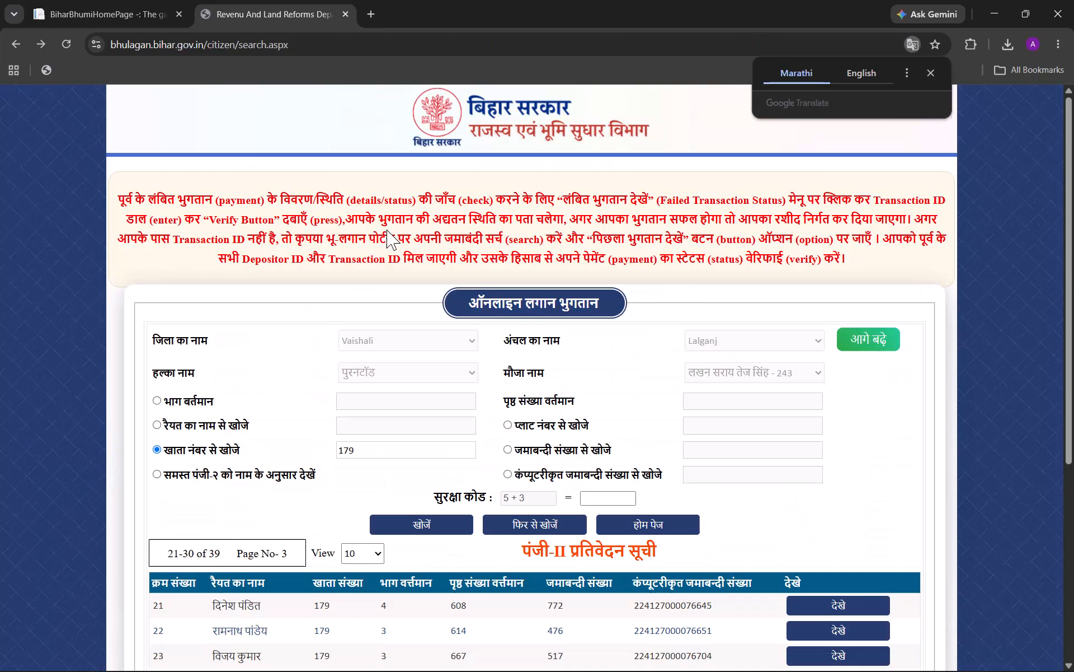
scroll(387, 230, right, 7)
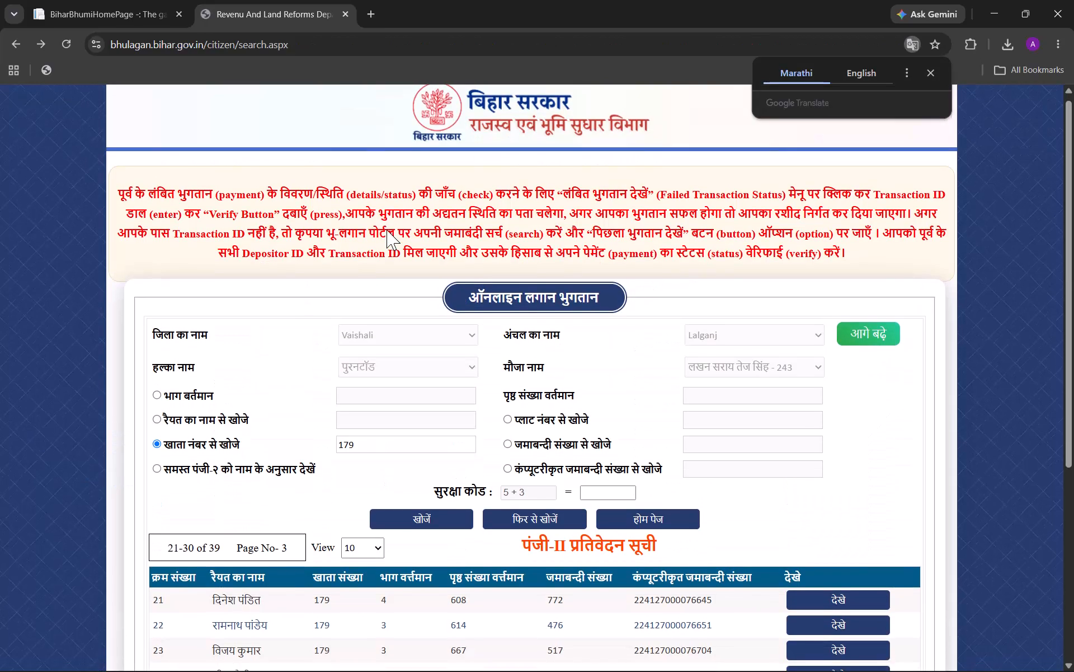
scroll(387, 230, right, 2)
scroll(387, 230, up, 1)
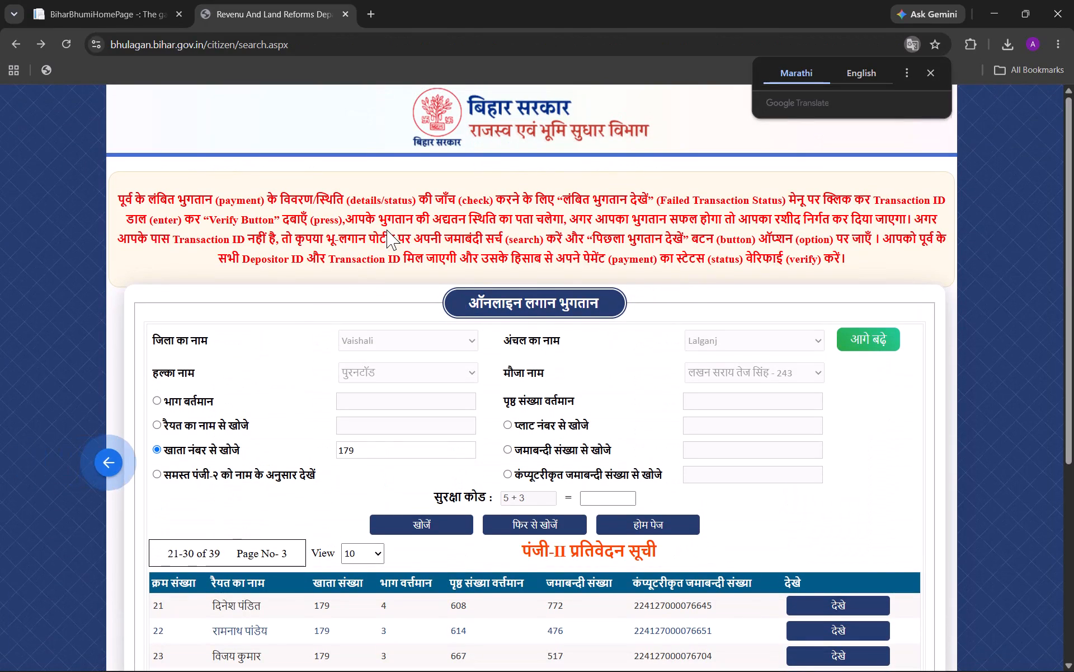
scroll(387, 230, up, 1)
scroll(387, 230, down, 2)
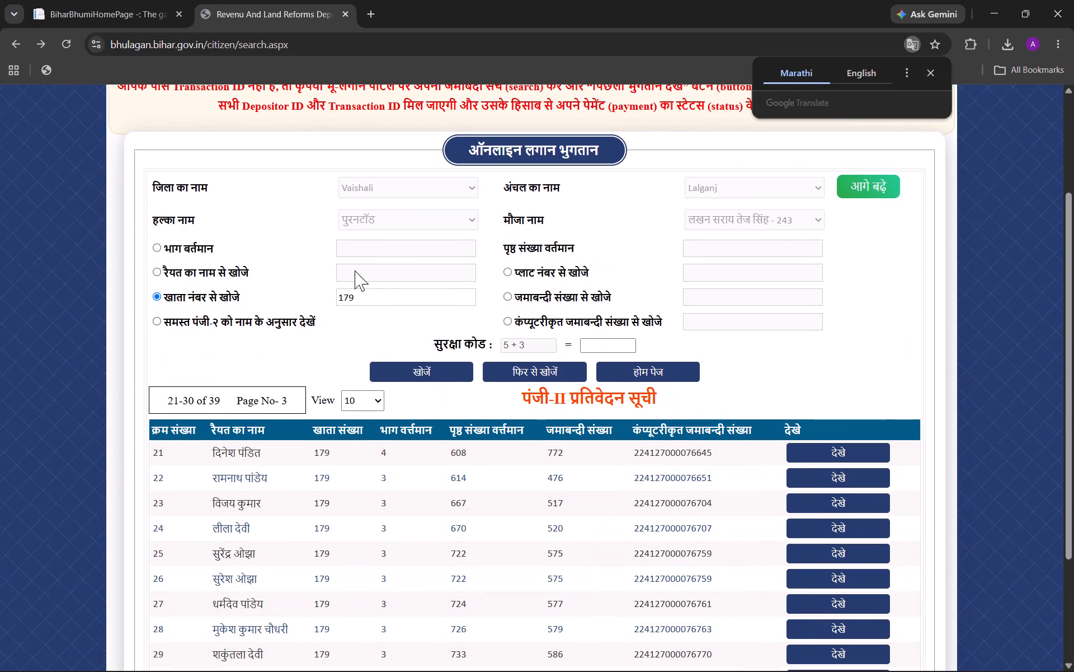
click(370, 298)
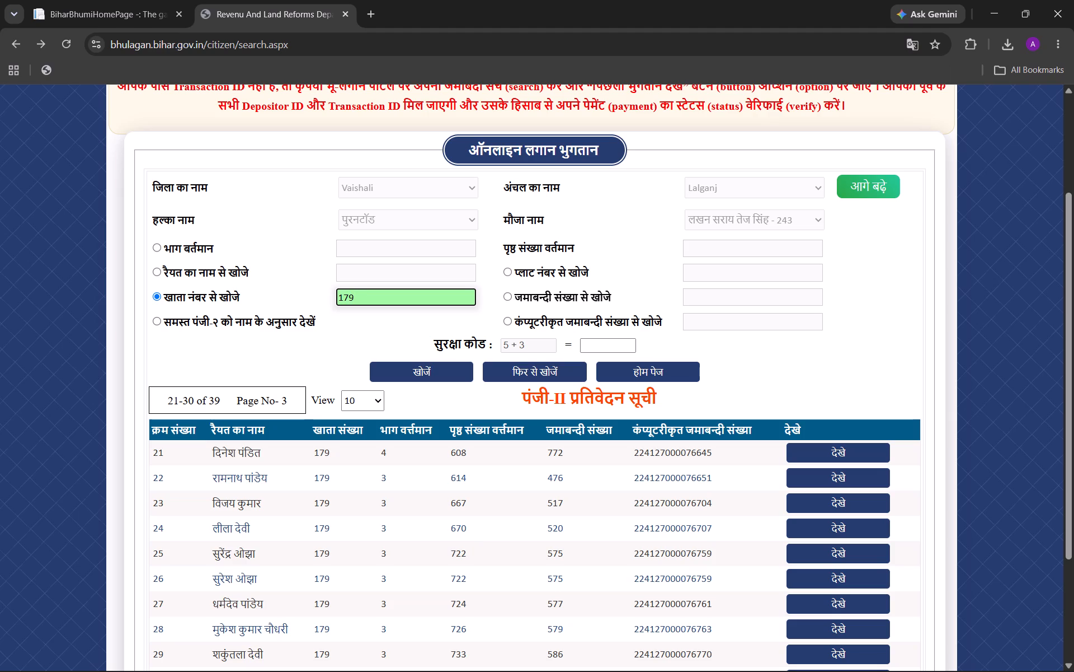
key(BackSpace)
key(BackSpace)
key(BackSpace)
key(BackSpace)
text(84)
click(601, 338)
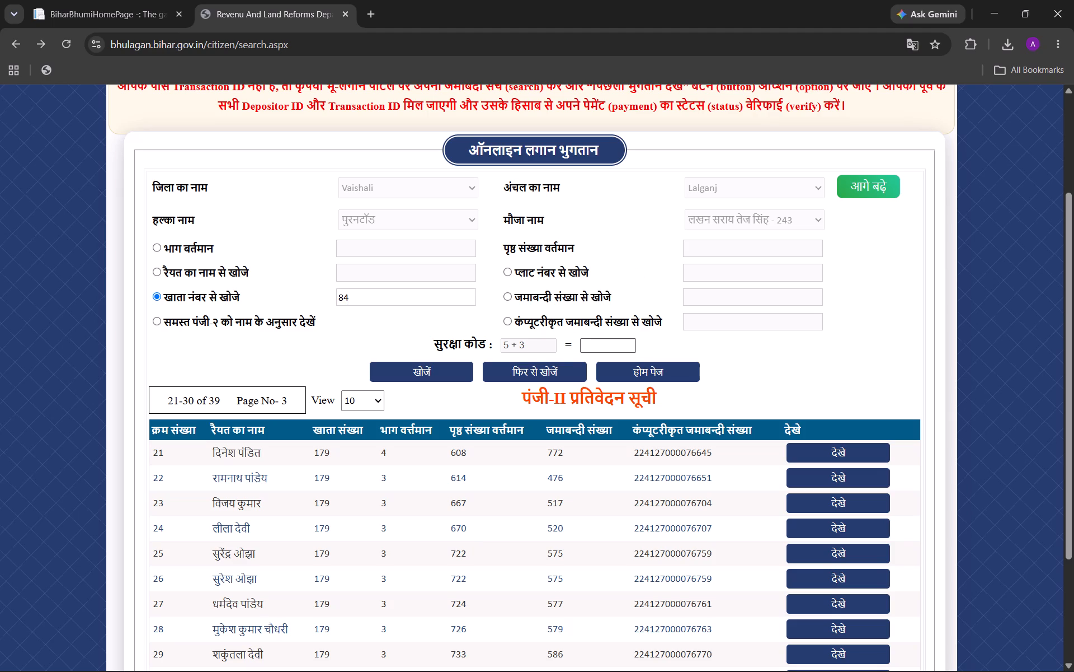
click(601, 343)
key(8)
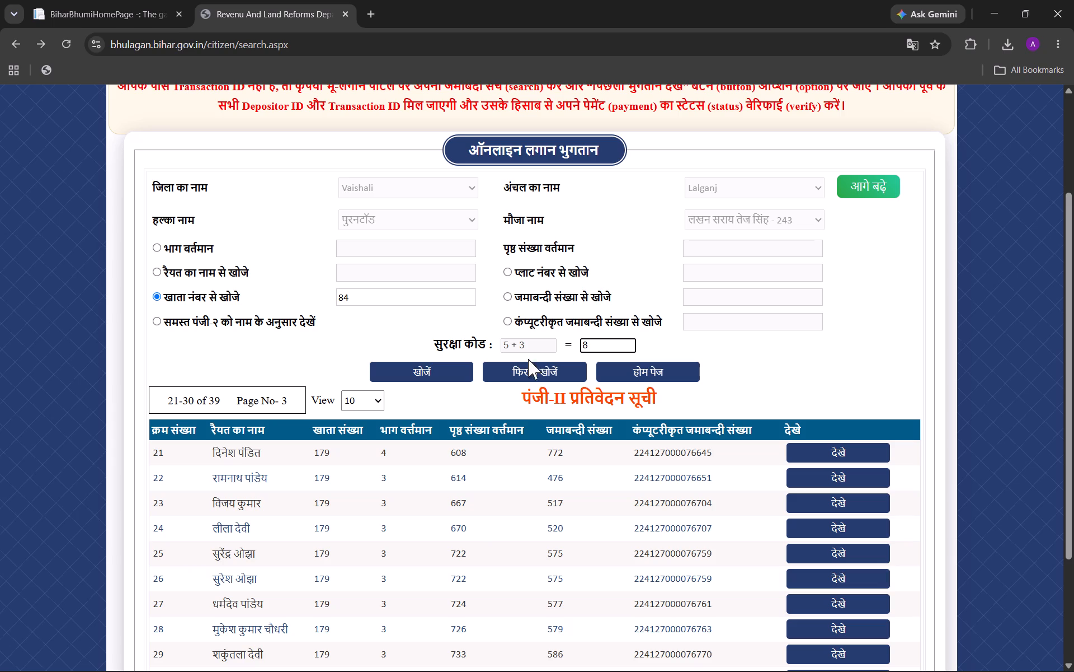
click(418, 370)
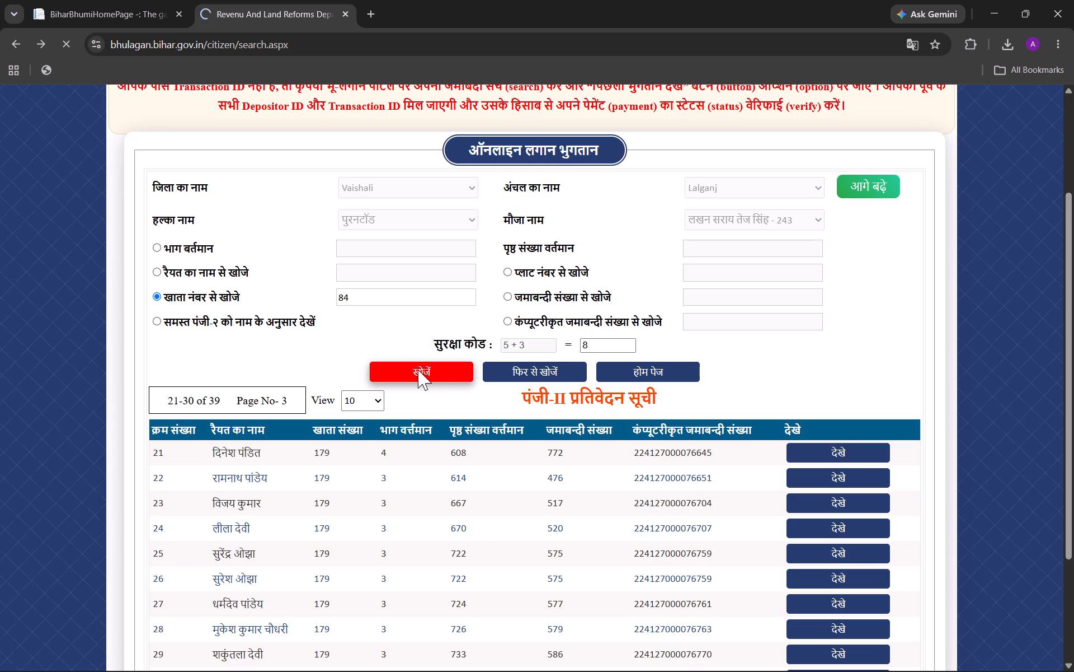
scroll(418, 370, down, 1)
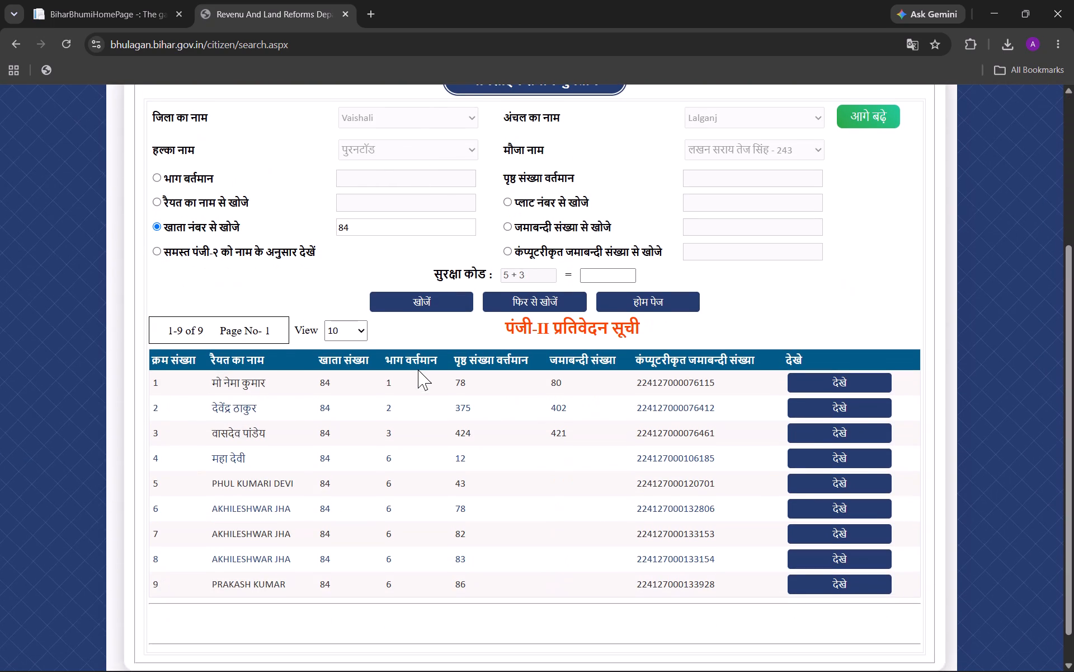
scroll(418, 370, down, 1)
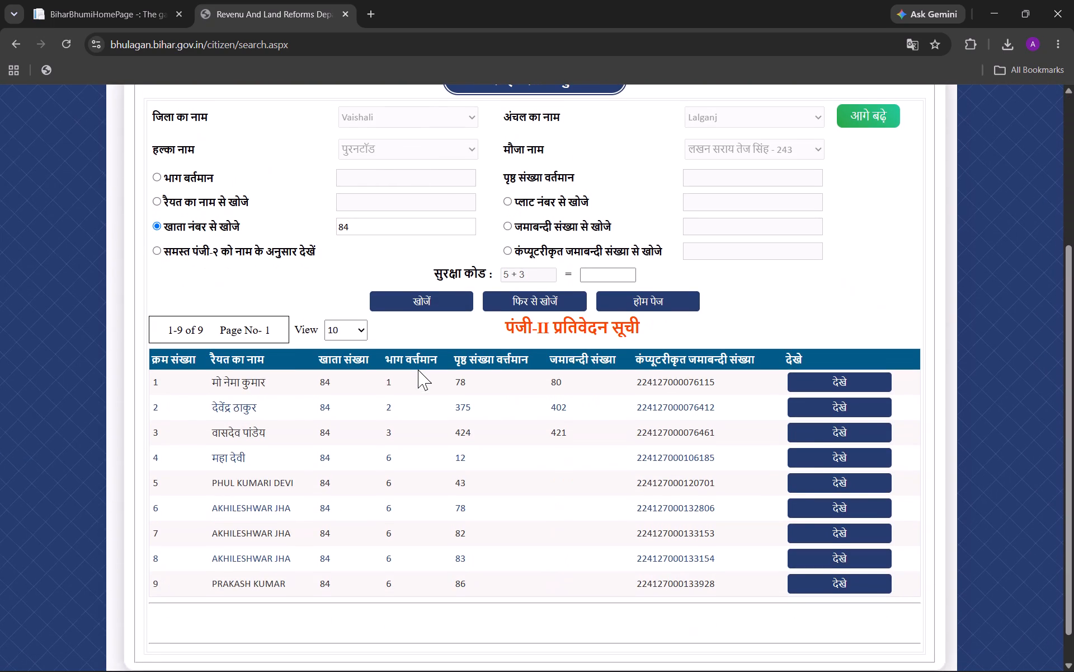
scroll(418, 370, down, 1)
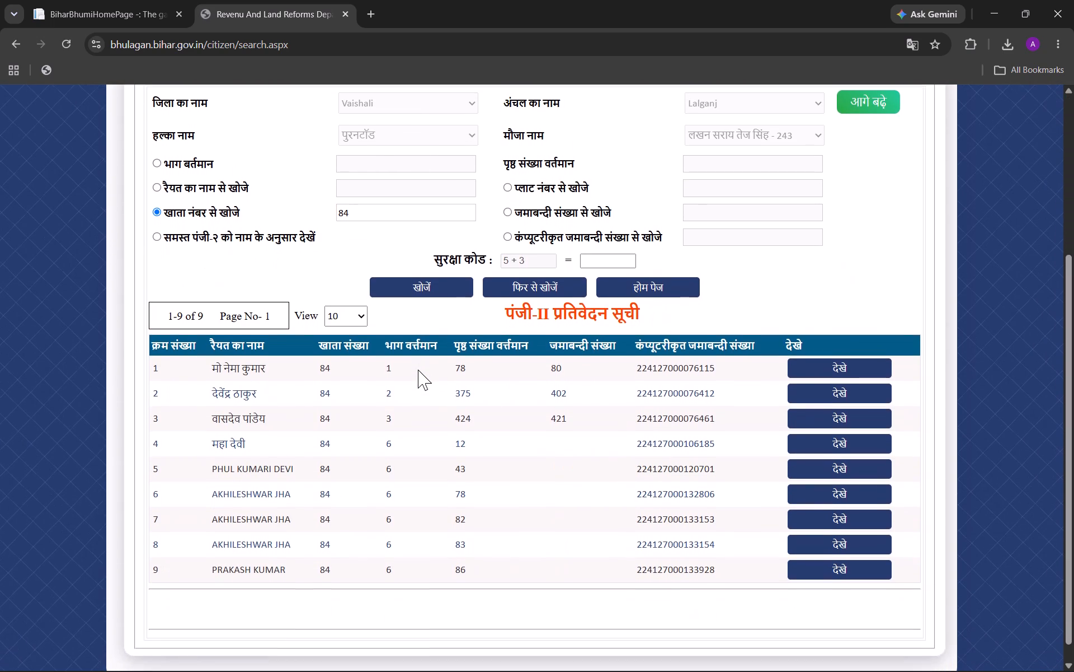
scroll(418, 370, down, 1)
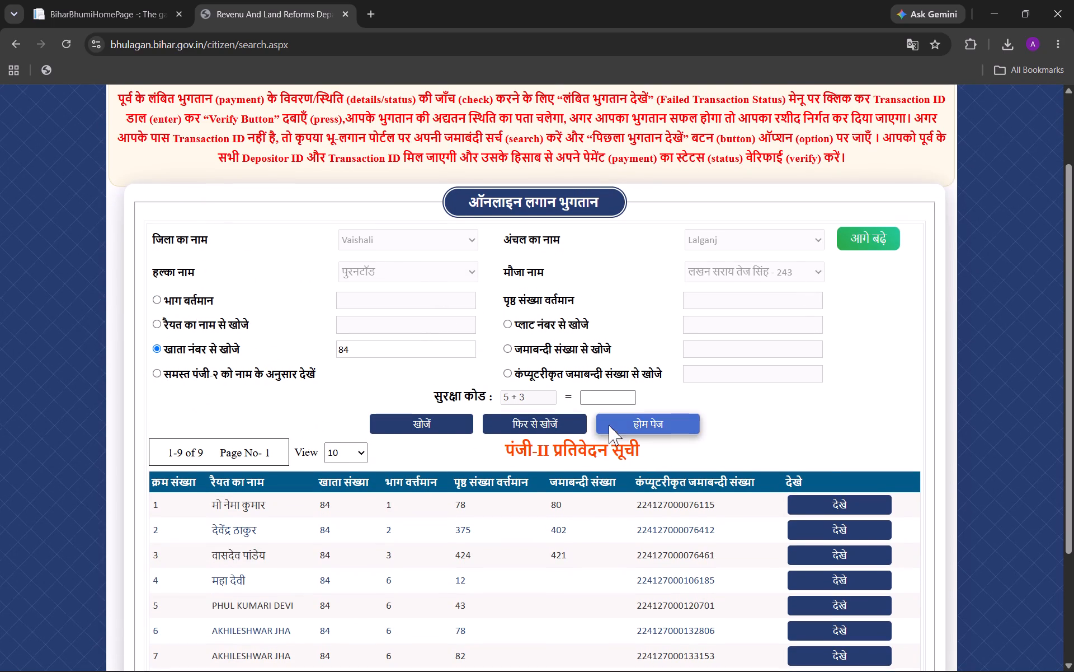
scroll(563, 418, right, 9)
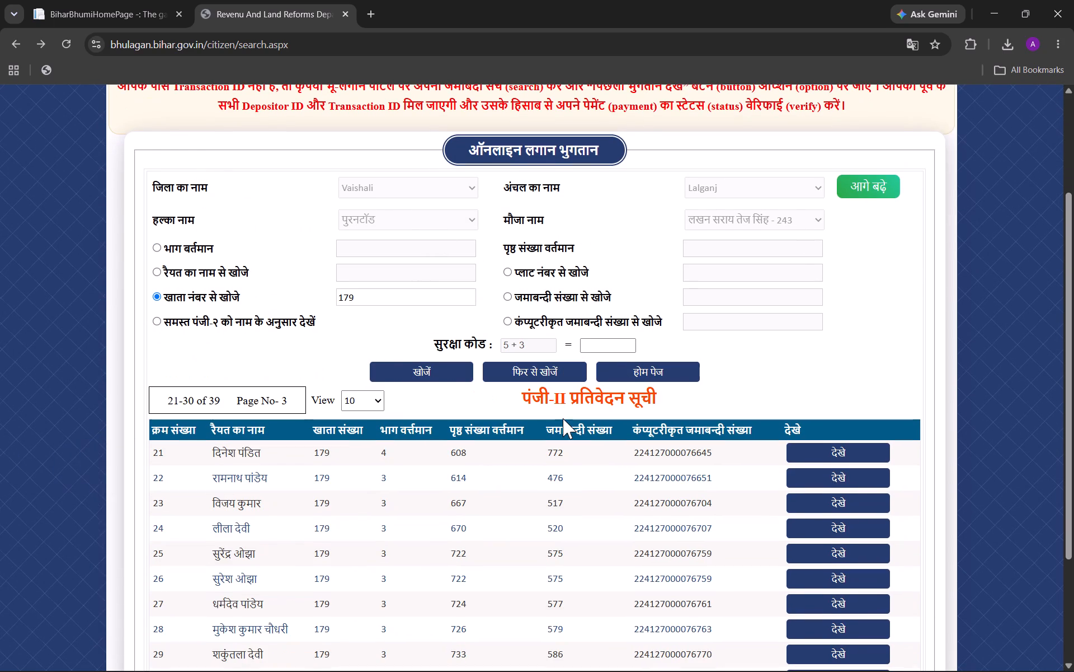
scroll(563, 418, right, 9)
scroll(563, 418, up, 6)
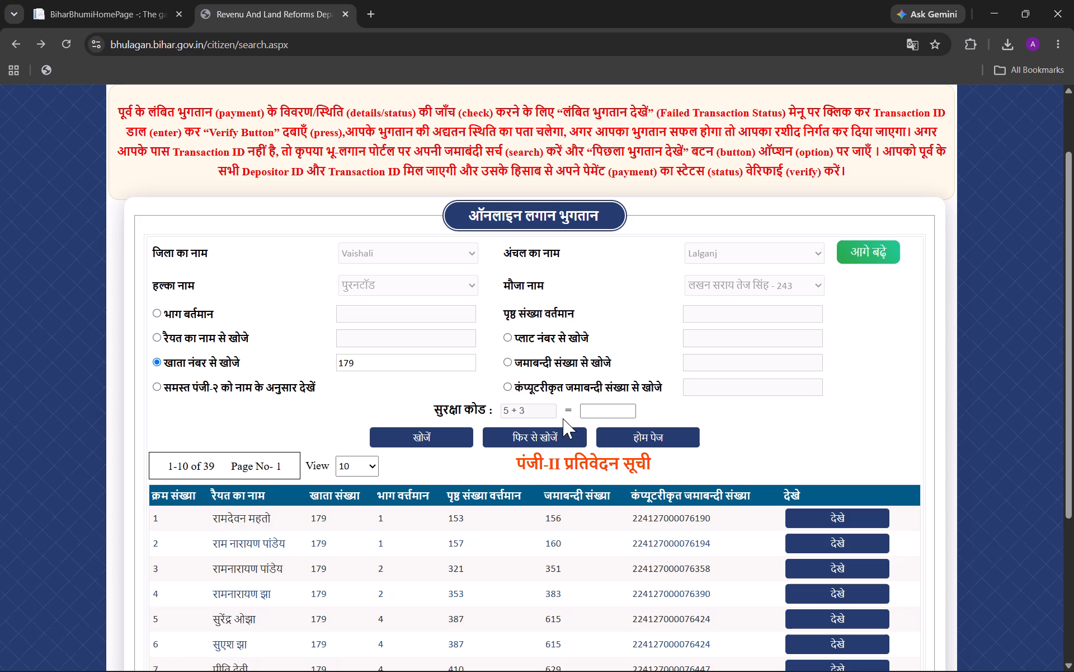
scroll(563, 418, right, 10)
scroll(563, 418, right, 11)
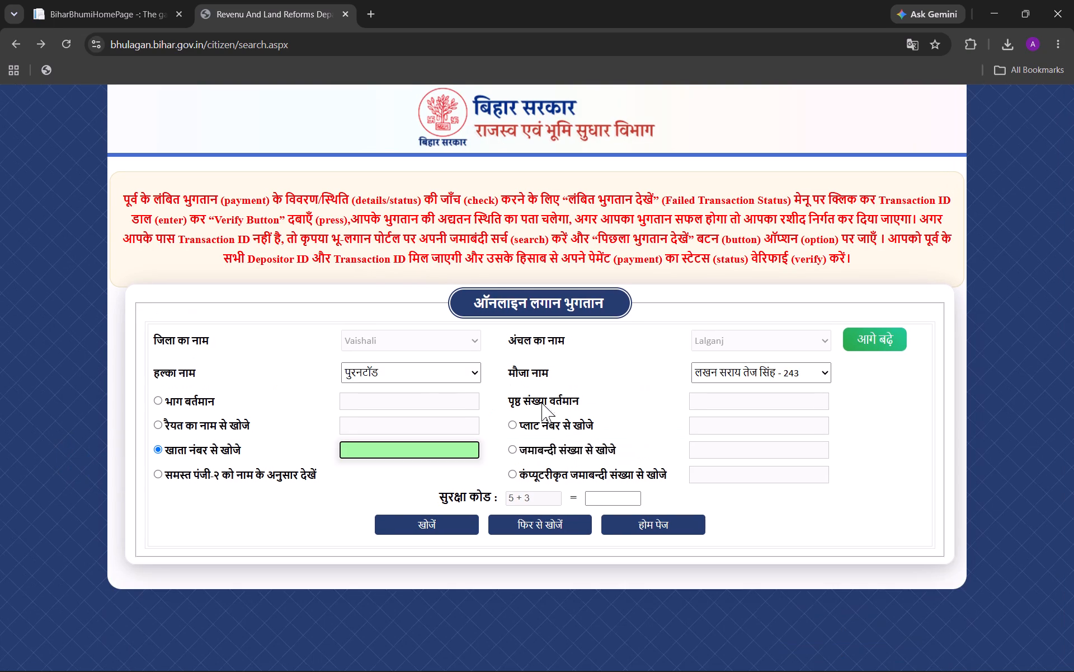
click(744, 367)
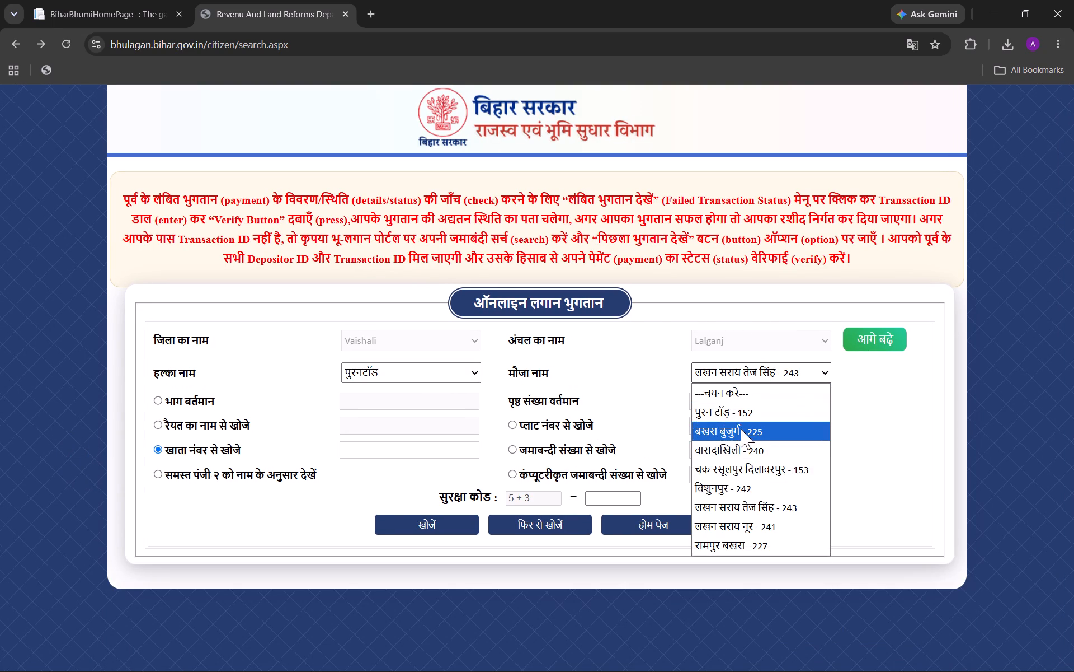
click(741, 429)
click(371, 449)
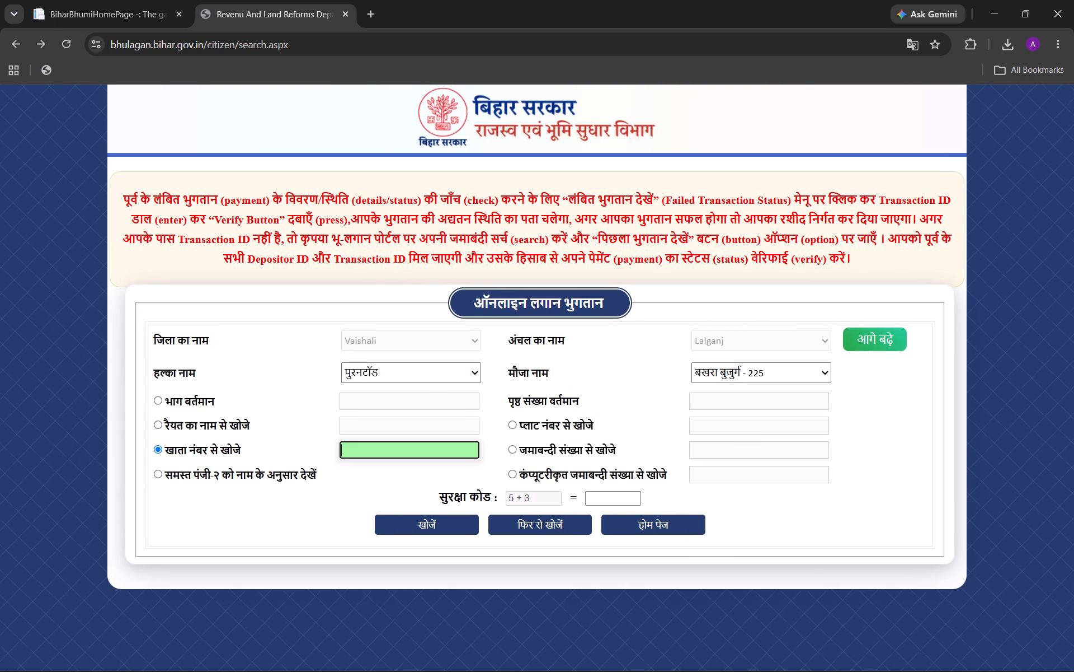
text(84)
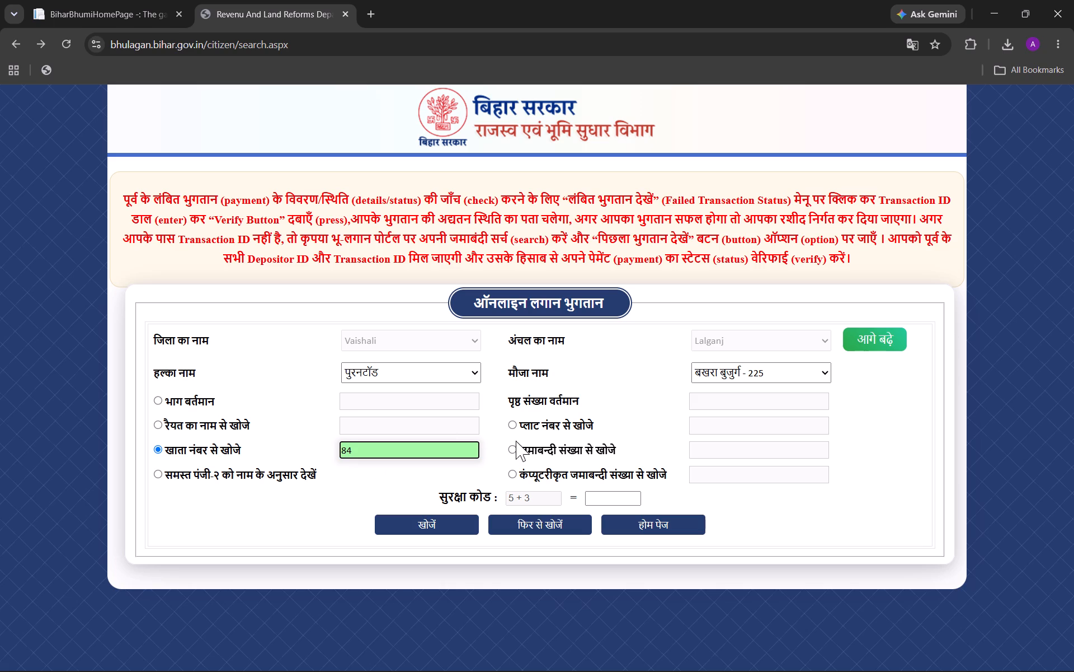
click(604, 498)
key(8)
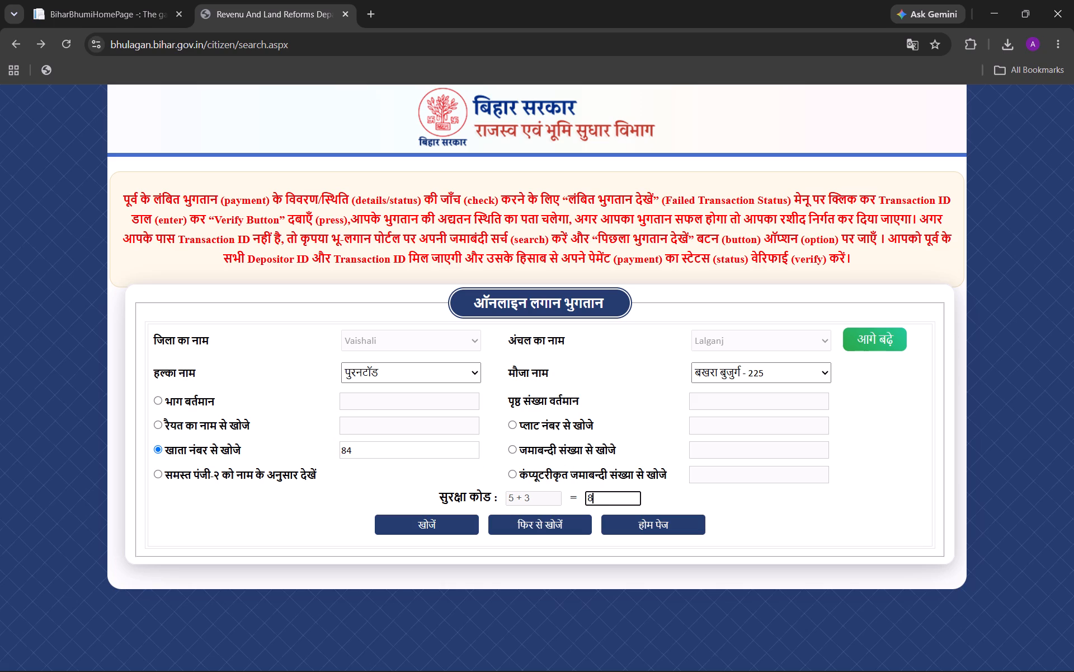
click(454, 520)
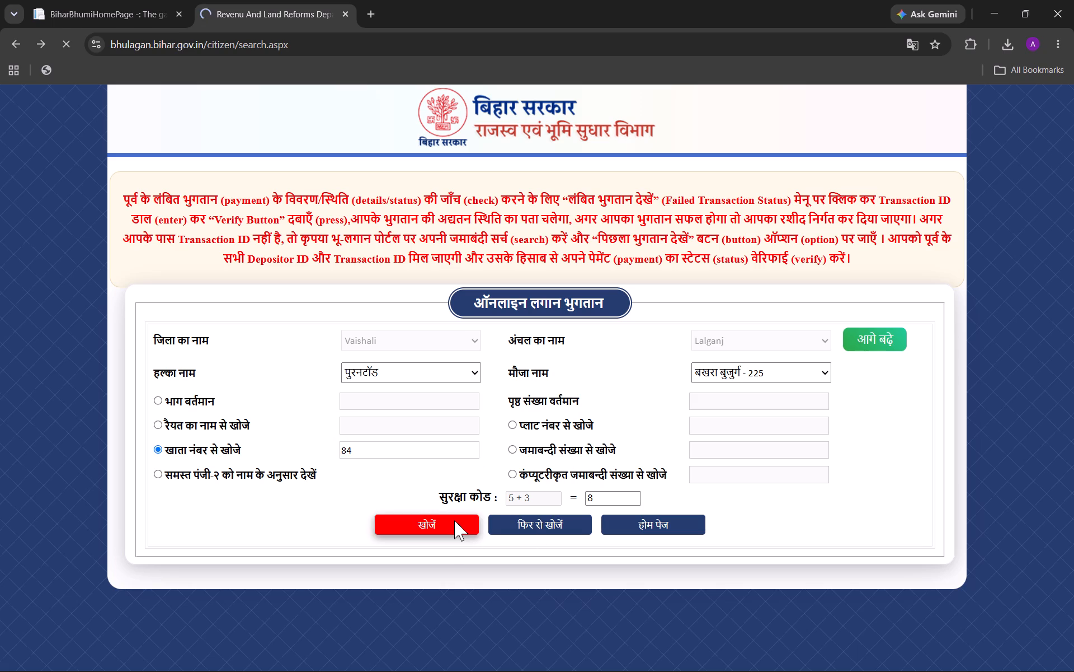
scroll(454, 520, down, 7)
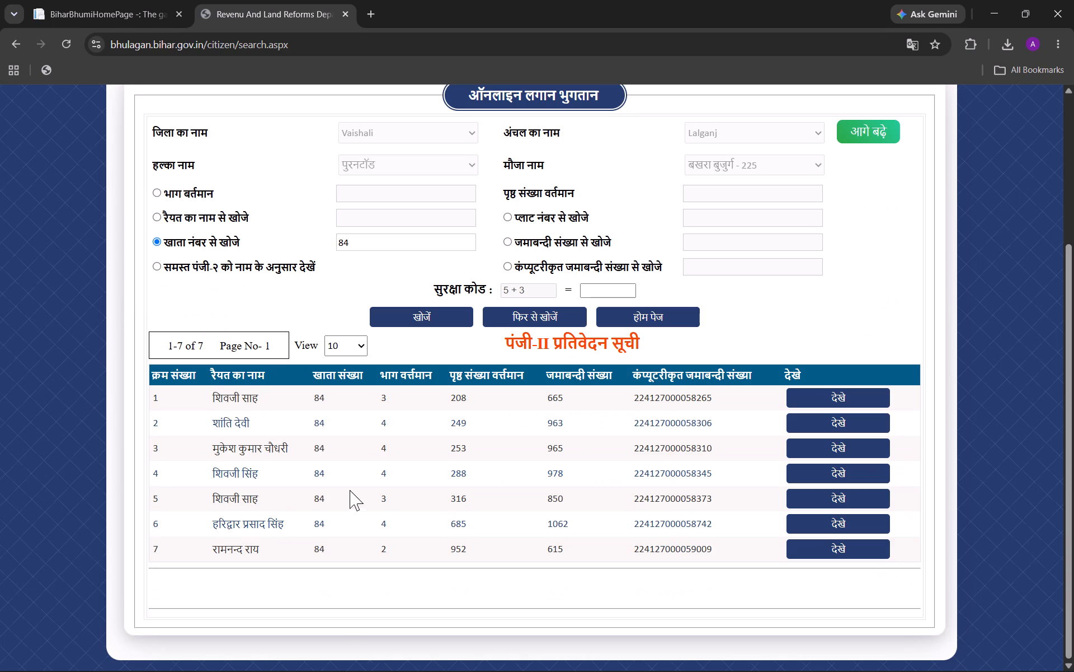
click(790, 444)
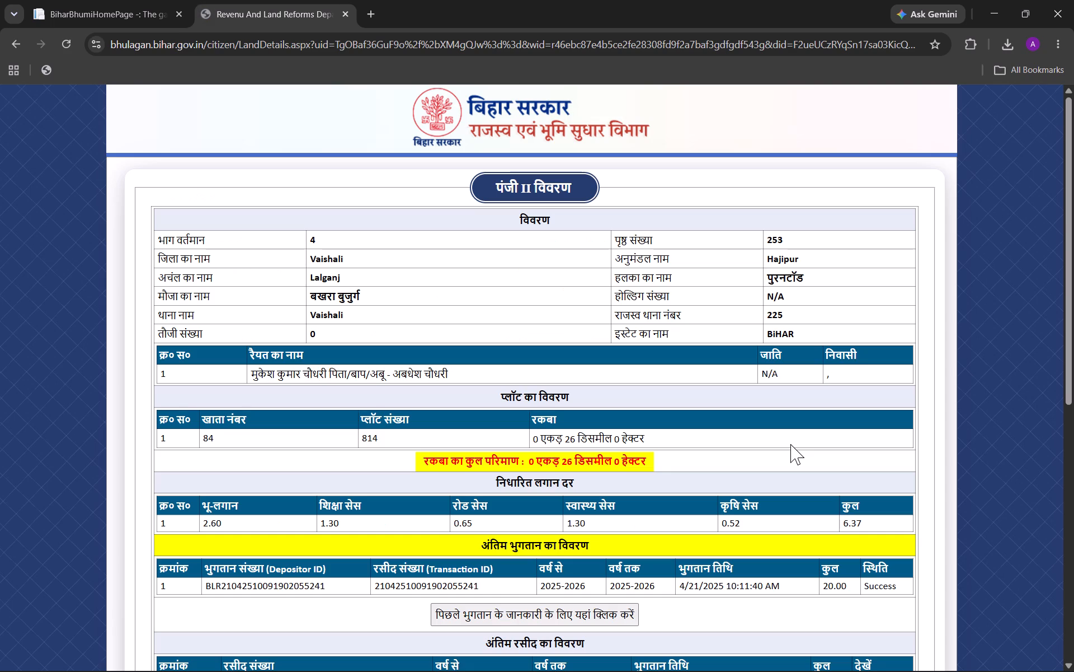
Fill in the remitter name and the first address line in the personal details for the 2026-2027 rent payment.
scroll(790, 444, down, 10)
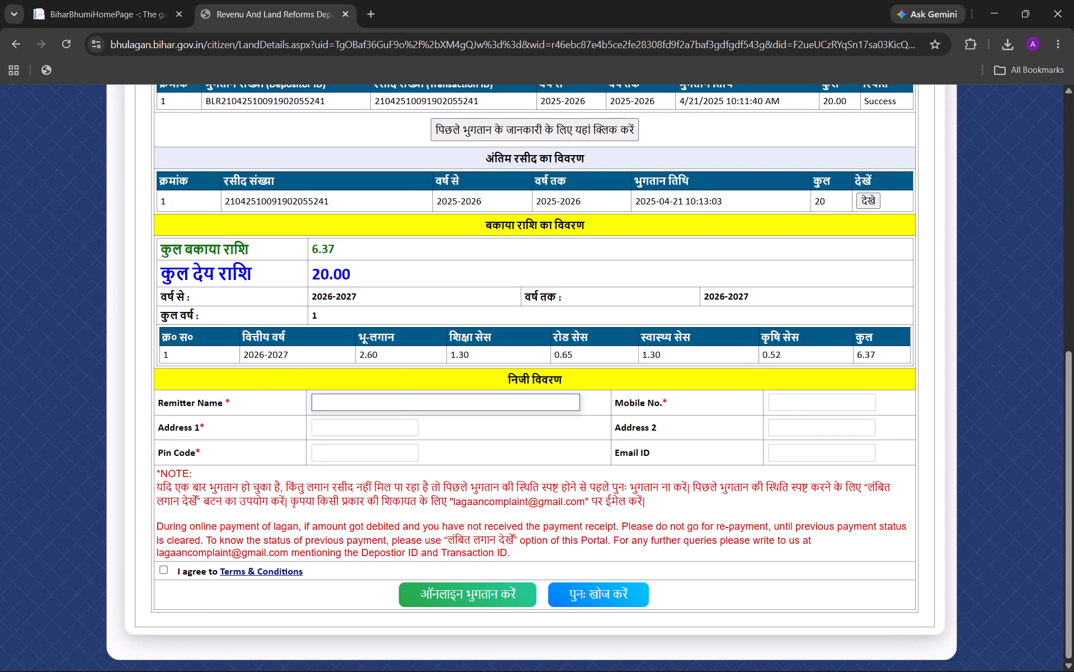
click(404, 399)
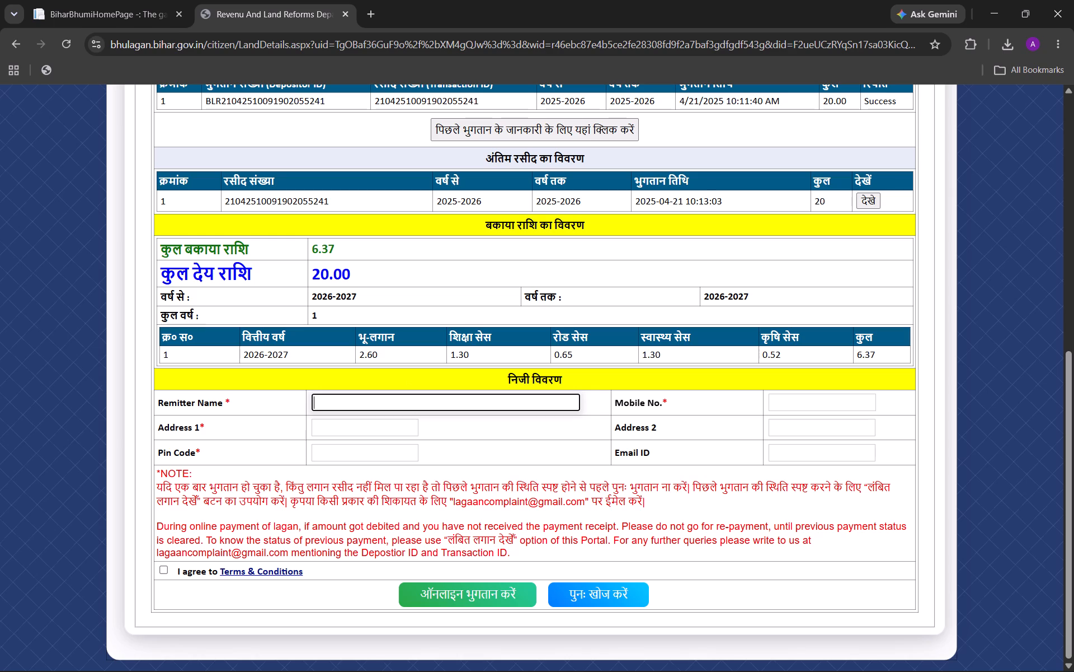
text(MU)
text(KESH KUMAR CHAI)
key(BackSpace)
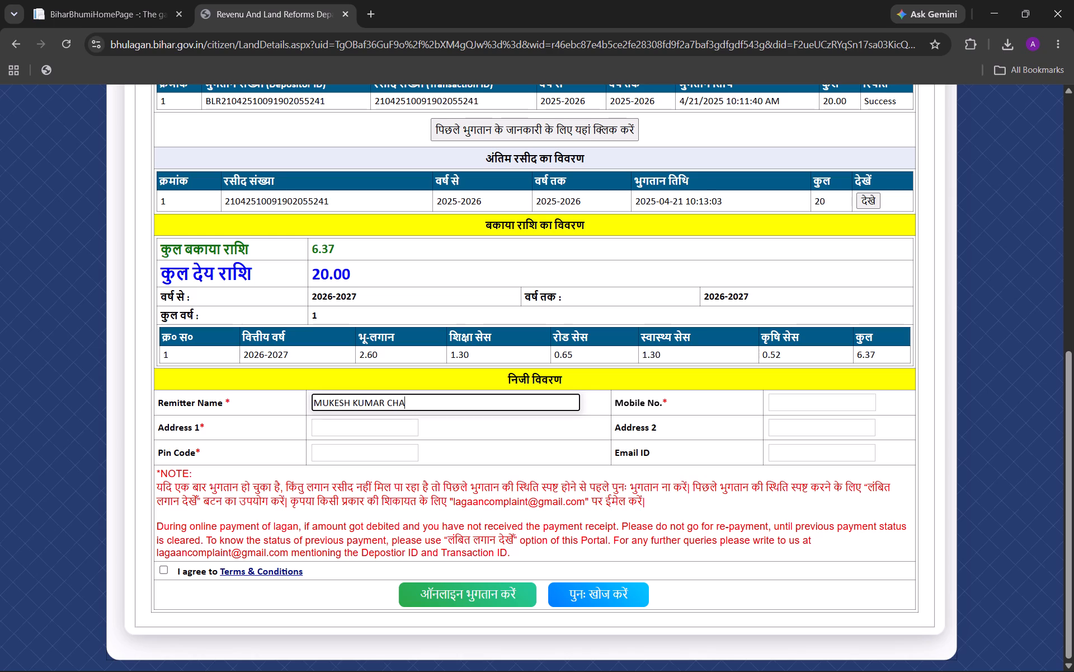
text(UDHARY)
click(356, 428)
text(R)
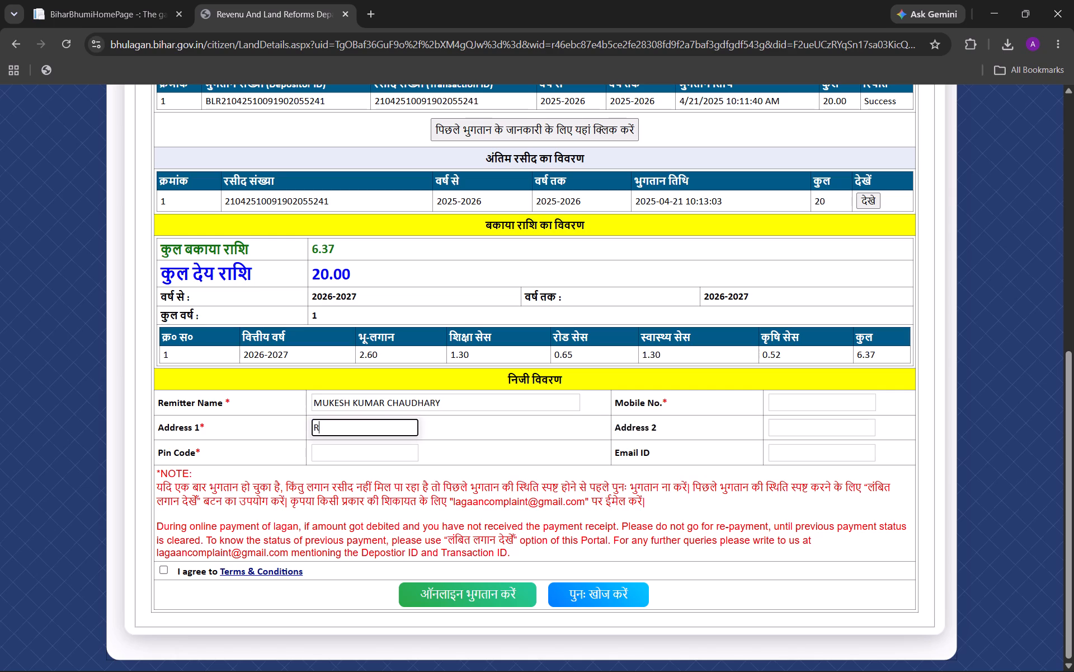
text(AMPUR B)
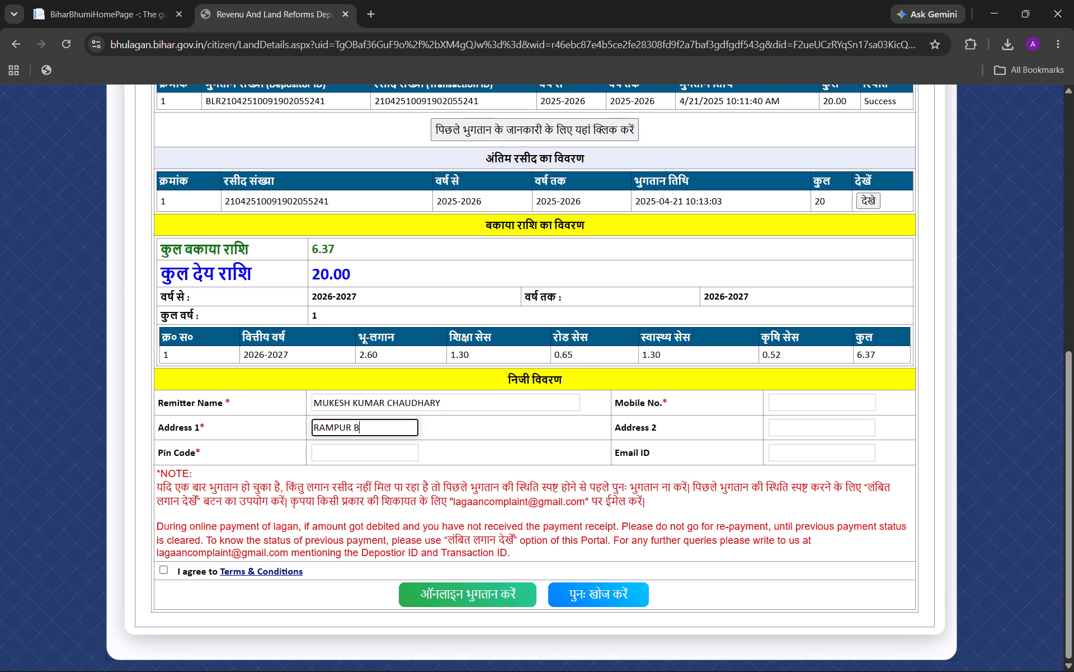
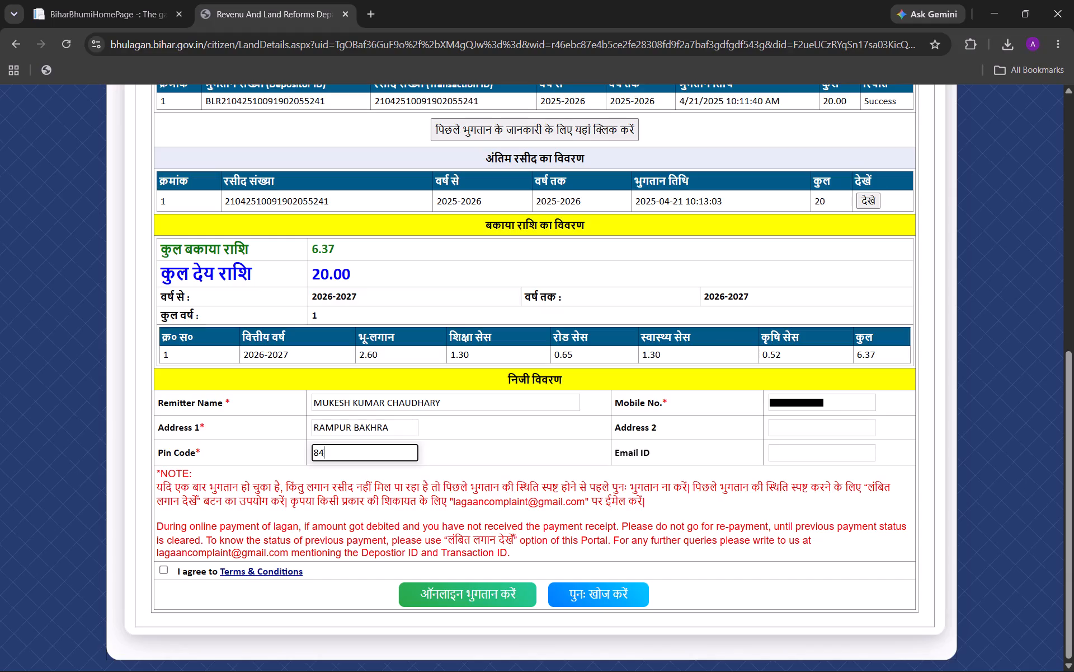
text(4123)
click(161, 569)
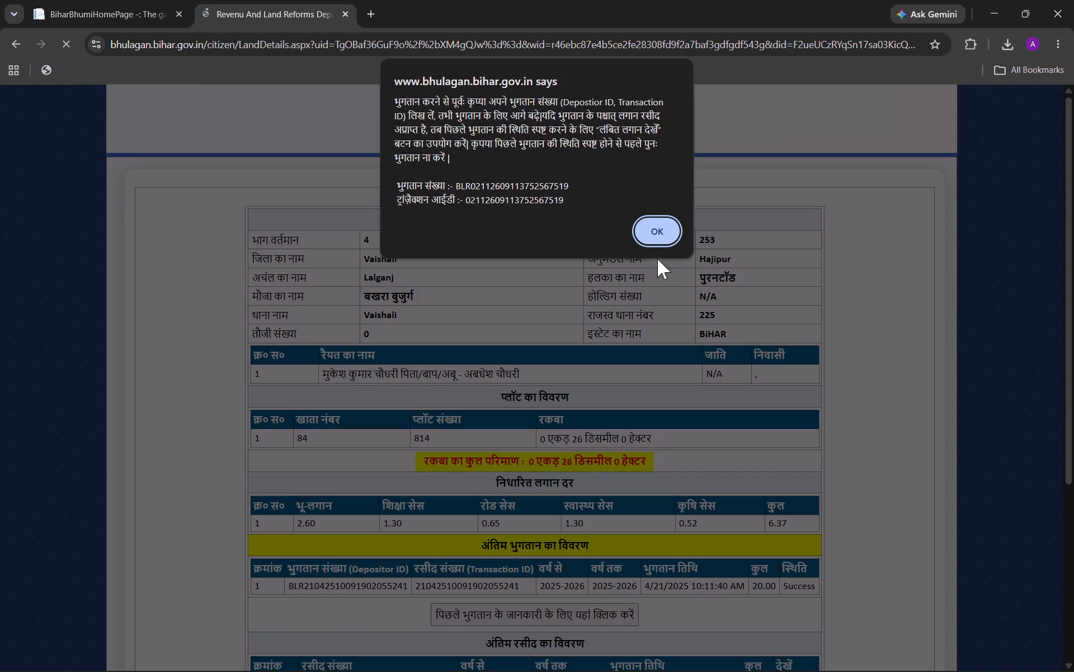
click(649, 228)
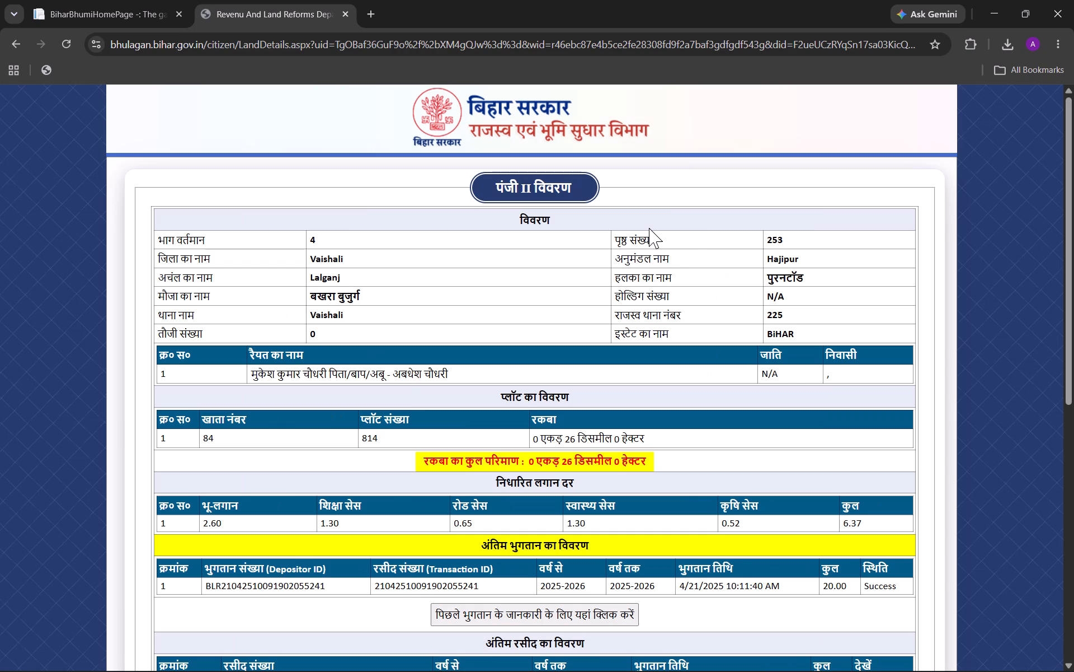
scroll(649, 228, down, 2)
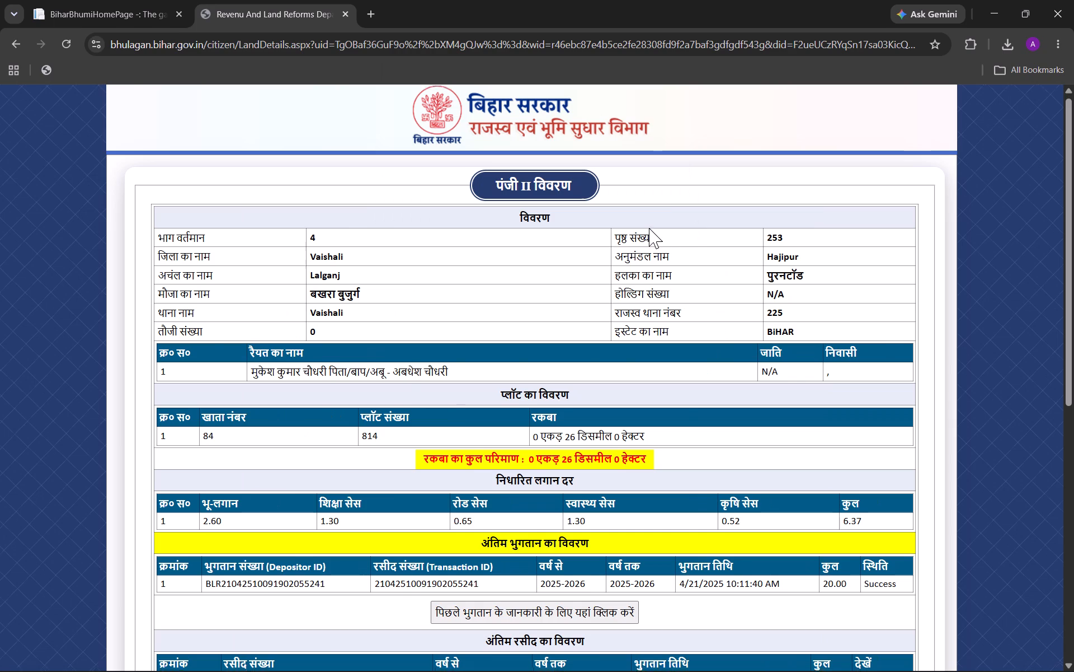
scroll(649, 228, down, 2)
click(461, 593)
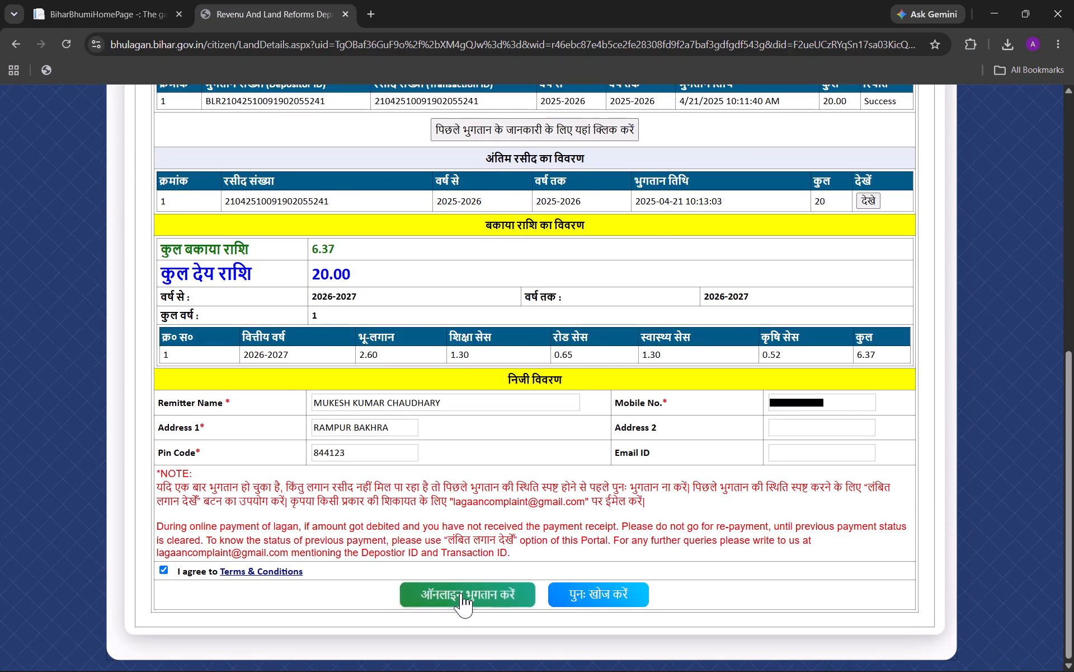
Confirm that the receipt details have been reviewed and choose to make the ₹20.00 payment.
scroll(461, 593, down, 14)
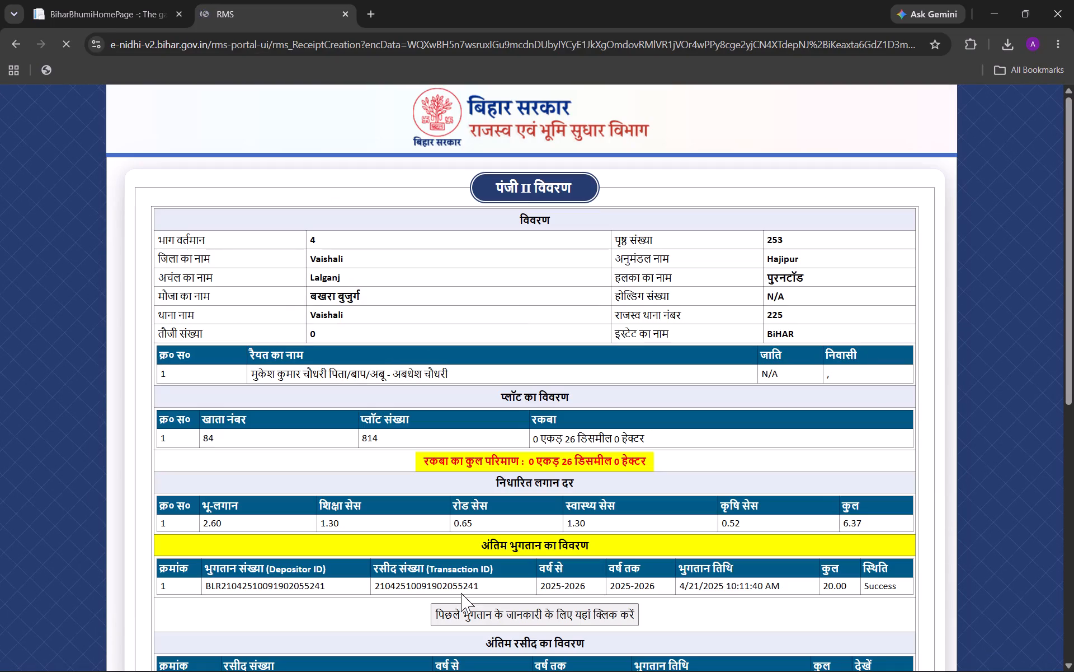
scroll(461, 593, down, 10)
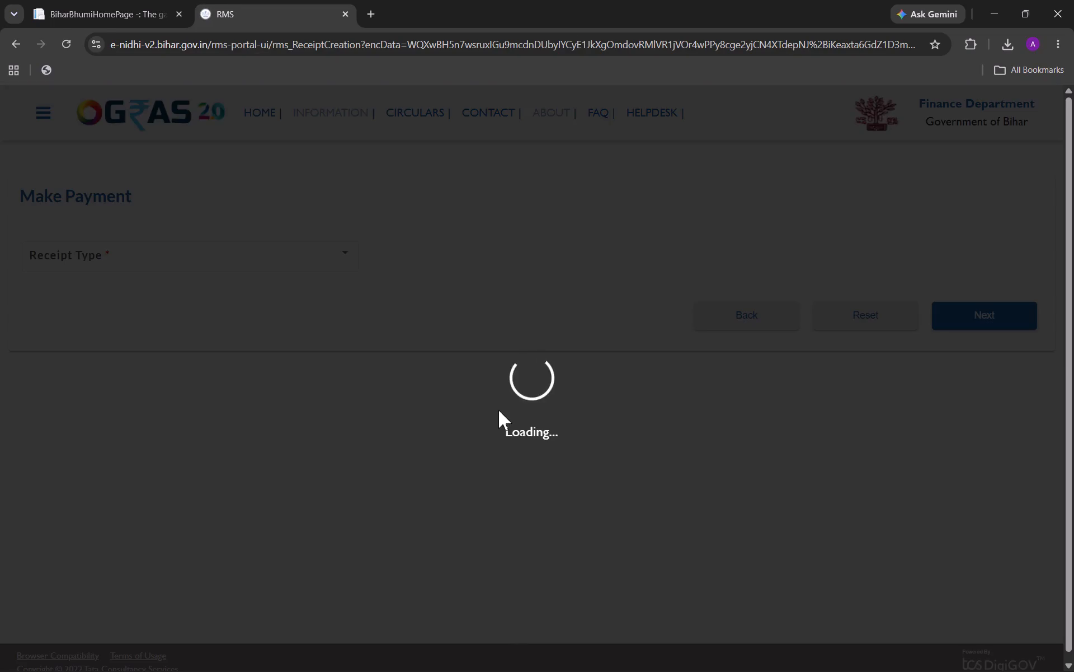
scroll(501, 405, down, 3)
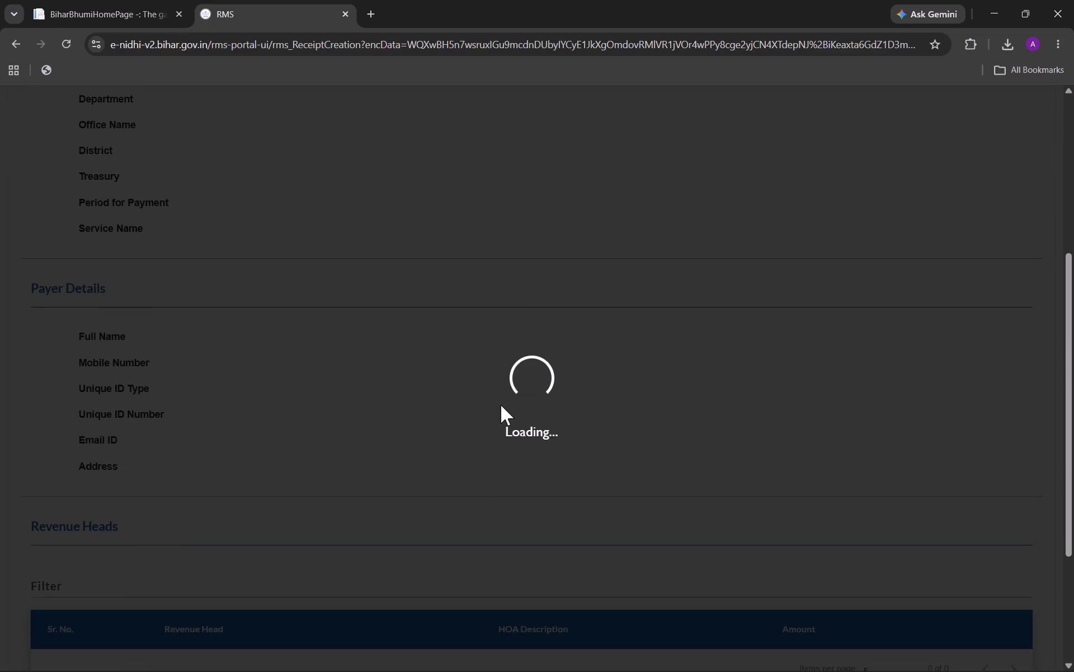
scroll(501, 405, down, 3)
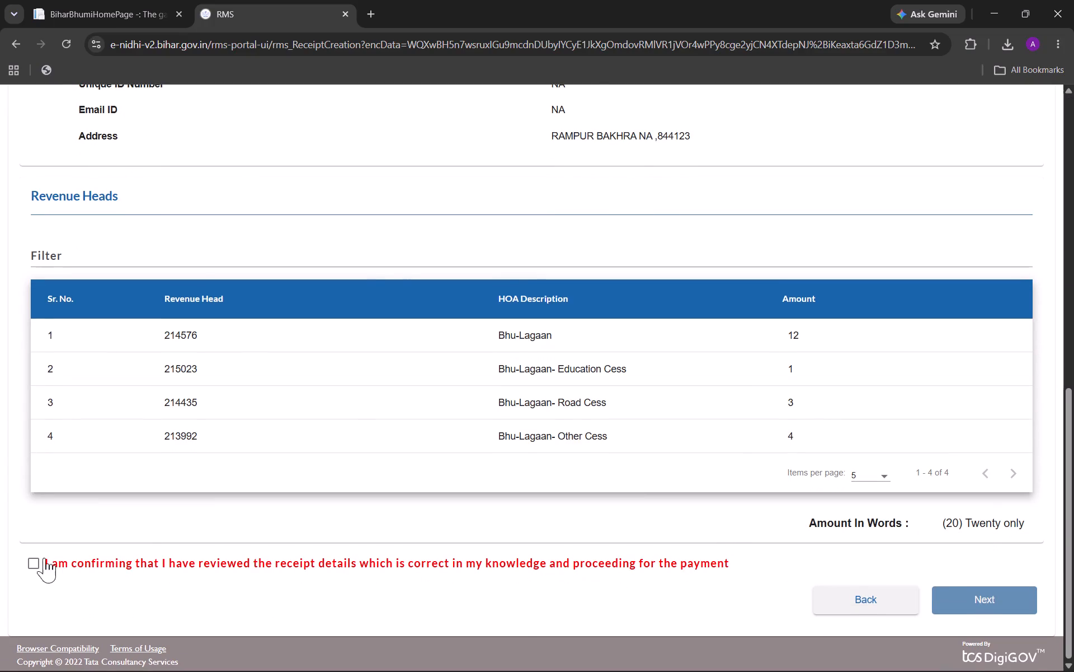
click(35, 562)
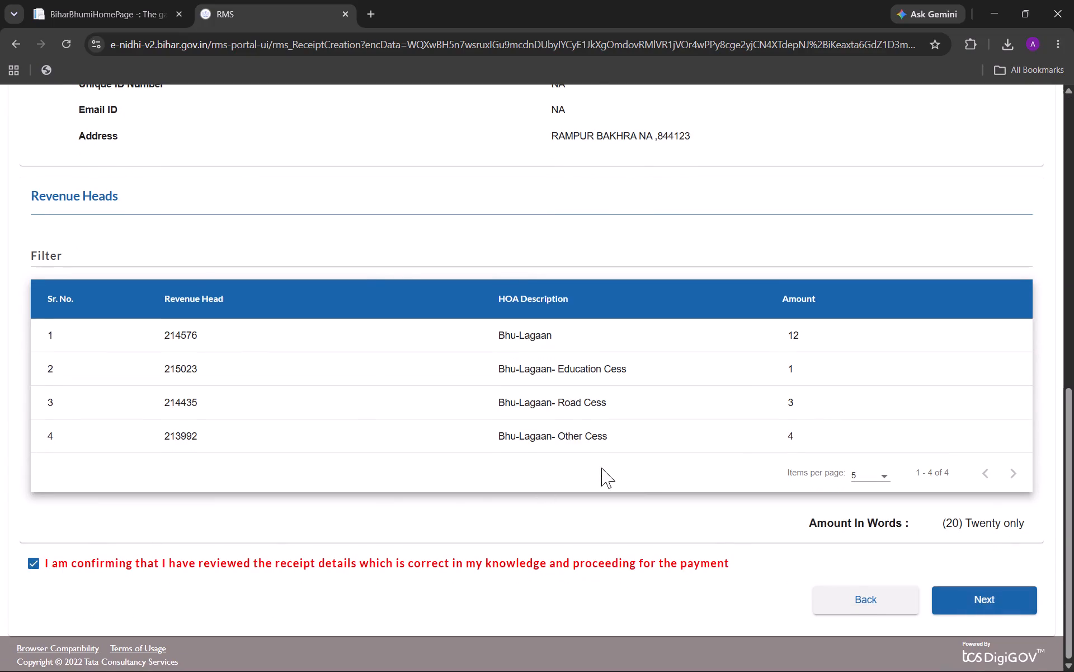
click(956, 599)
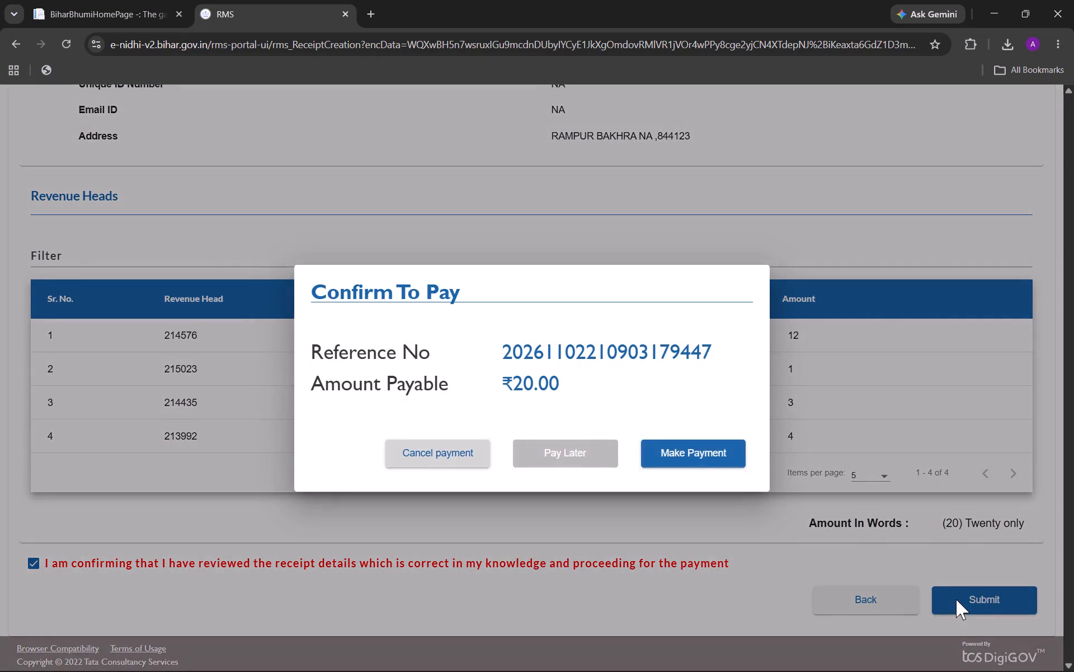
click(684, 452)
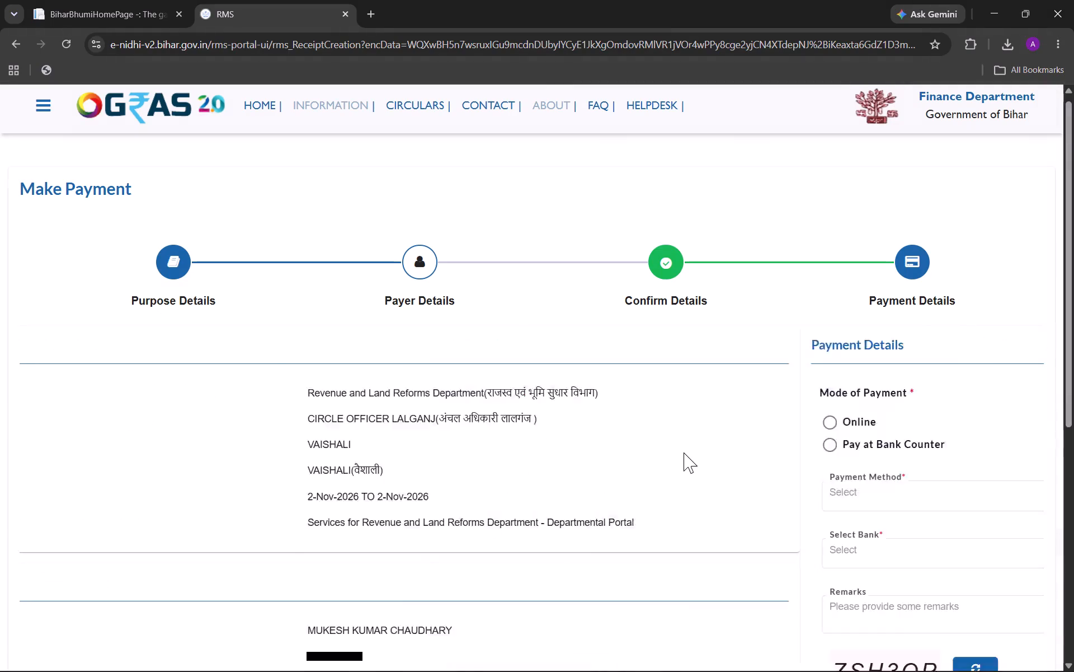
Set the mode of payment to Online, the payment method to Net Banking and the bank to State Bank of India.
scroll(684, 452, down, 1)
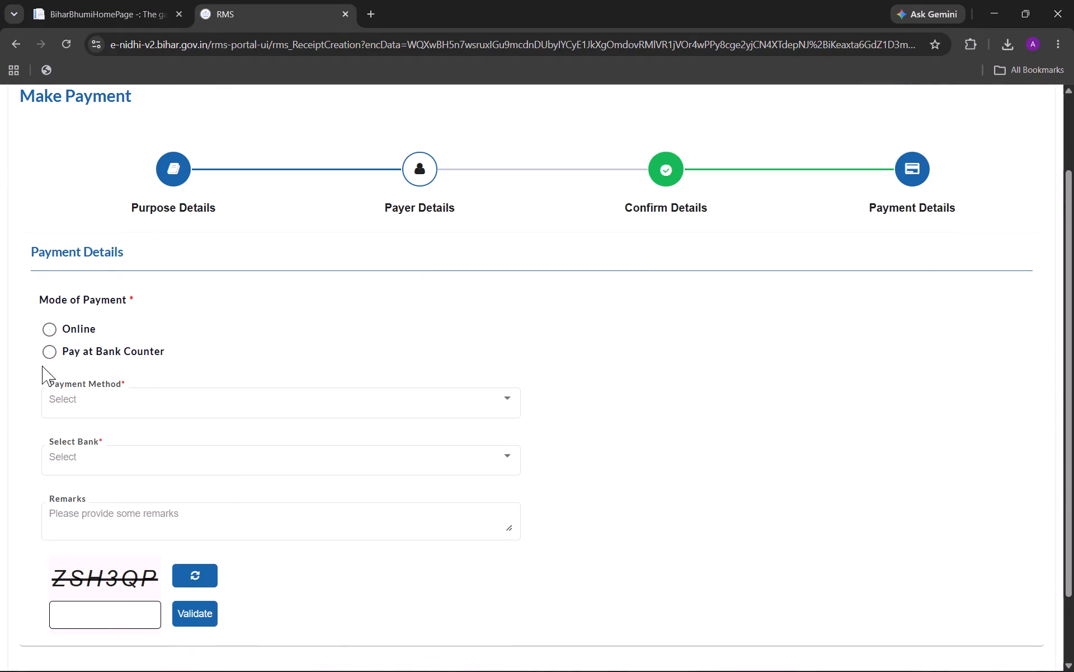
click(54, 329)
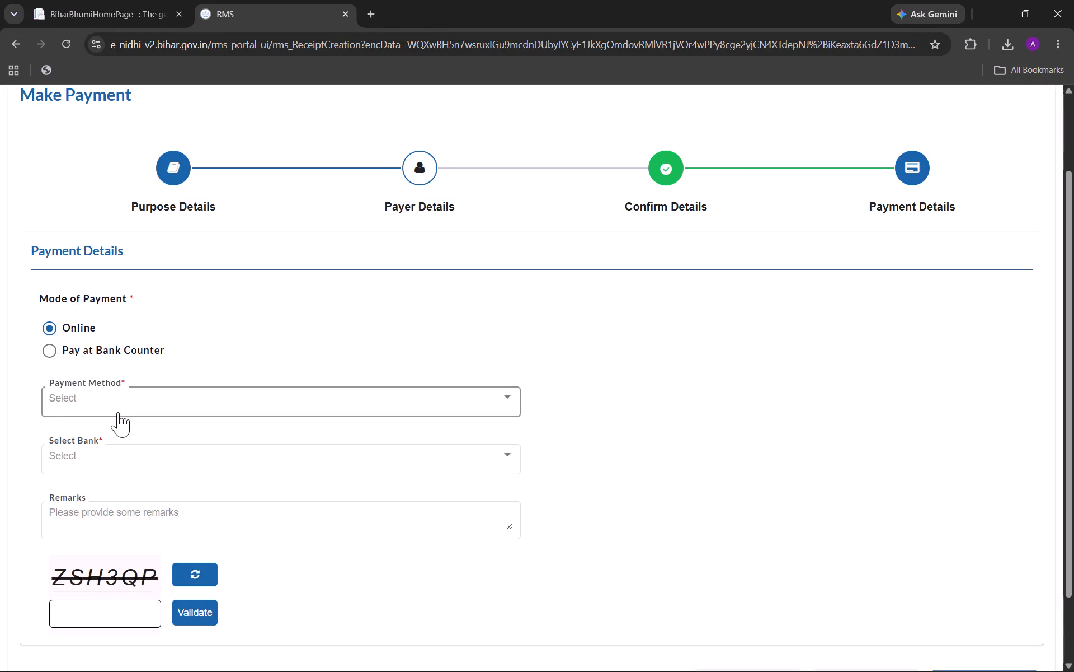
click(115, 403)
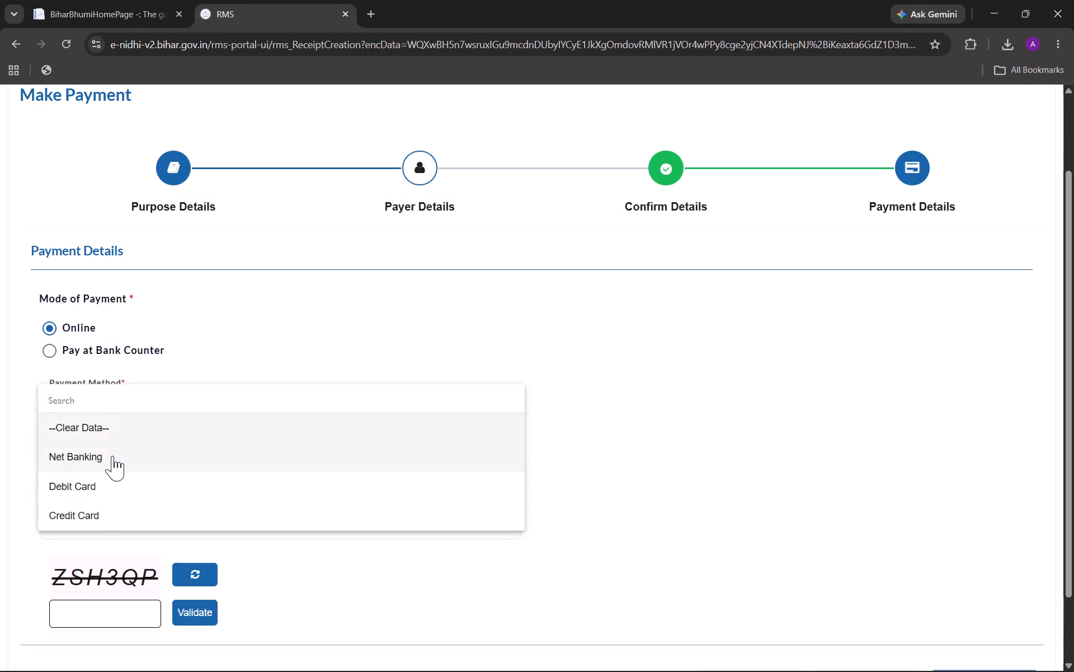
click(112, 456)
click(112, 456)
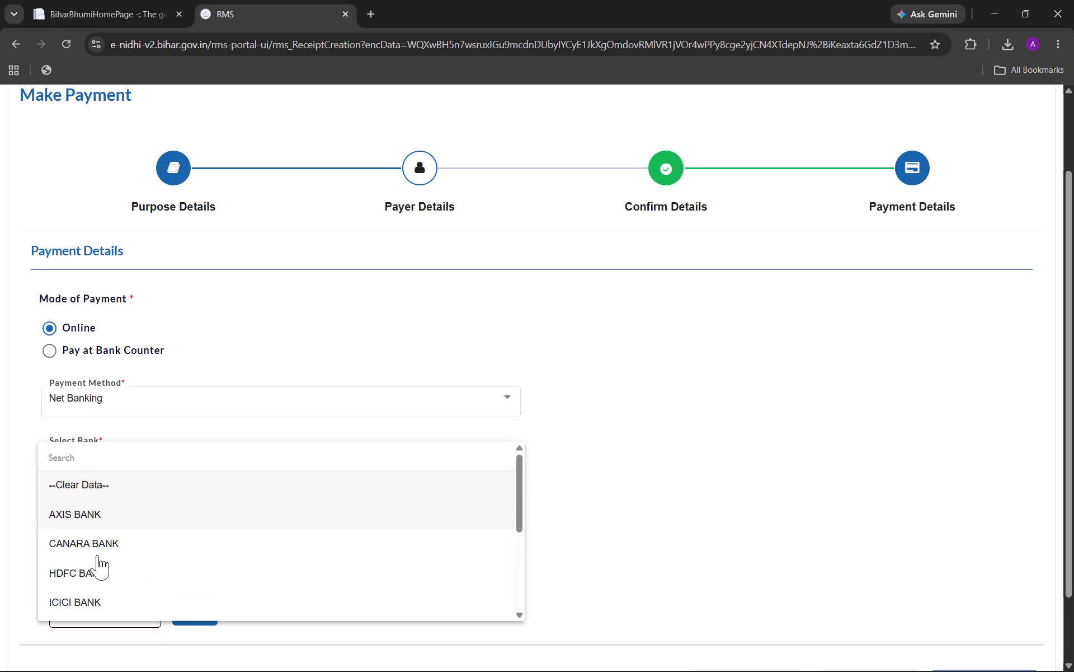
scroll(95, 569, down, 2)
click(107, 545)
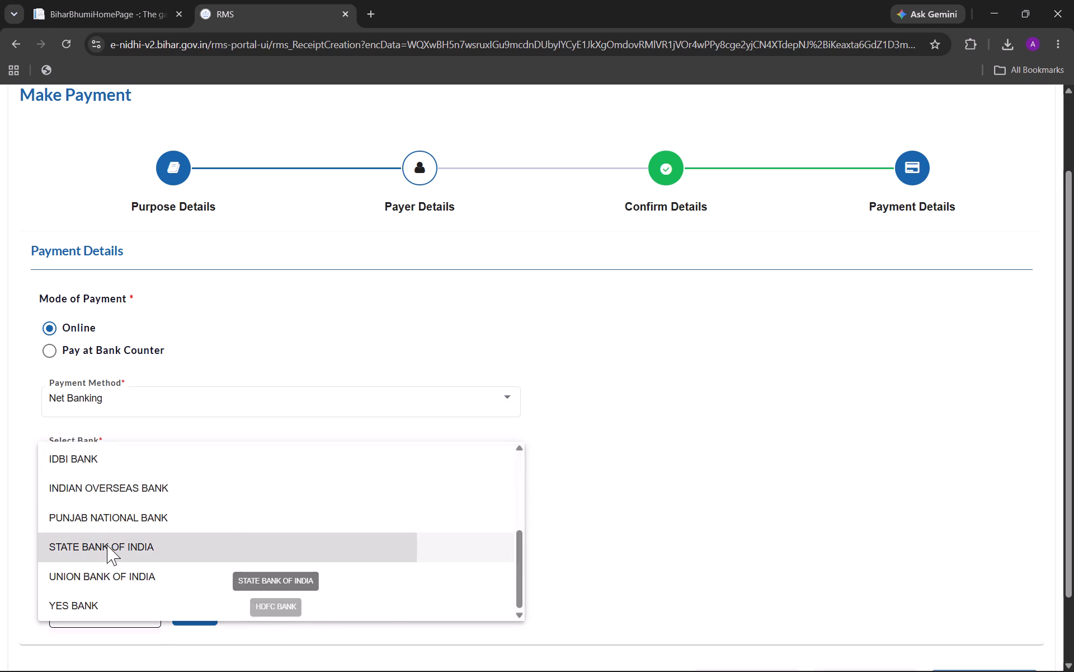
Validate the captcha, submit the payment details and proceed to the bank's payment portal.
click(65, 612)
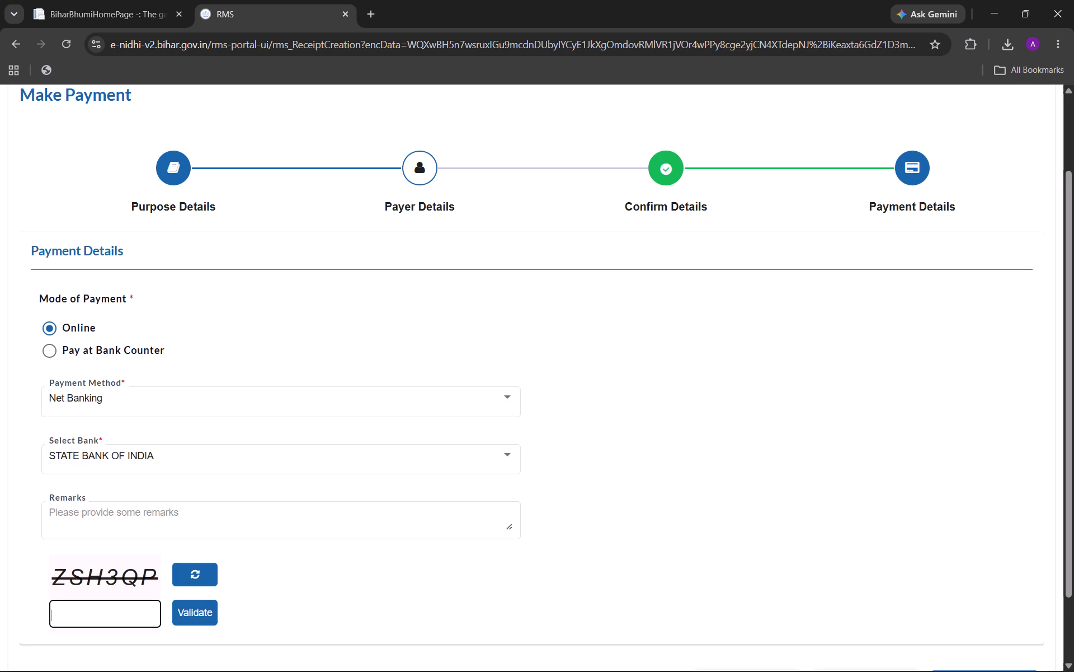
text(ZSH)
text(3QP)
click(190, 609)
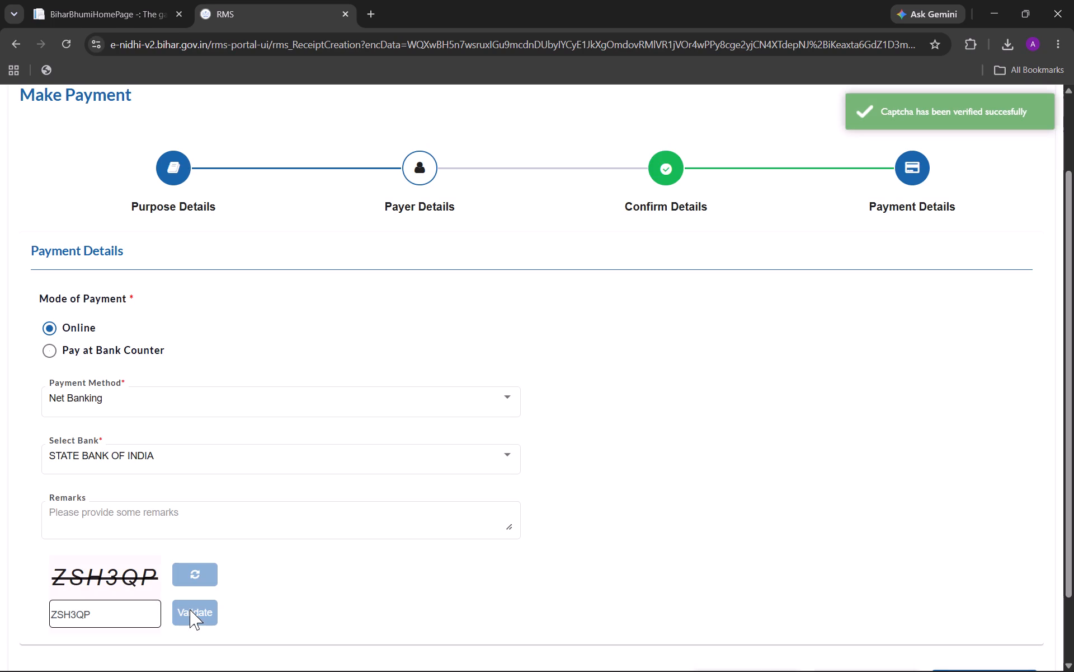
scroll(190, 609, down, 9)
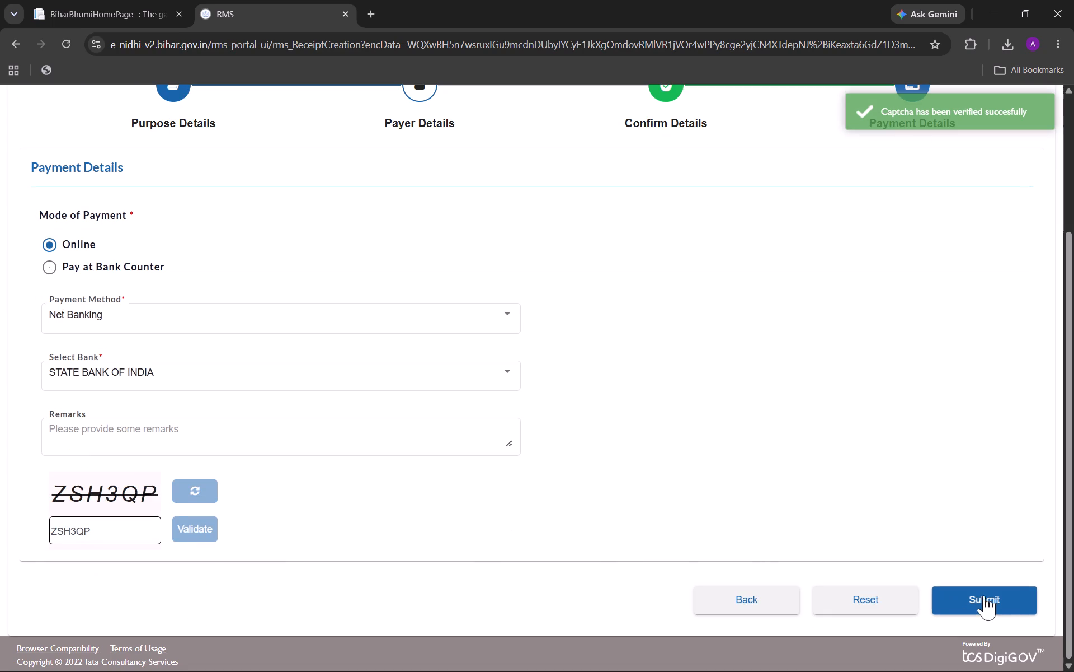
click(1002, 600)
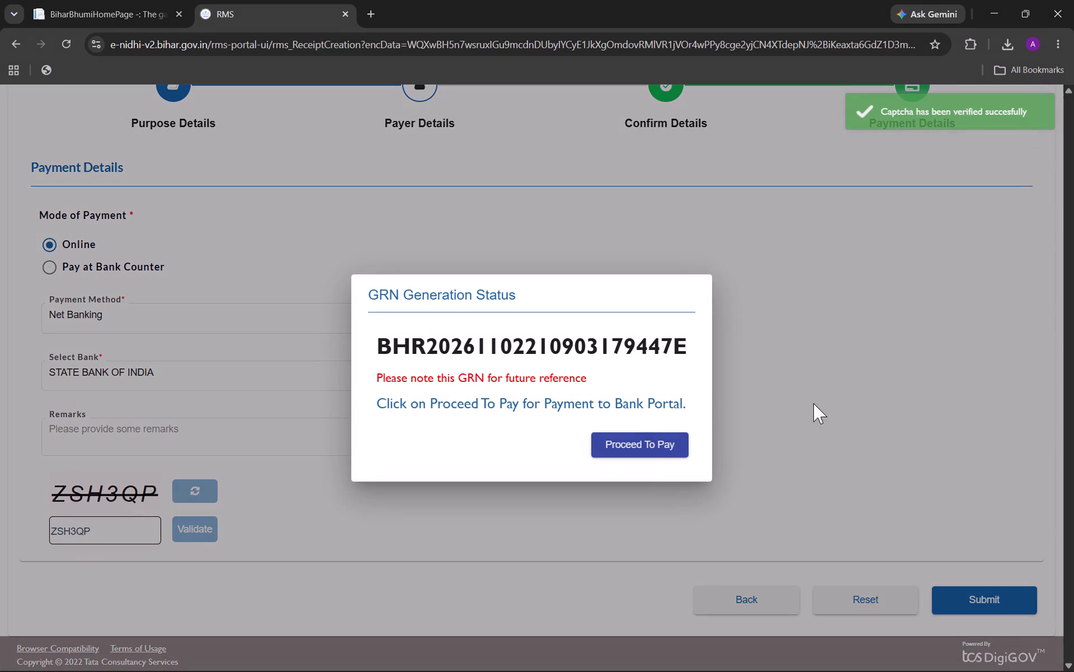
click(635, 450)
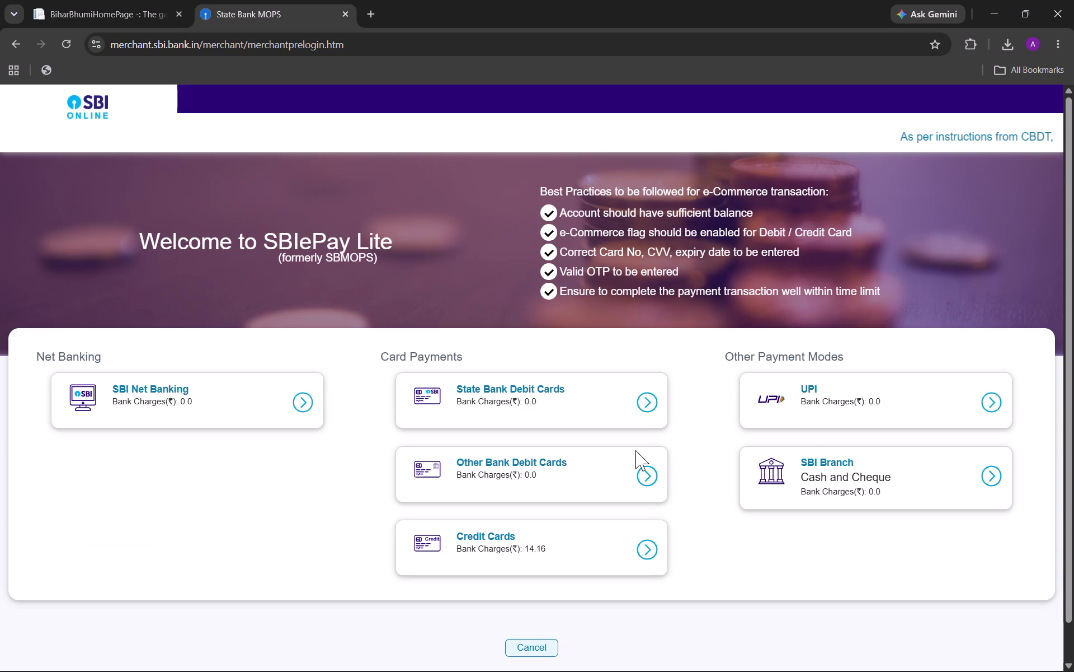
Select UPI as the payment mode on SBIePay Lite and confirm the payment details.
click(992, 402)
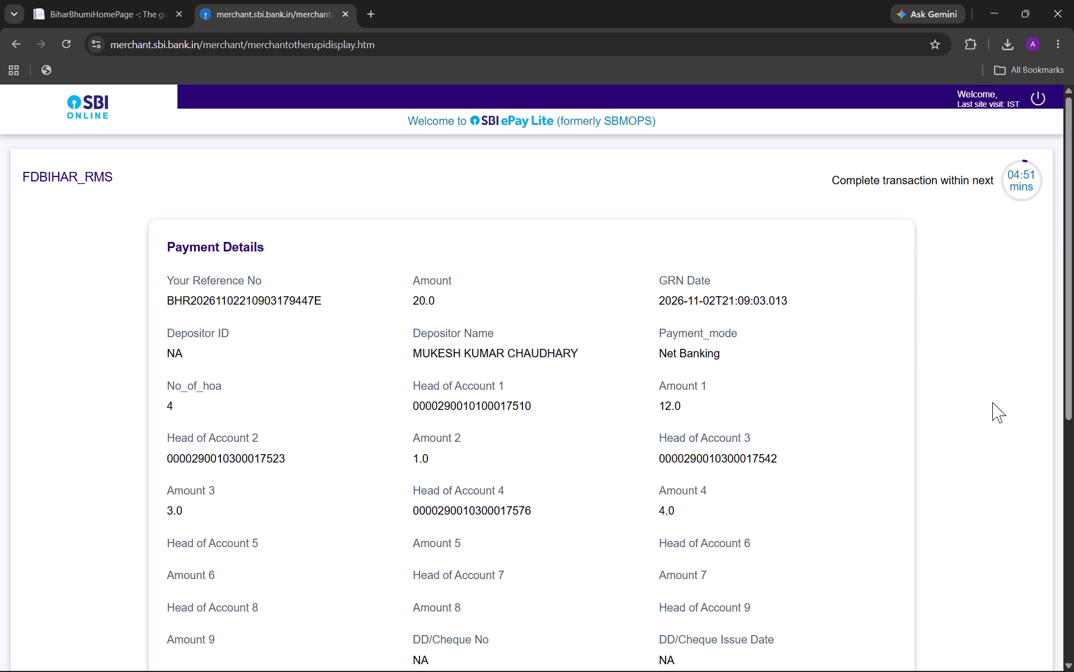
scroll(992, 402, down, 7)
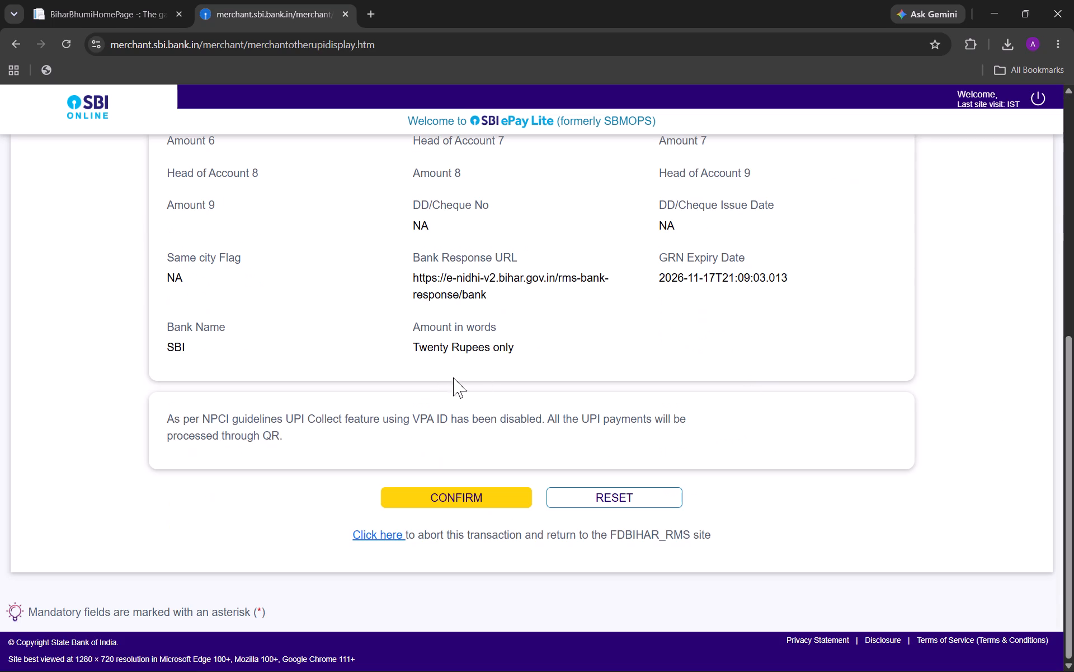
click(467, 496)
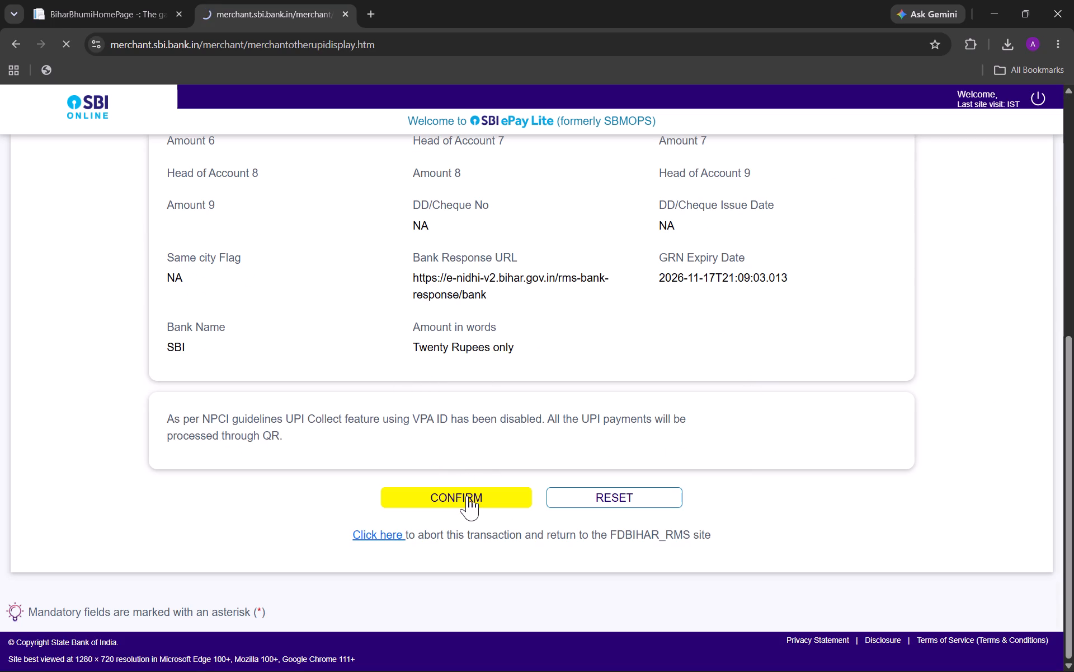
Bring up the UPI QR code for the Rs 20 payment, wait for the payment status and acknowledge it.
scroll(467, 496, down, 1)
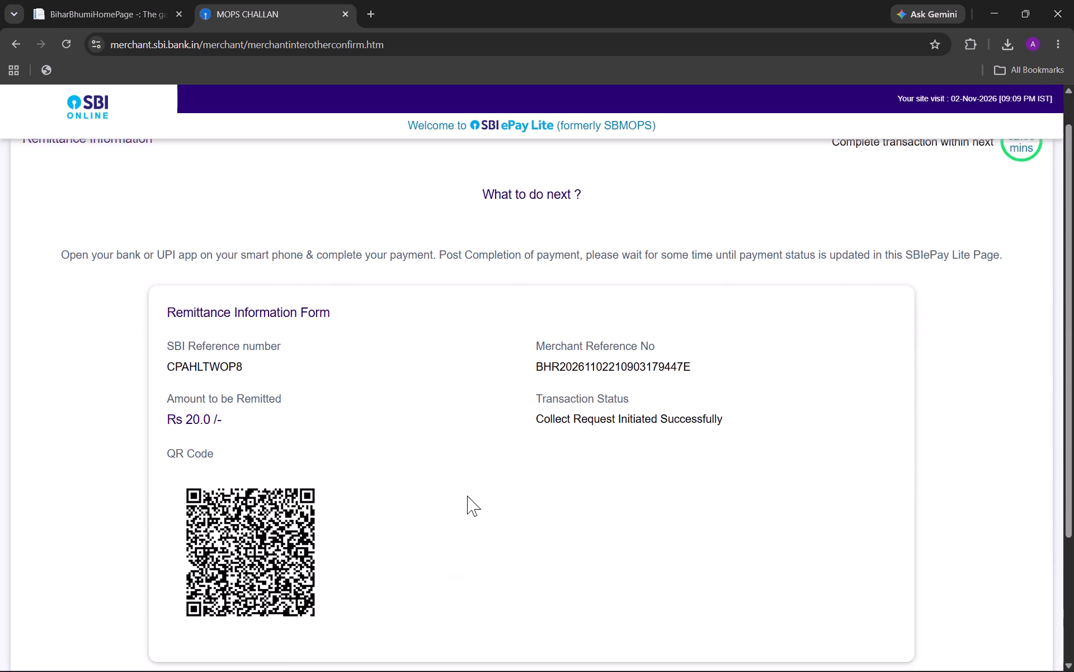
scroll(467, 496, down, 1)
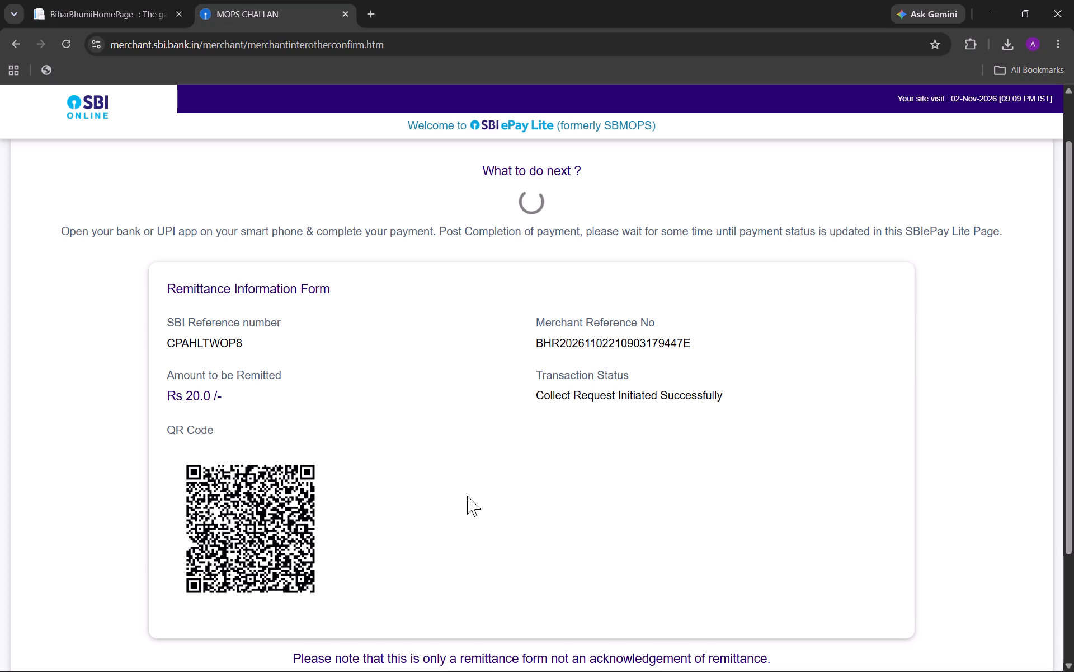
scroll(467, 496, down, 5)
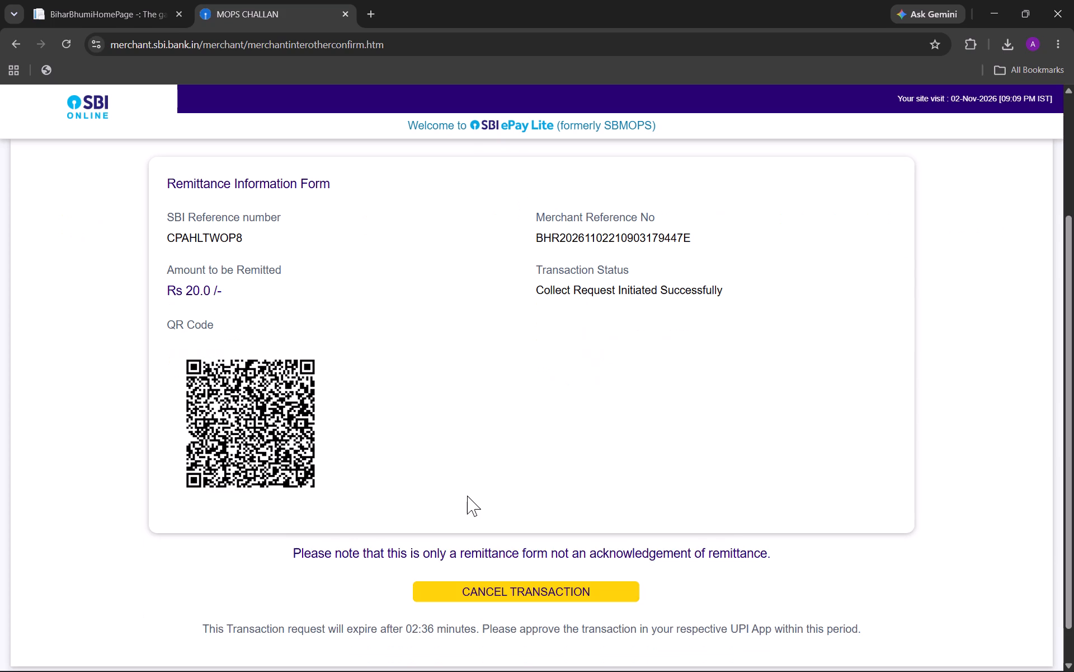
scroll(467, 496, up, 1)
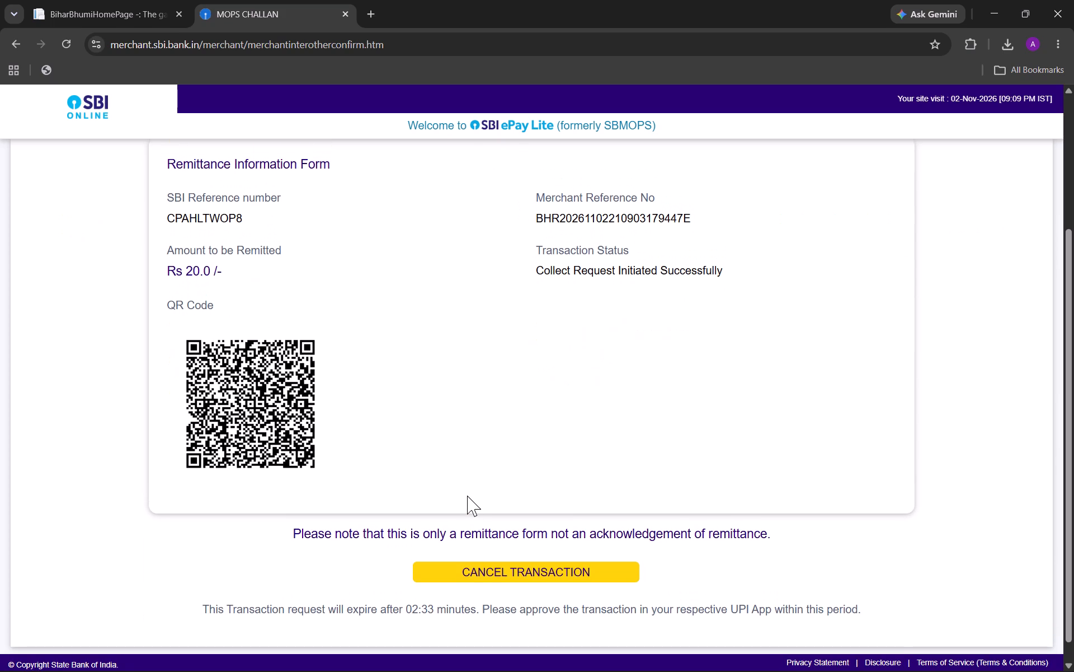
scroll(467, 496, up, 2)
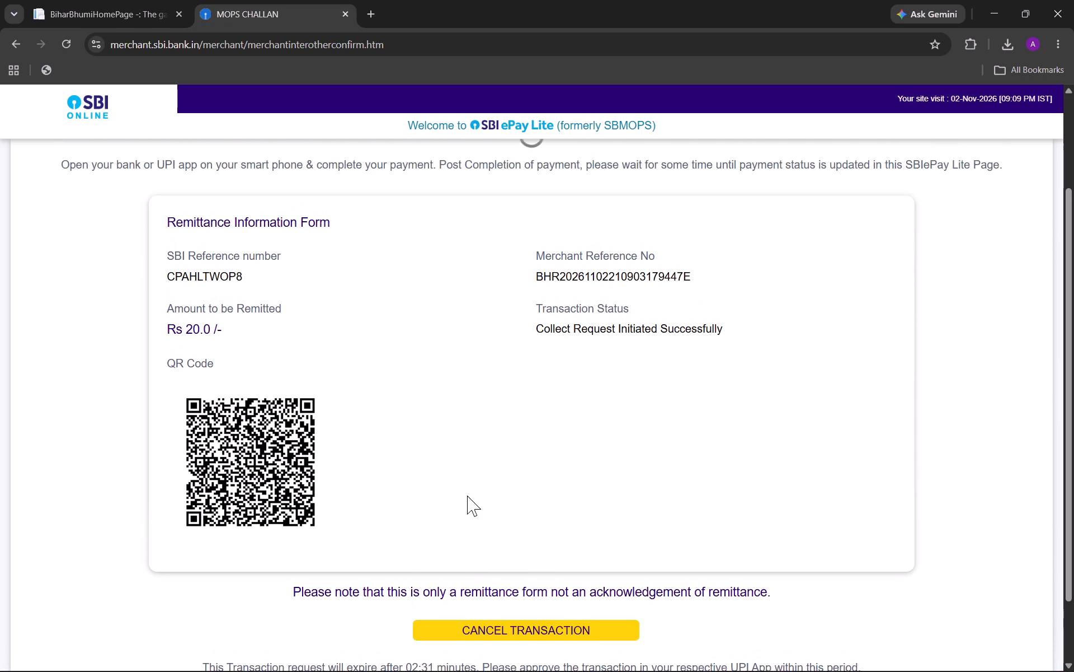
scroll(467, 496, up, 2)
scroll(467, 496, down, 1)
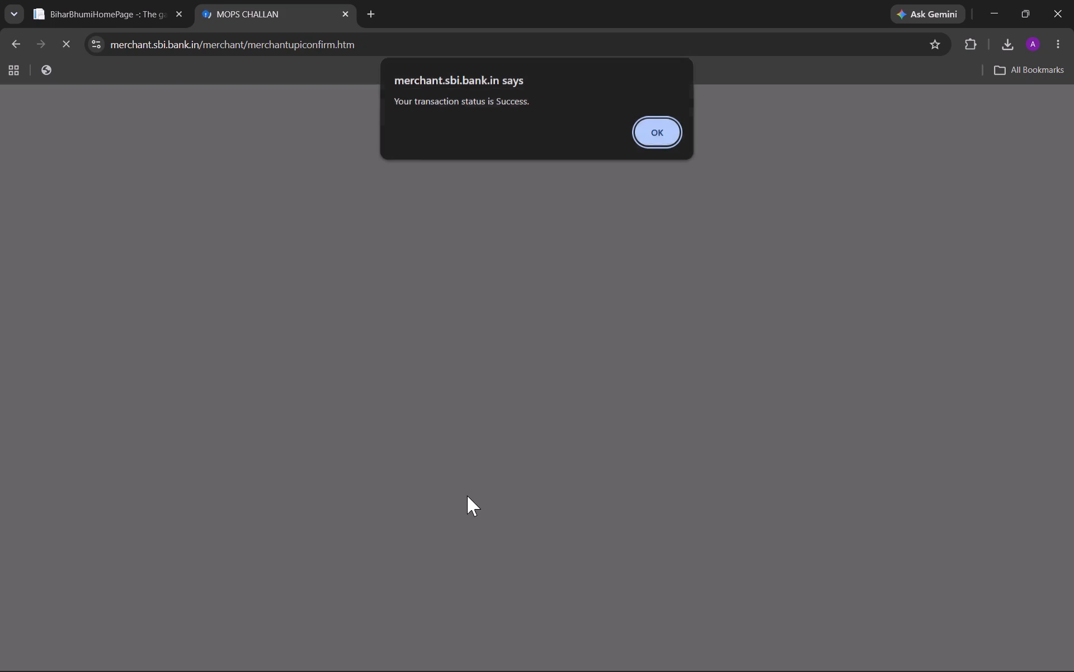
scroll(467, 496, down, 1)
click(660, 130)
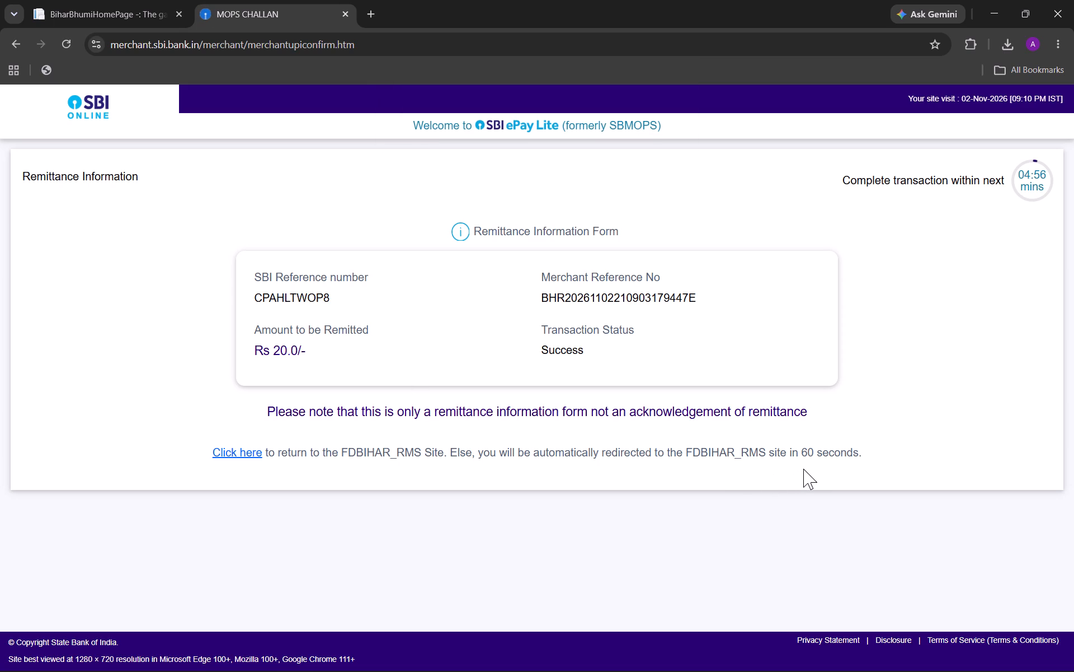
Return via the FDBIHAR_RMS site to the Department Portal and open the rent receipt (लगान रसीद).
click(225, 454)
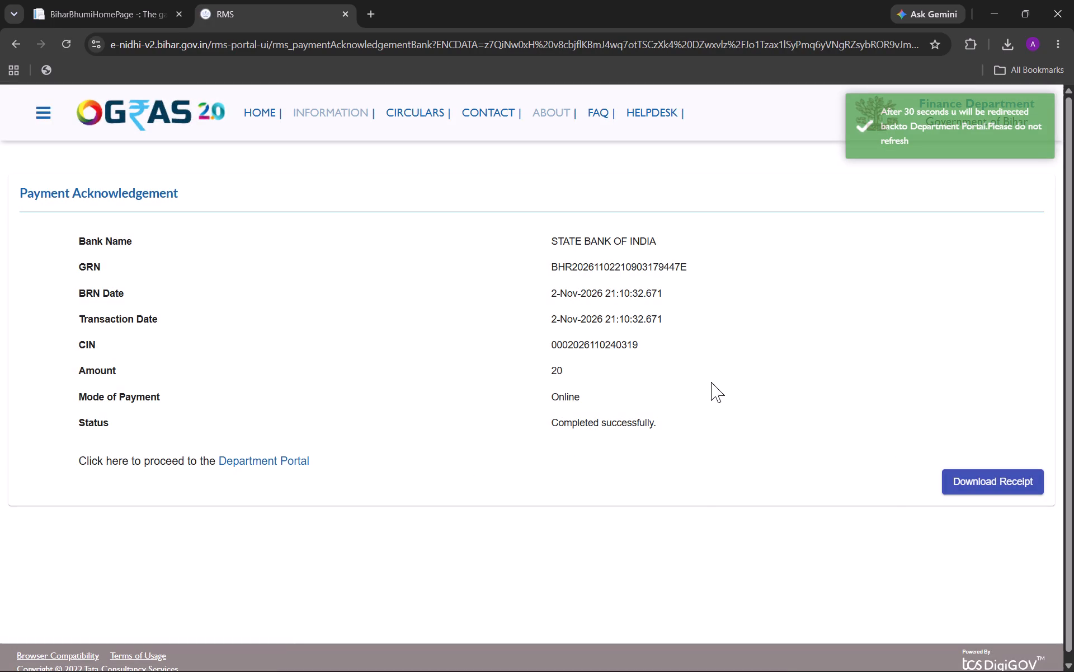
click(247, 458)
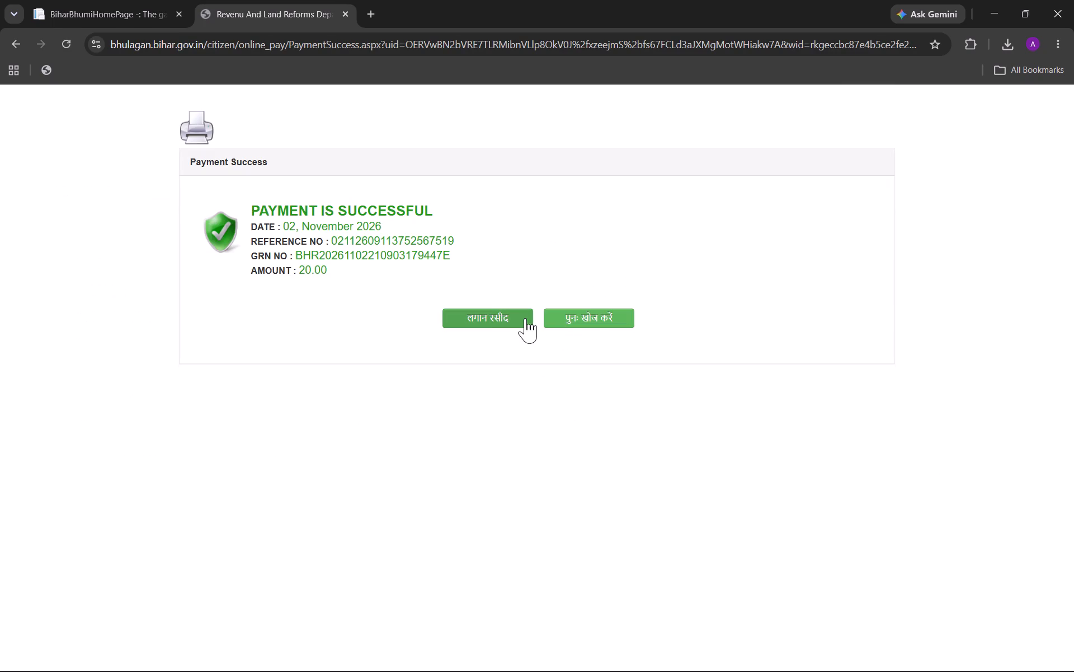
click(500, 315)
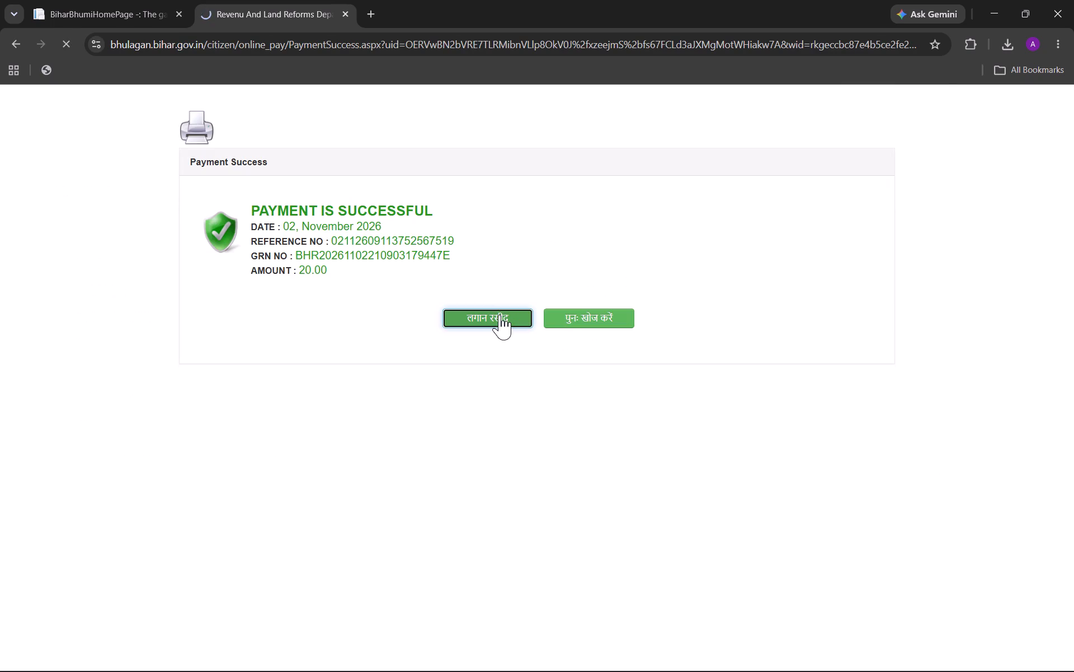
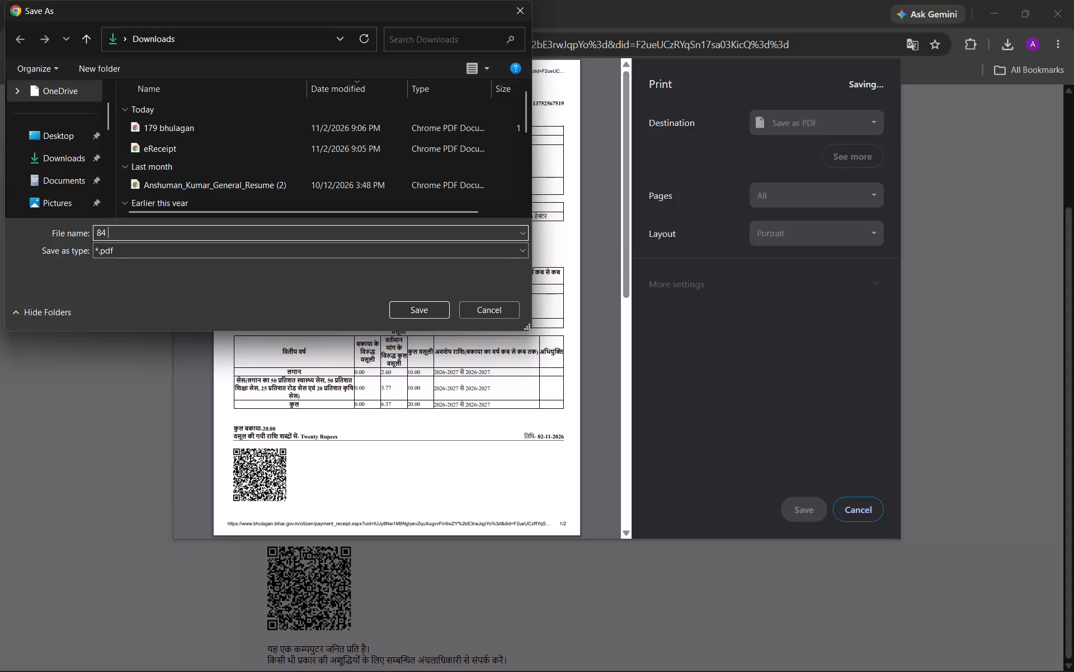
text(BHULAGAN)
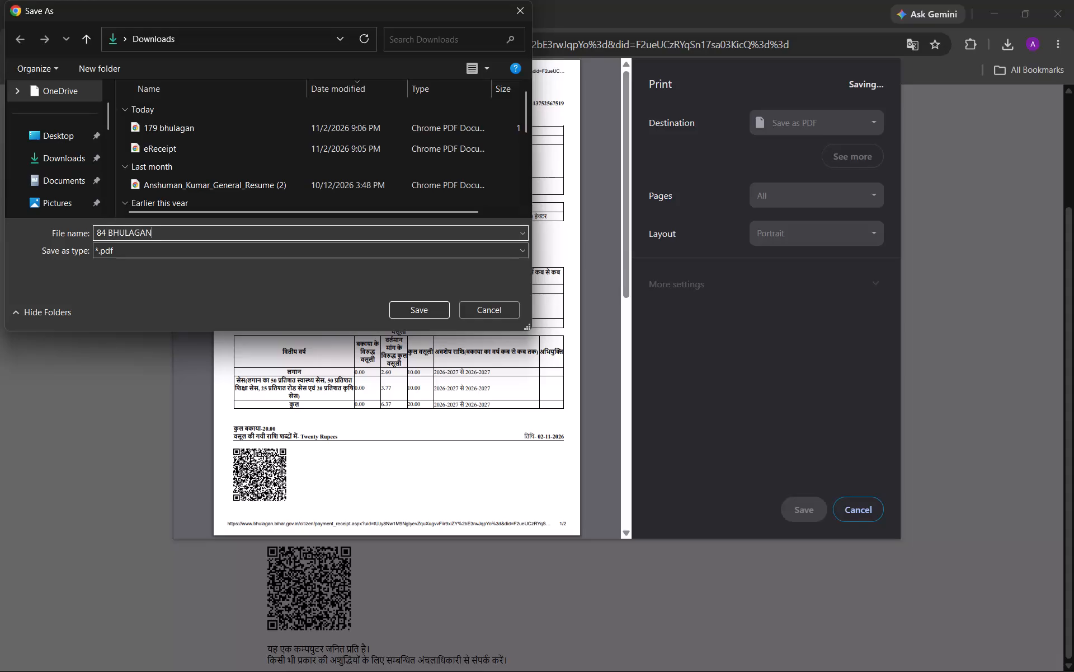
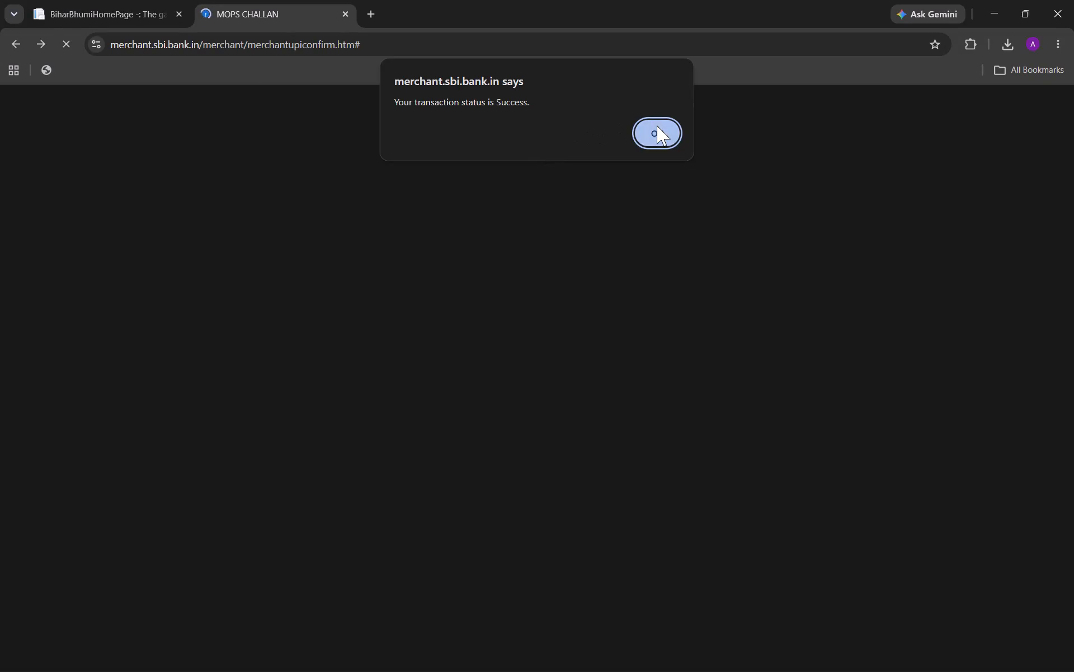
Leave the completed SBI ePay Lite payment pages and close their browser tab.
scroll(392, 282, right, 15)
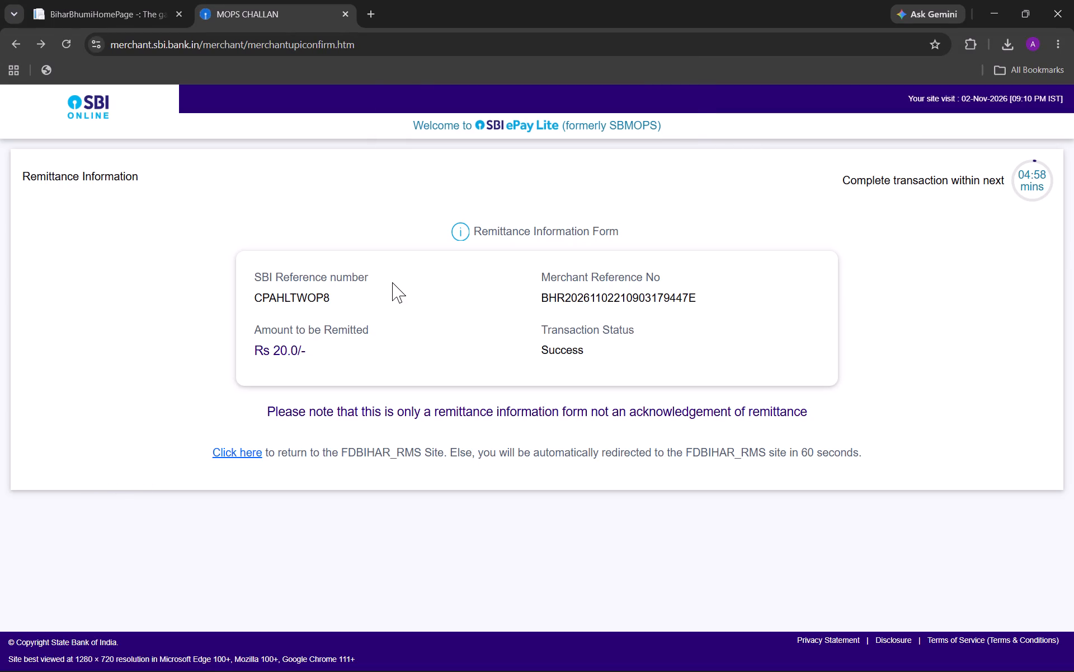
scroll(392, 282, right, 14)
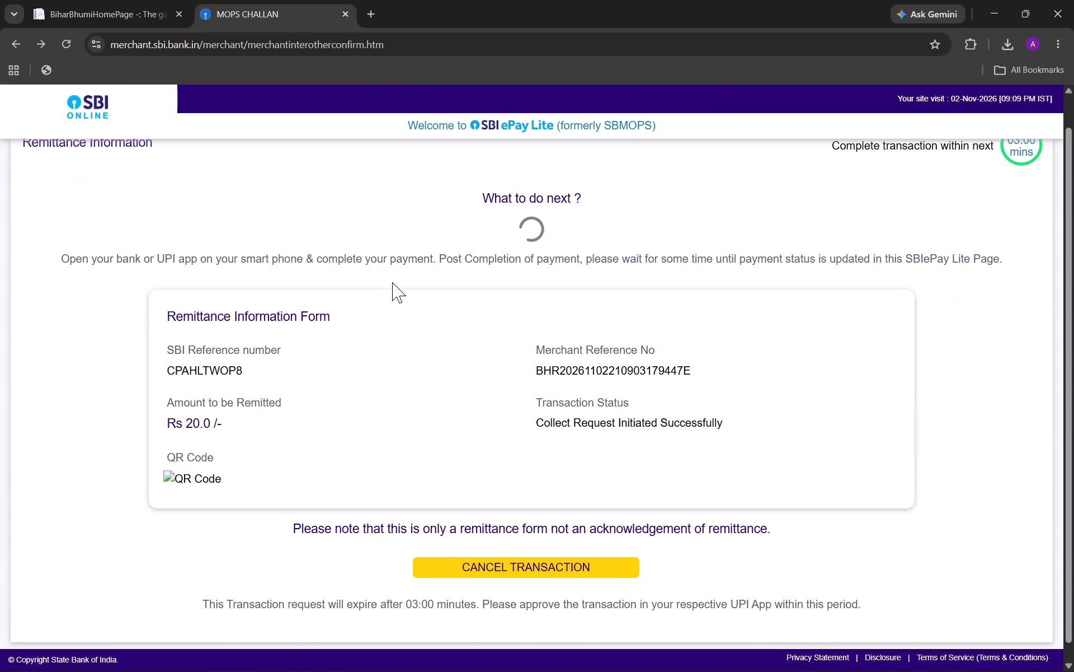
scroll(392, 282, right, 17)
scroll(392, 282, right, 10)
scroll(392, 282, right, 14)
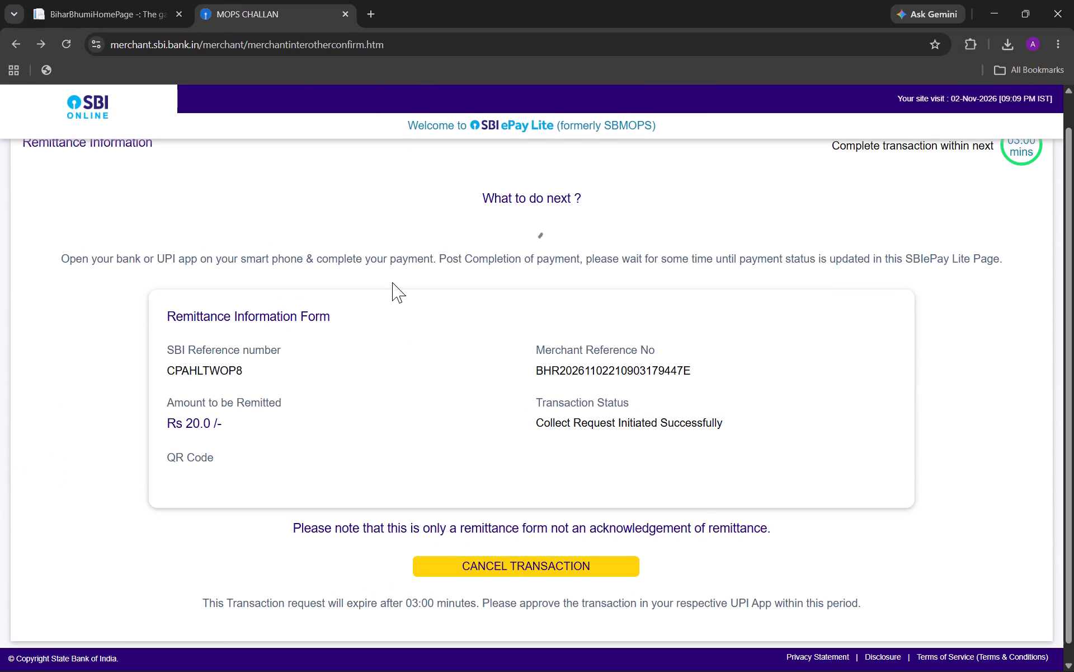
scroll(392, 282, right, 4)
click(343, 15)
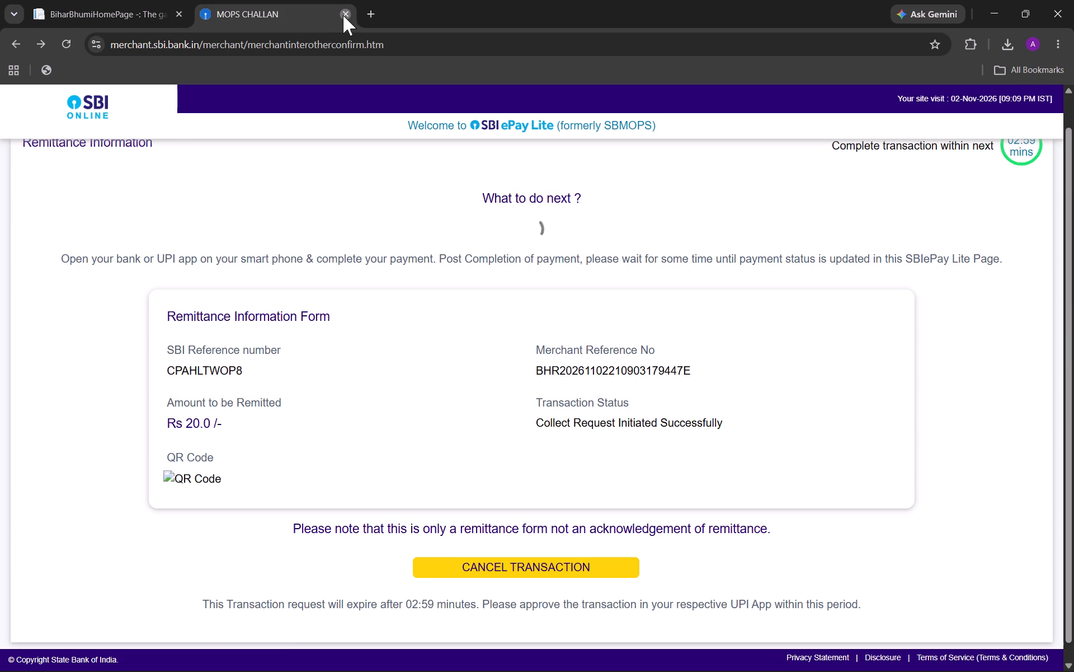
Reopen the Bhu-Lagaan portal from the Bihar Bhumi home page, dismiss its notices, and open the online rent payment search form.
click(405, 482)
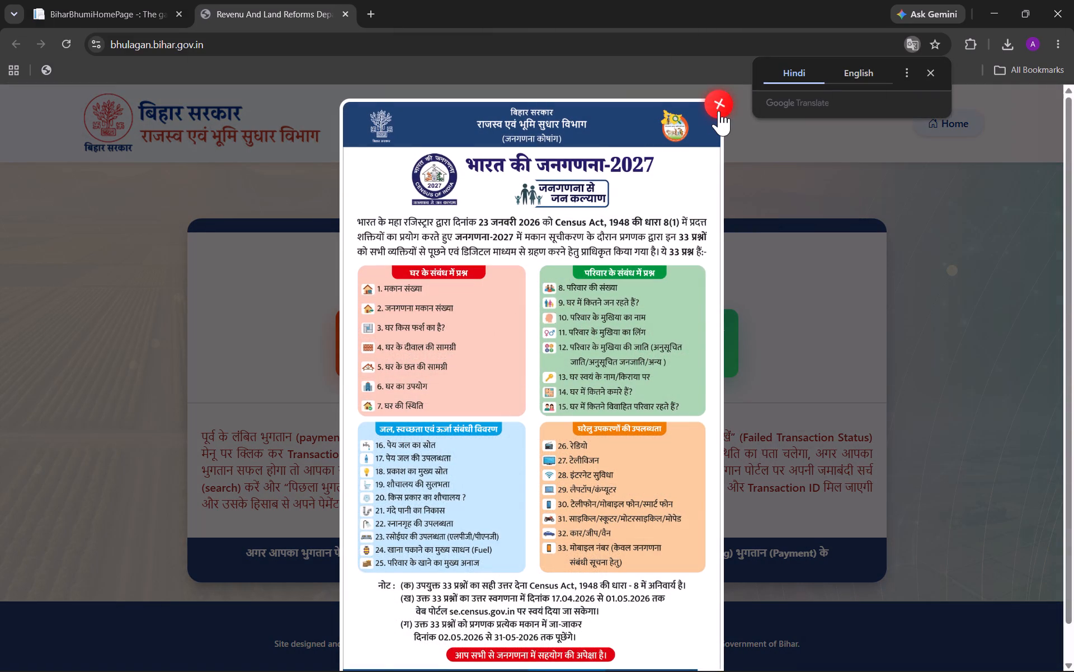
click(719, 111)
click(656, 351)
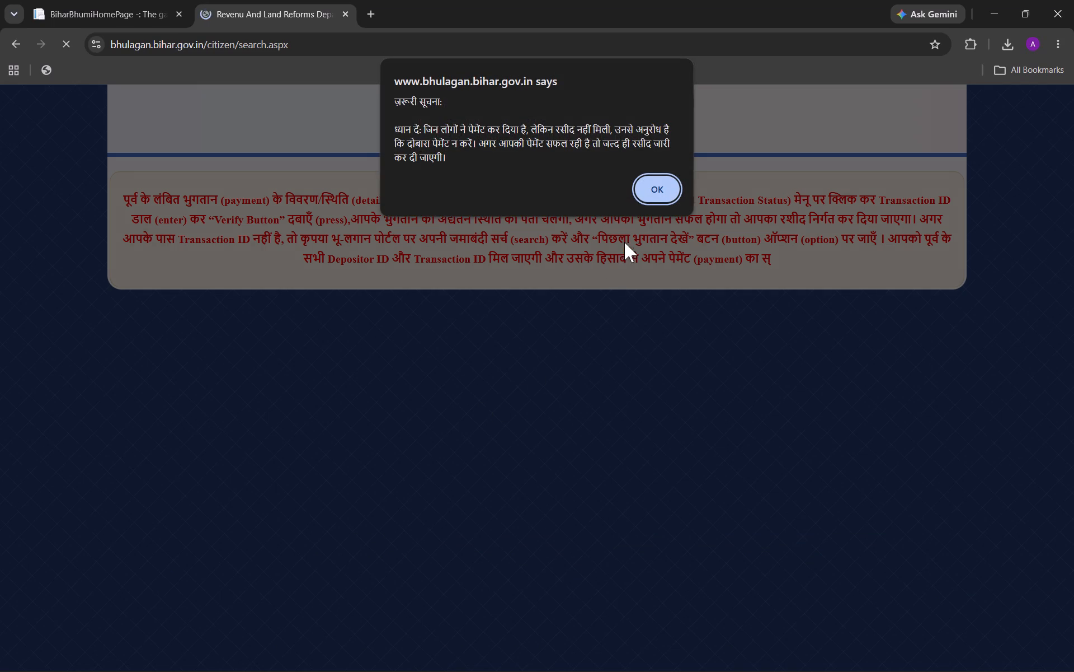
click(653, 189)
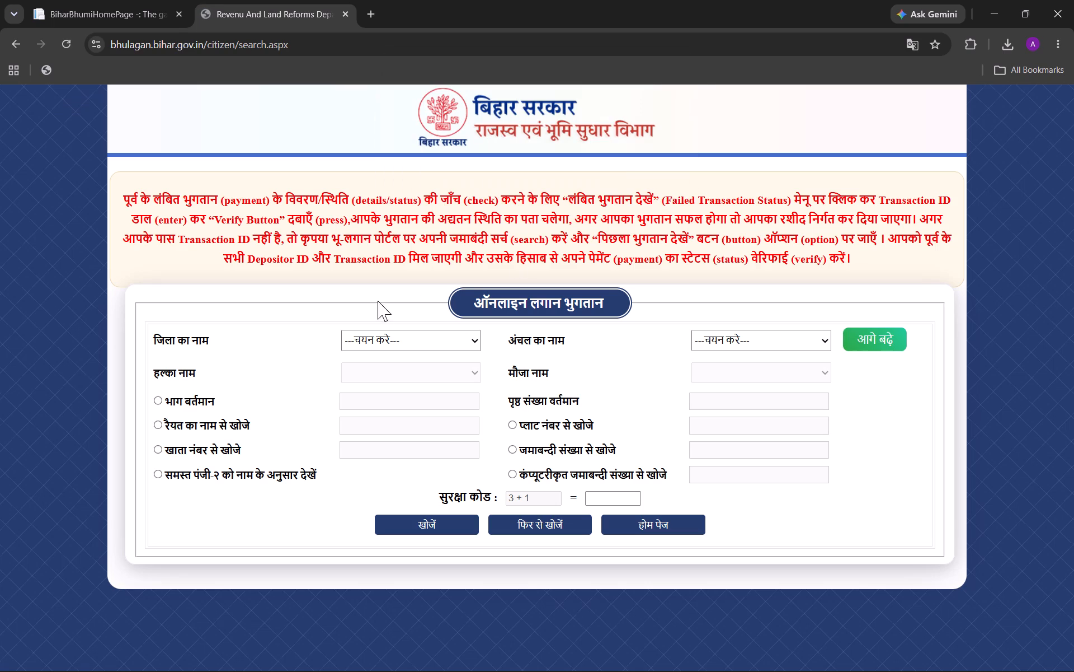
Choose Vaishali as the district and Lalganj as the circle, and proceed to the detailed search fields.
click(378, 338)
scroll(376, 379, down, 5)
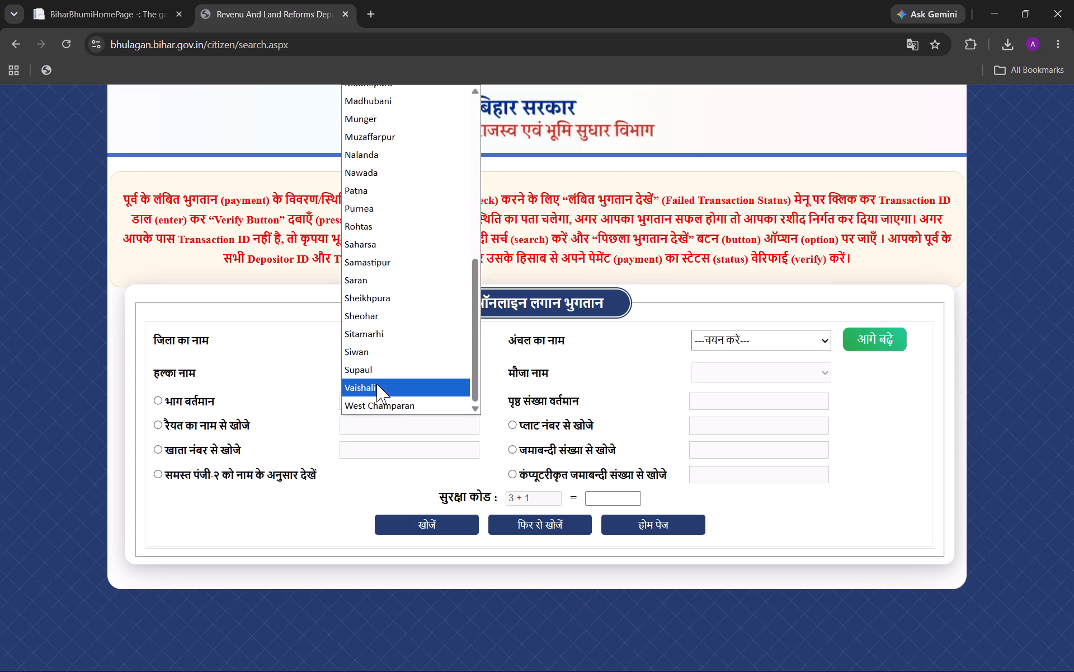
click(377, 387)
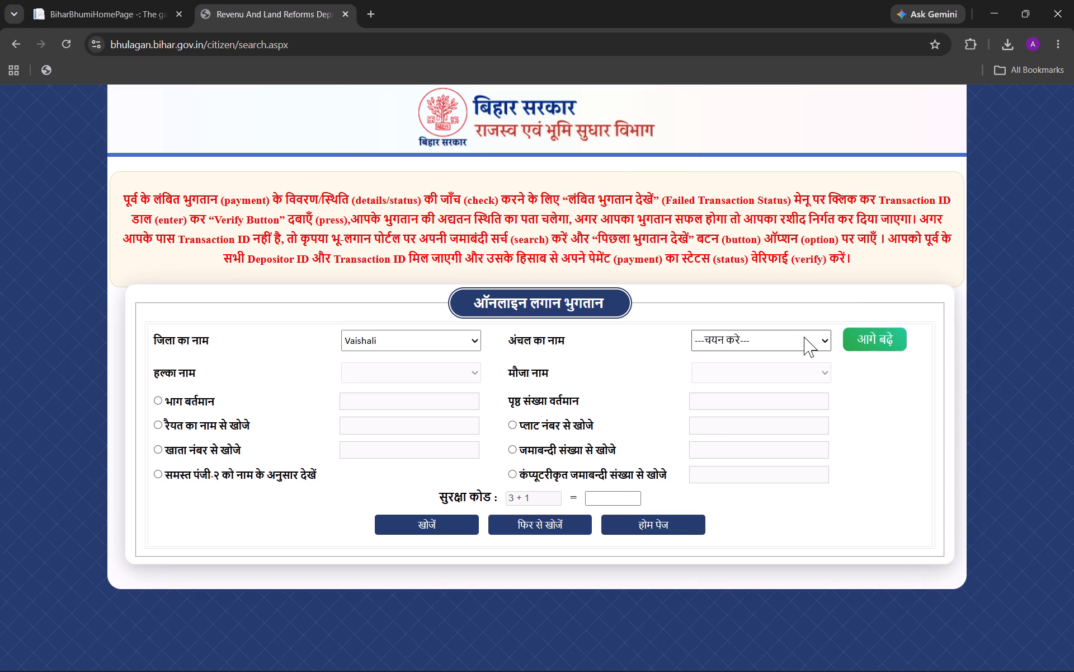
click(804, 337)
click(740, 507)
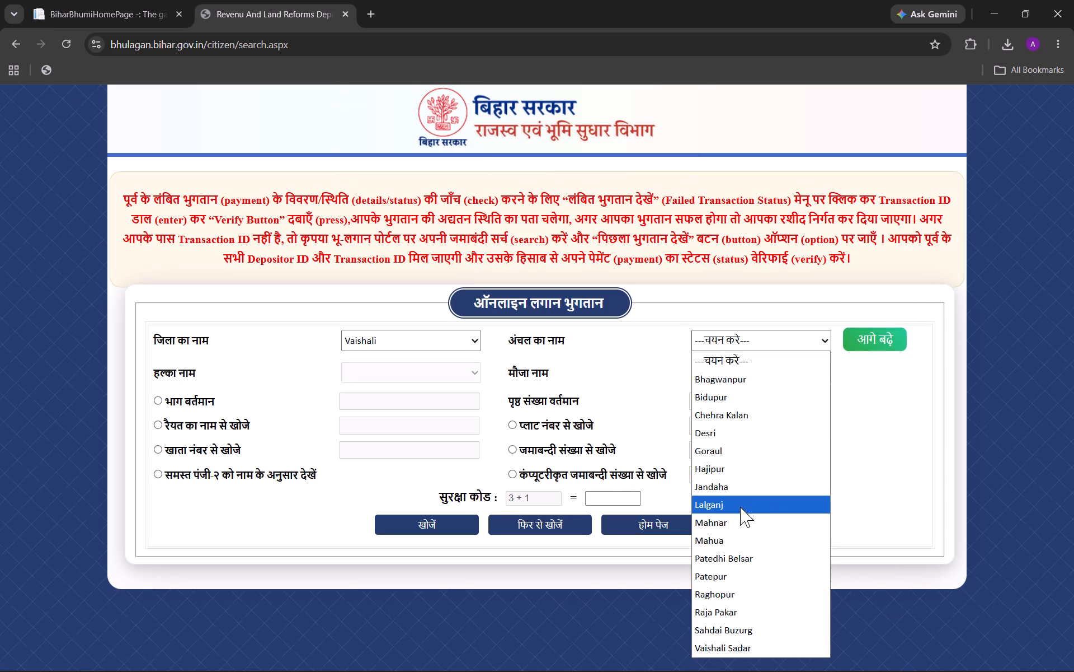
click(872, 343)
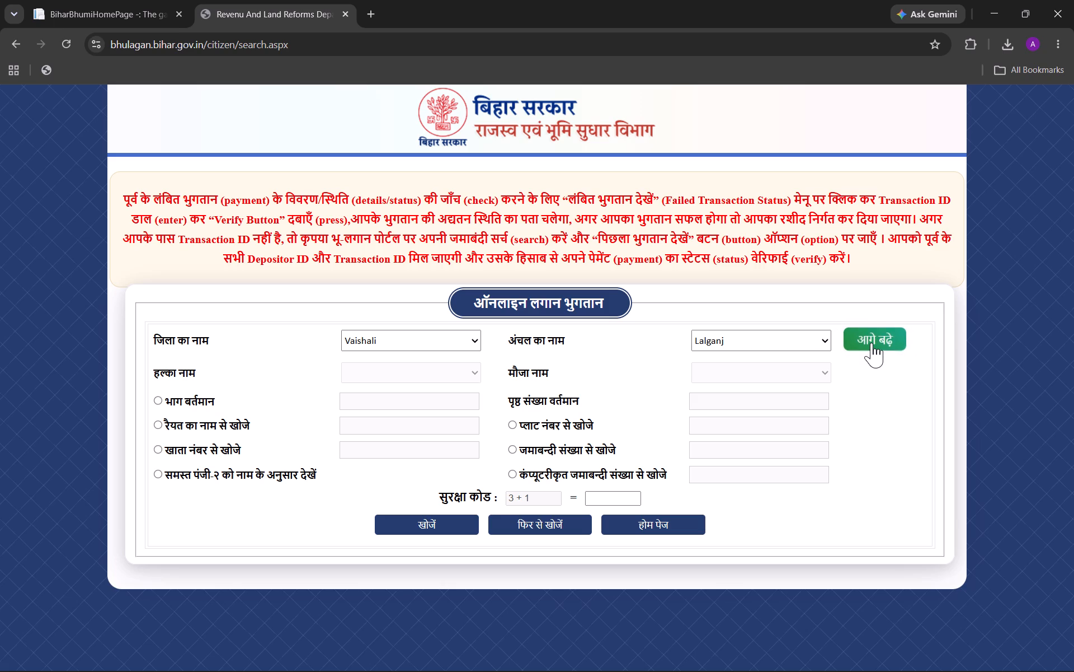
Choose पुरनटॉड as the halka and रामपुर बखरा - 227 as the mauza.
click(390, 371)
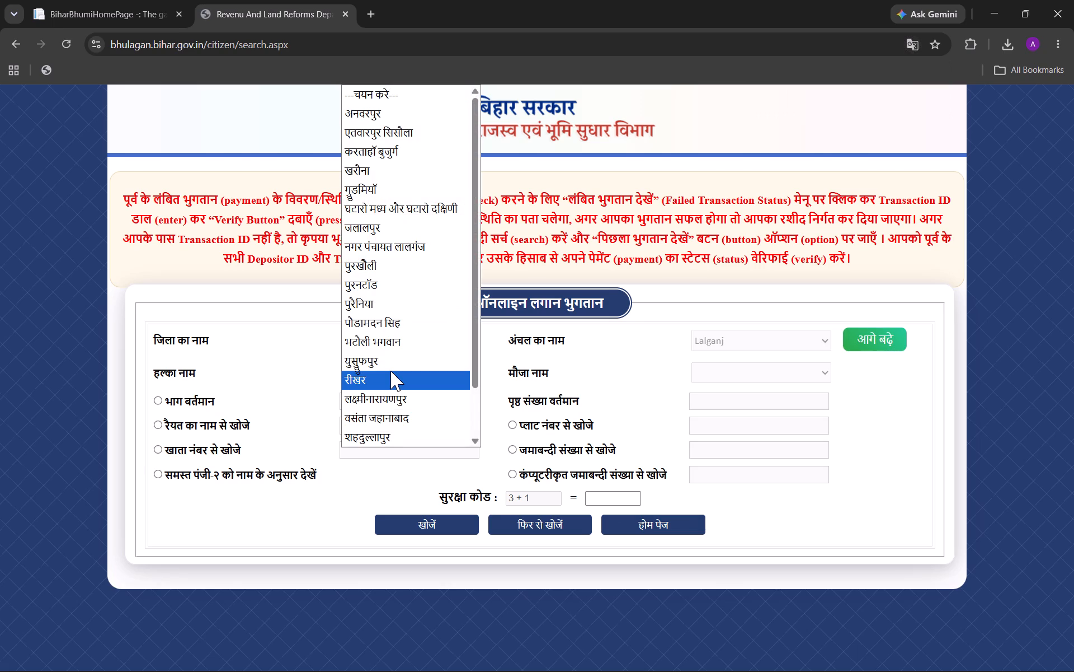
scroll(390, 371, down, 5)
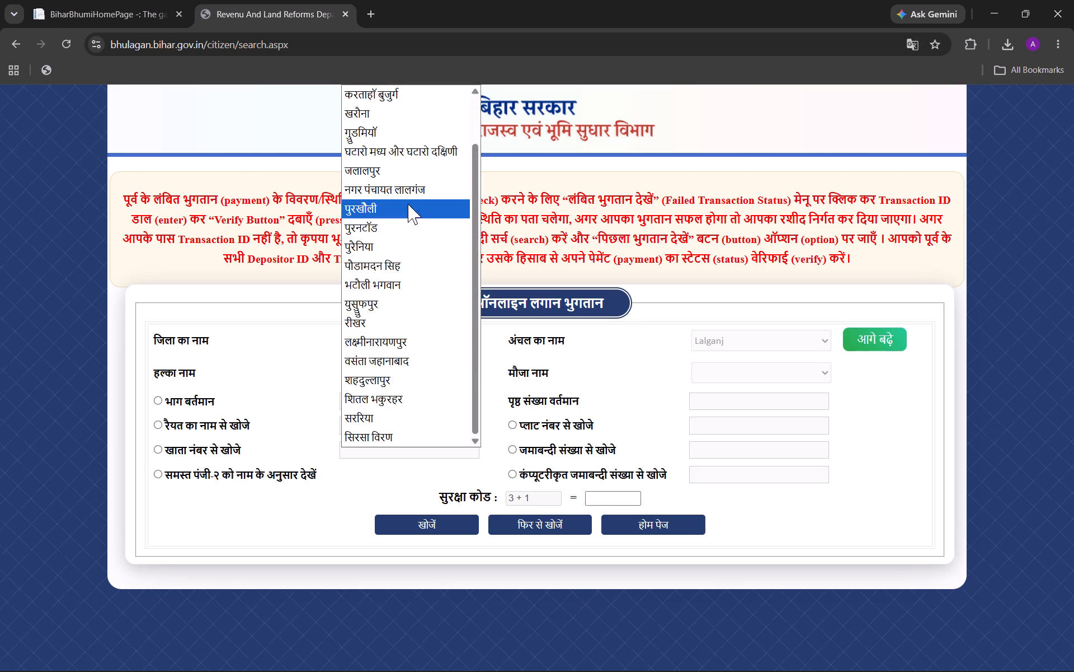
click(404, 223)
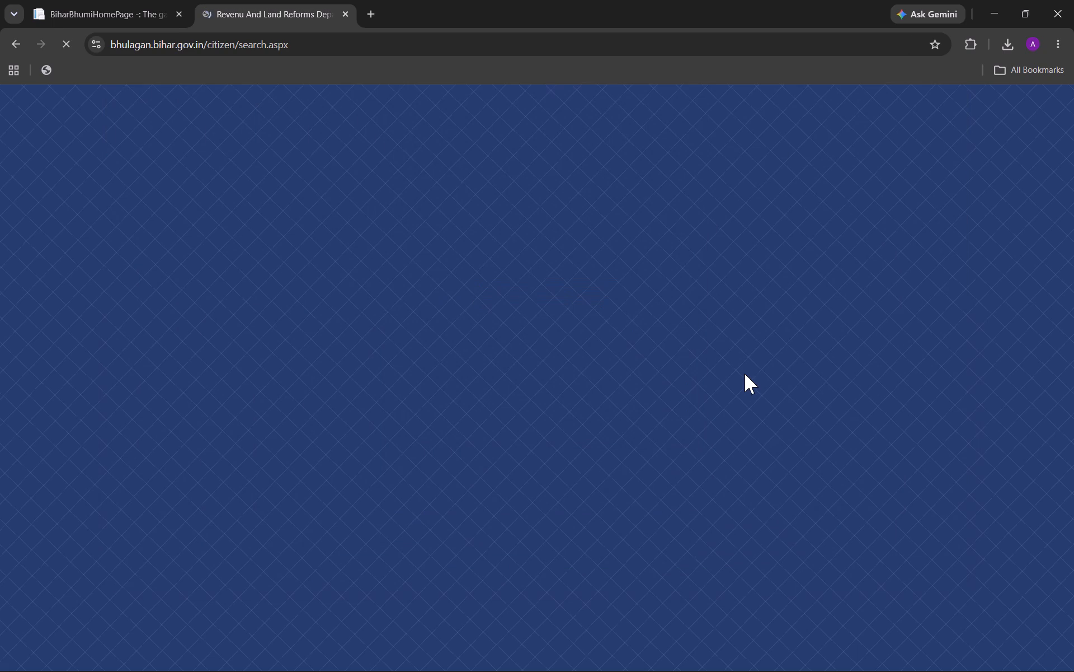
click(745, 371)
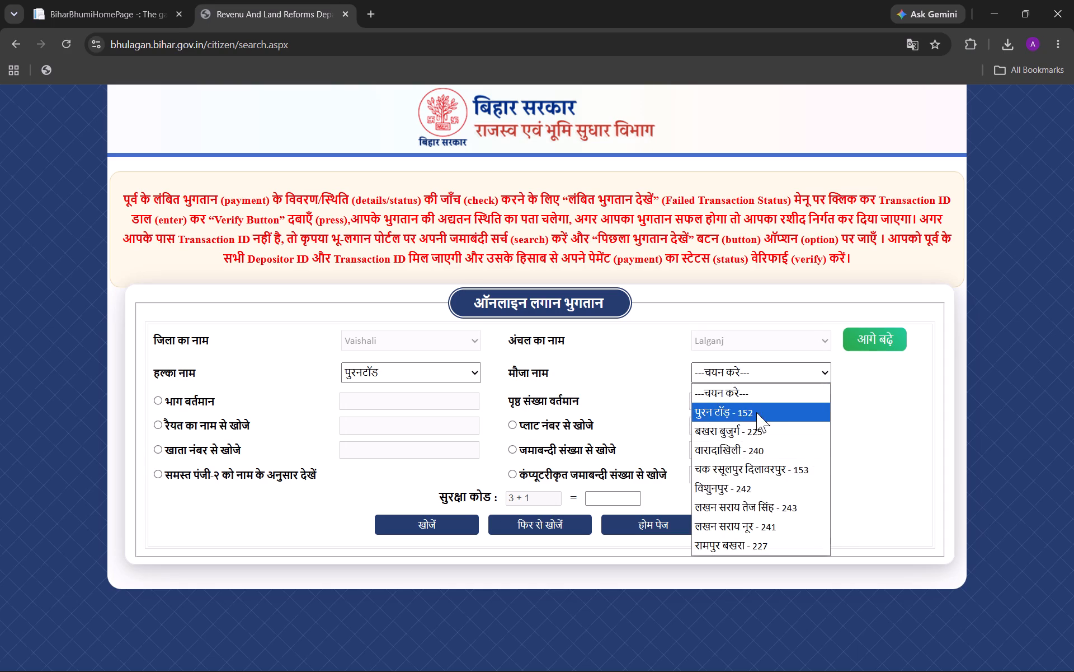
click(776, 536)
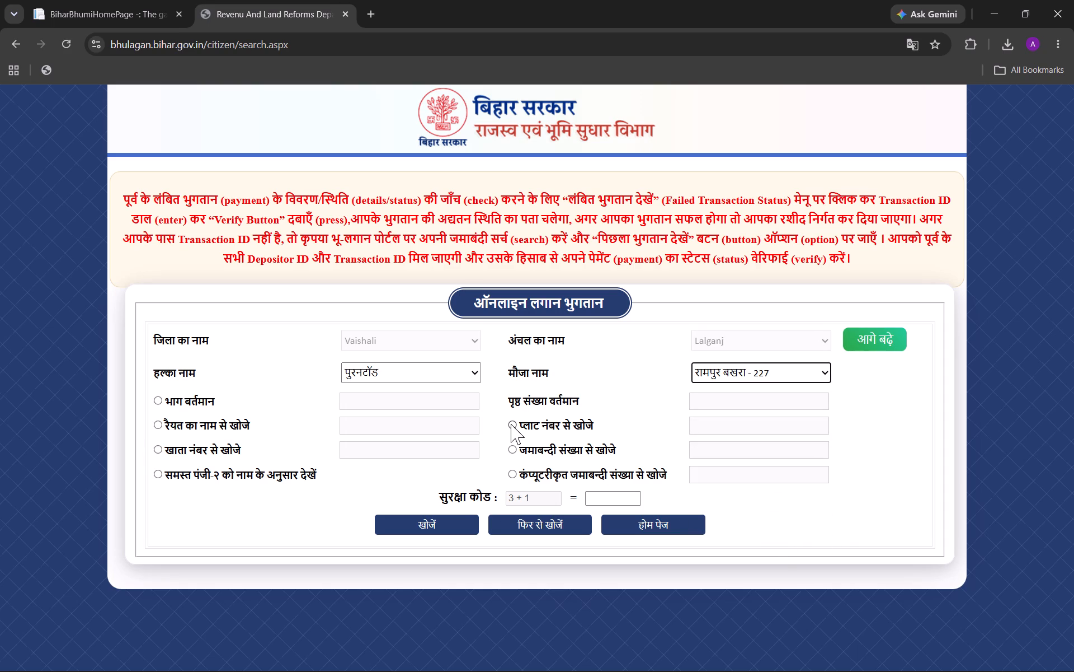
Search the land register by plot number 1358, answering the security code sum.
click(511, 424)
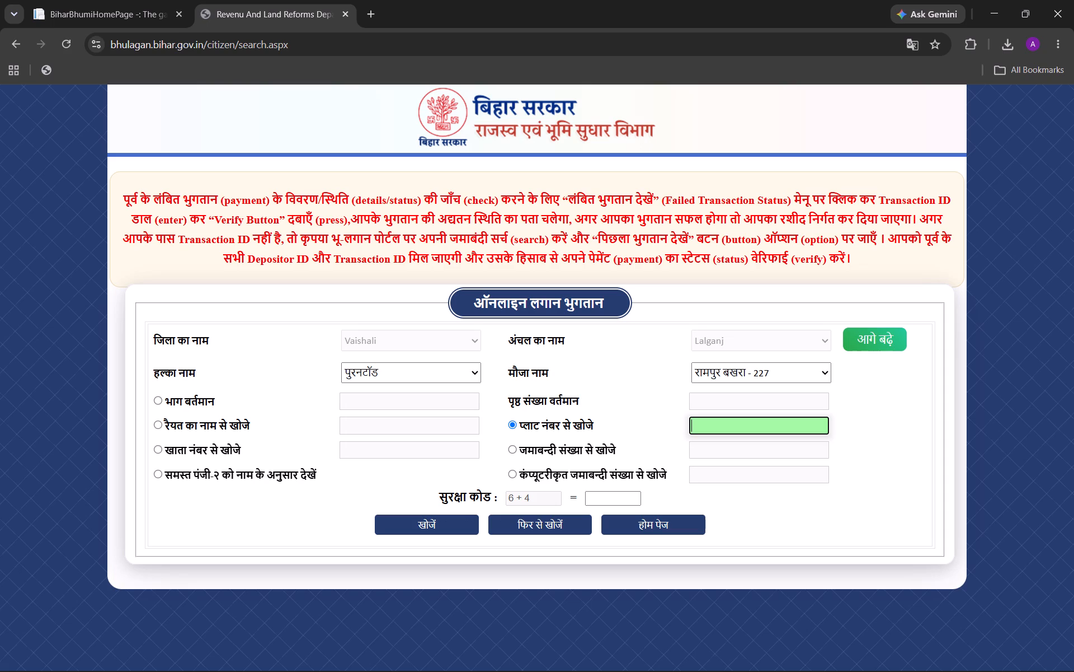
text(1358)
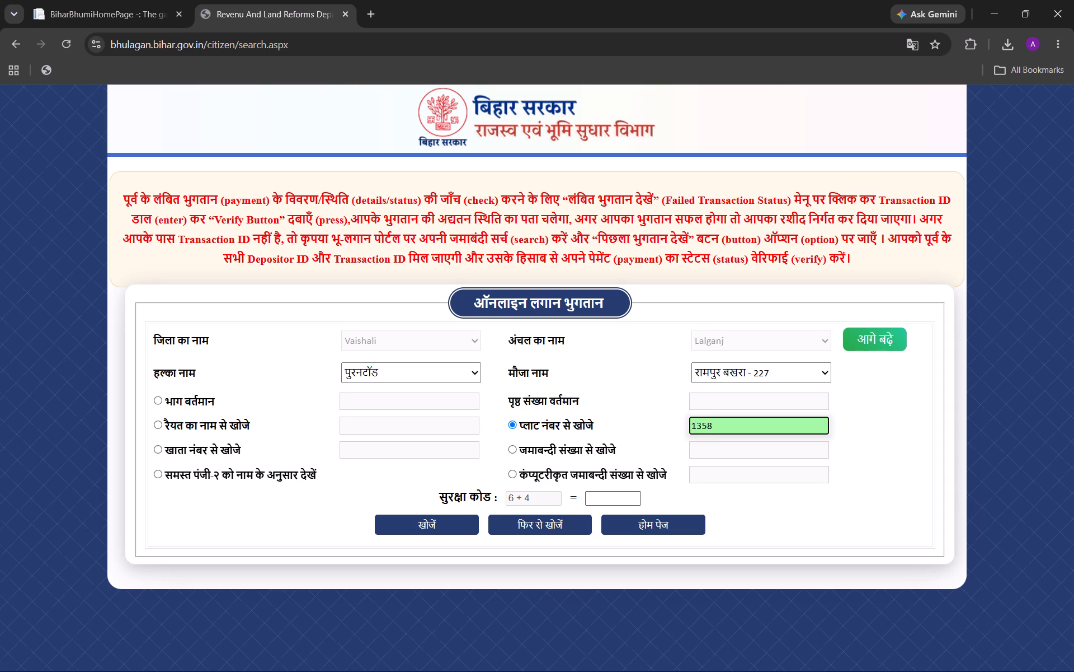
click(615, 497)
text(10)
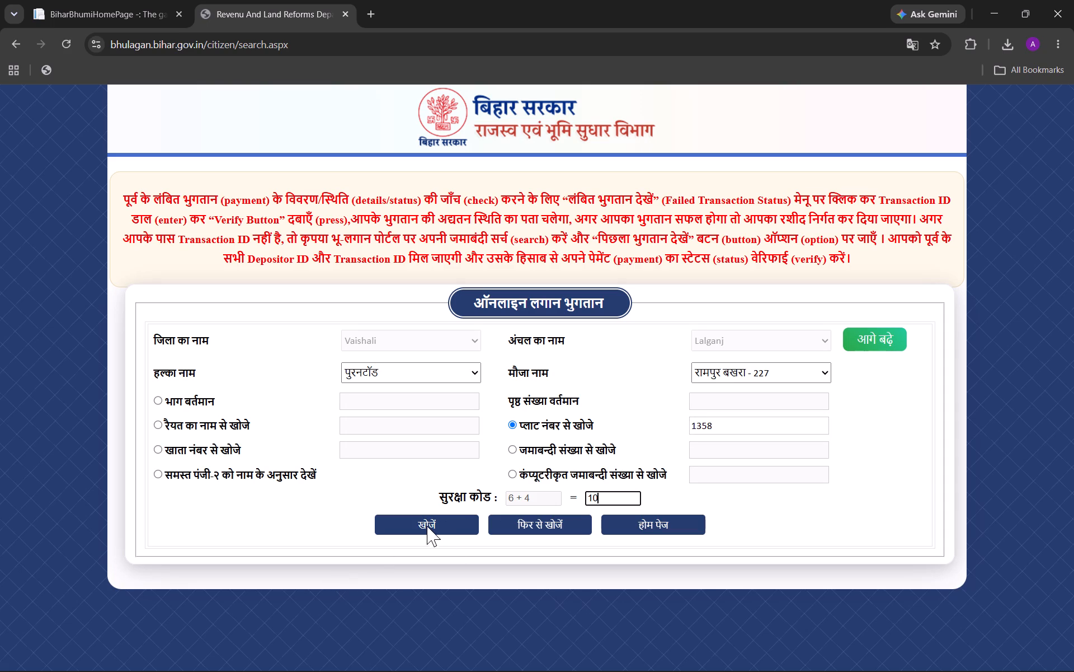
click(430, 522)
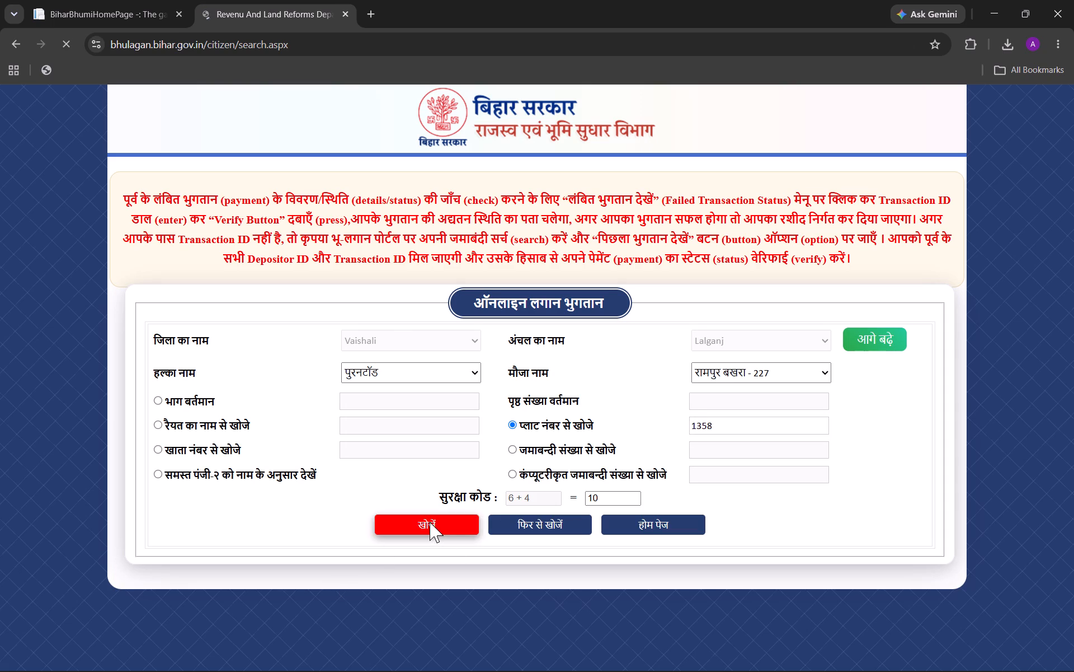
scroll(430, 522, down, 1)
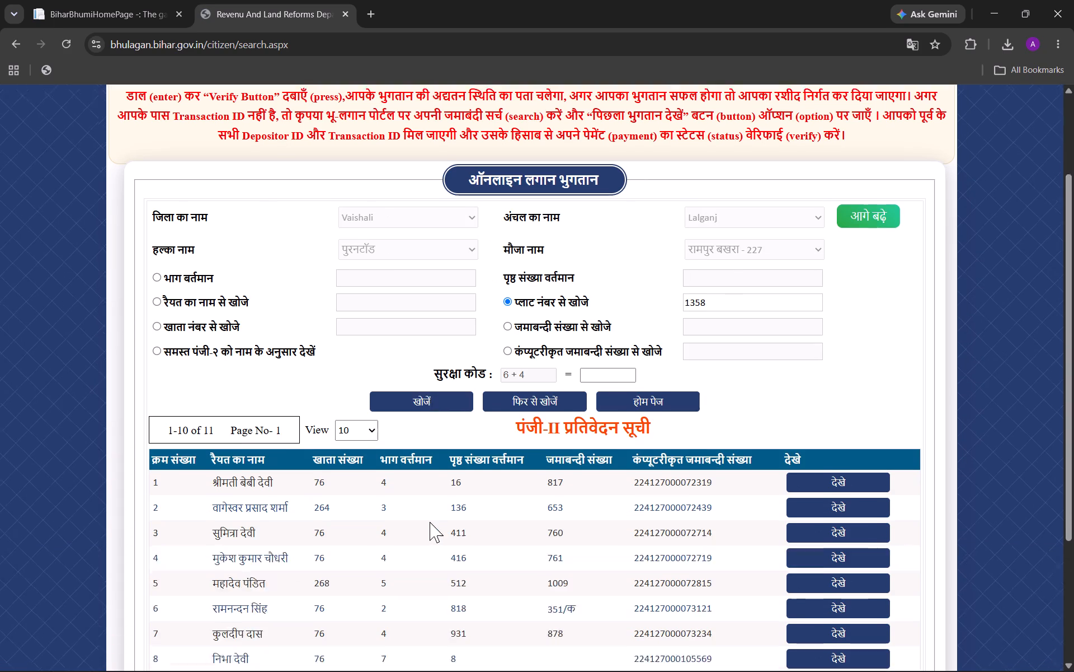
scroll(430, 522, down, 2)
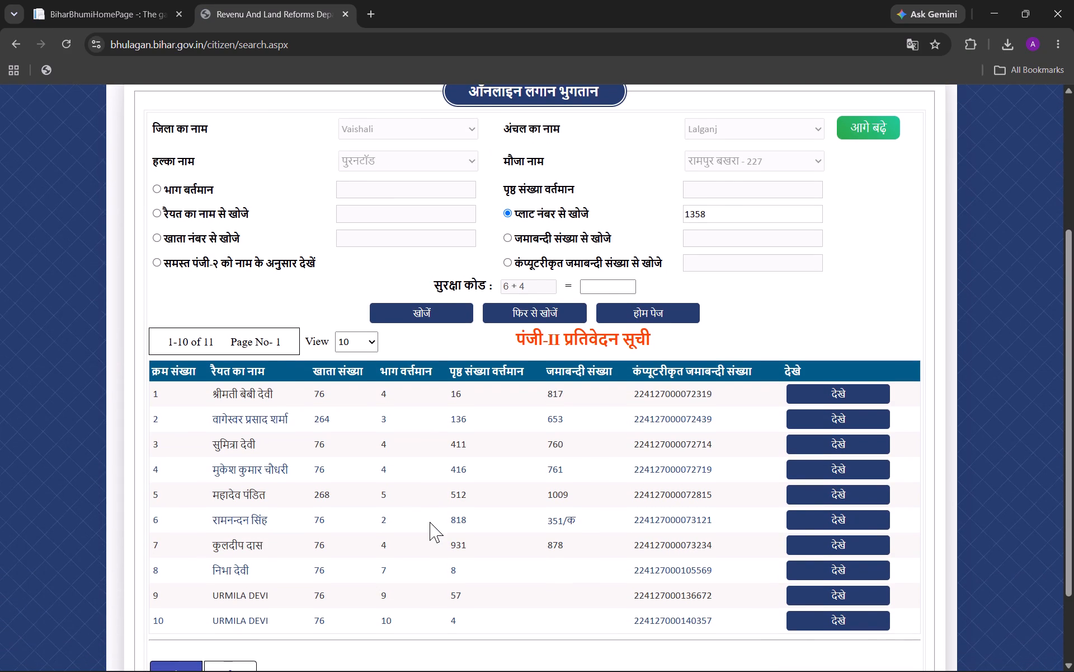
scroll(430, 522, down, 2)
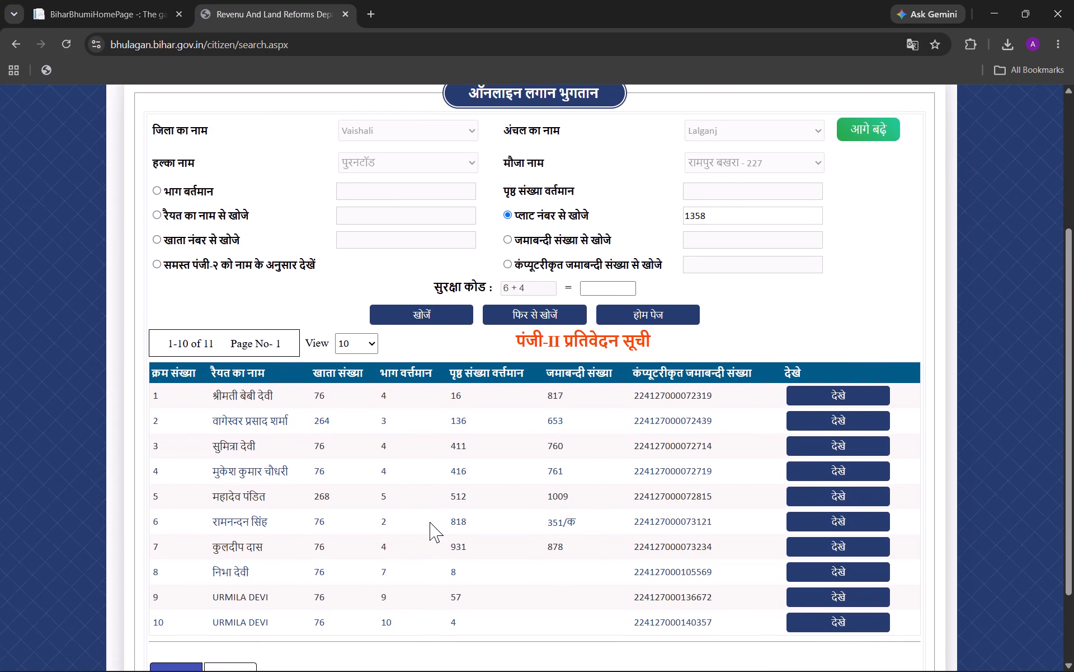
scroll(430, 522, down, 1)
click(811, 473)
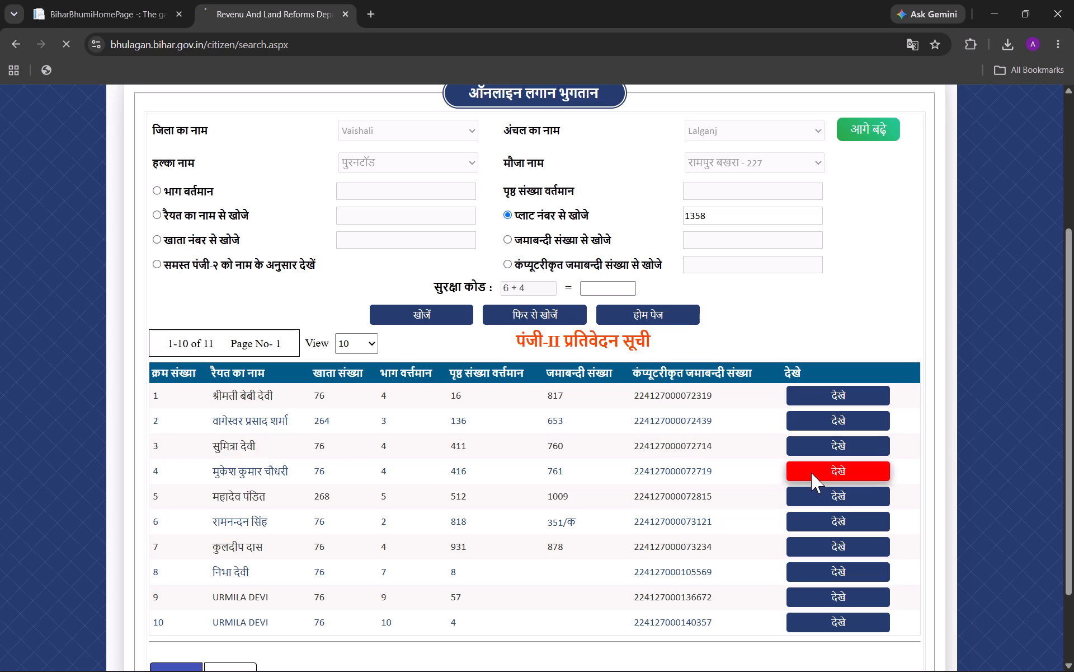
Check the land record and its 2026-2027 dues, and enter the landholder's name as the Remitter Name.
scroll(811, 473, down, 2)
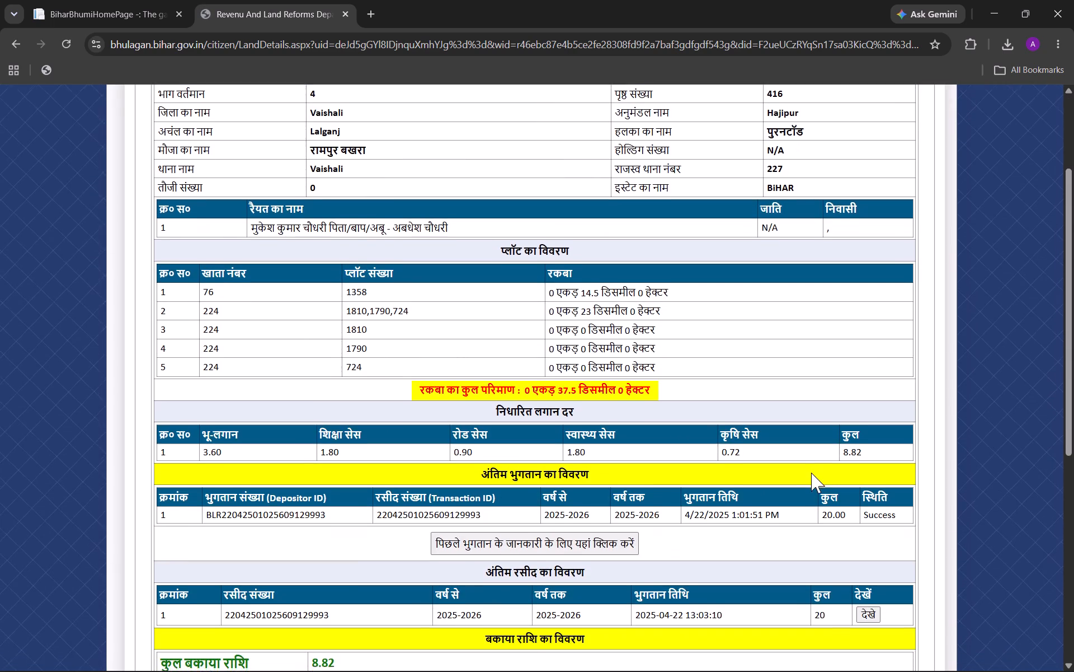
scroll(811, 473, down, 11)
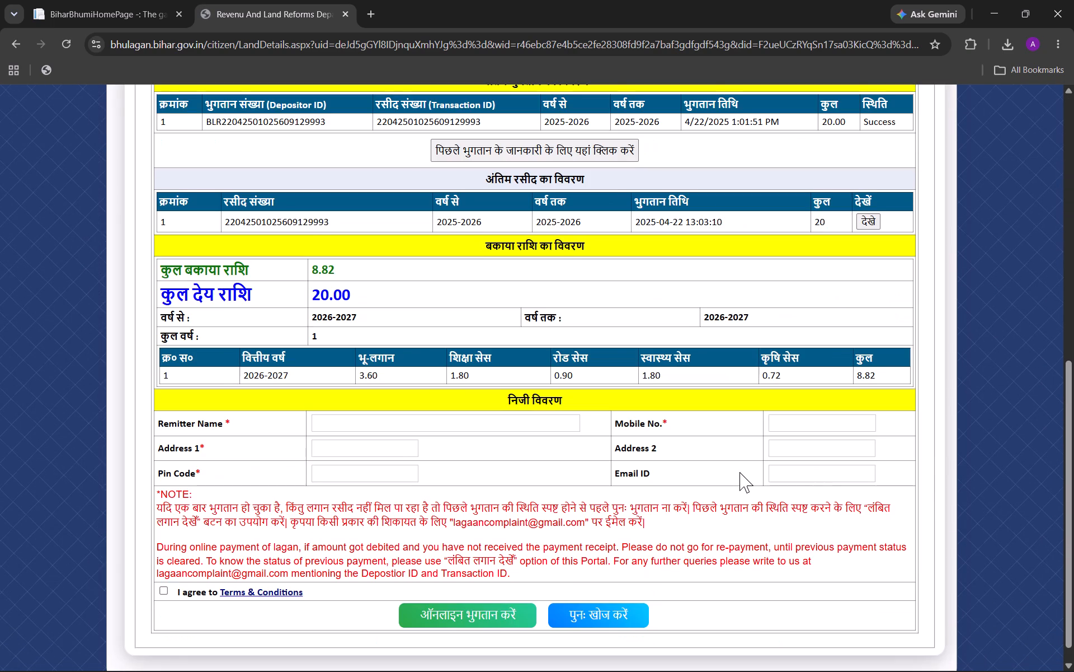
scroll(728, 472, up, 8)
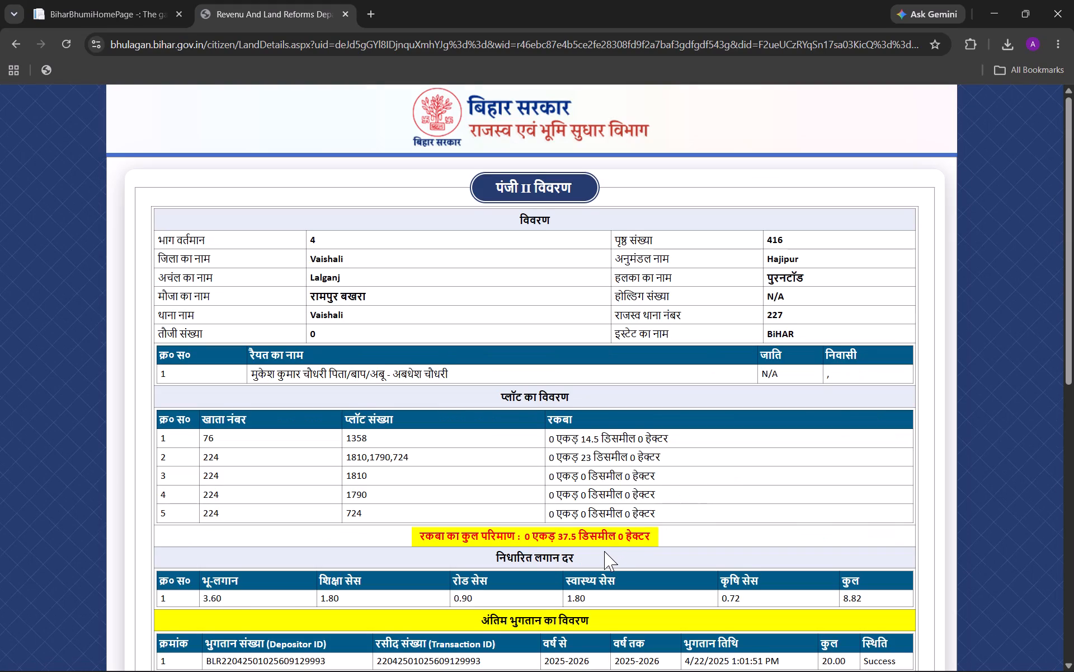
scroll(604, 551, down, 1)
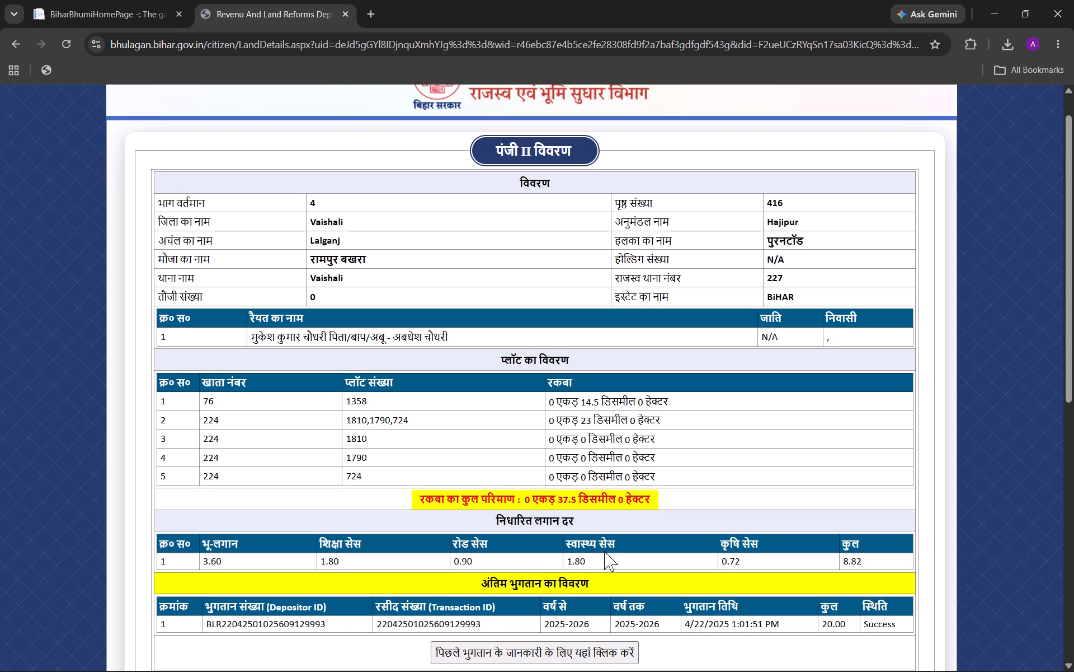
scroll(604, 551, down, 9)
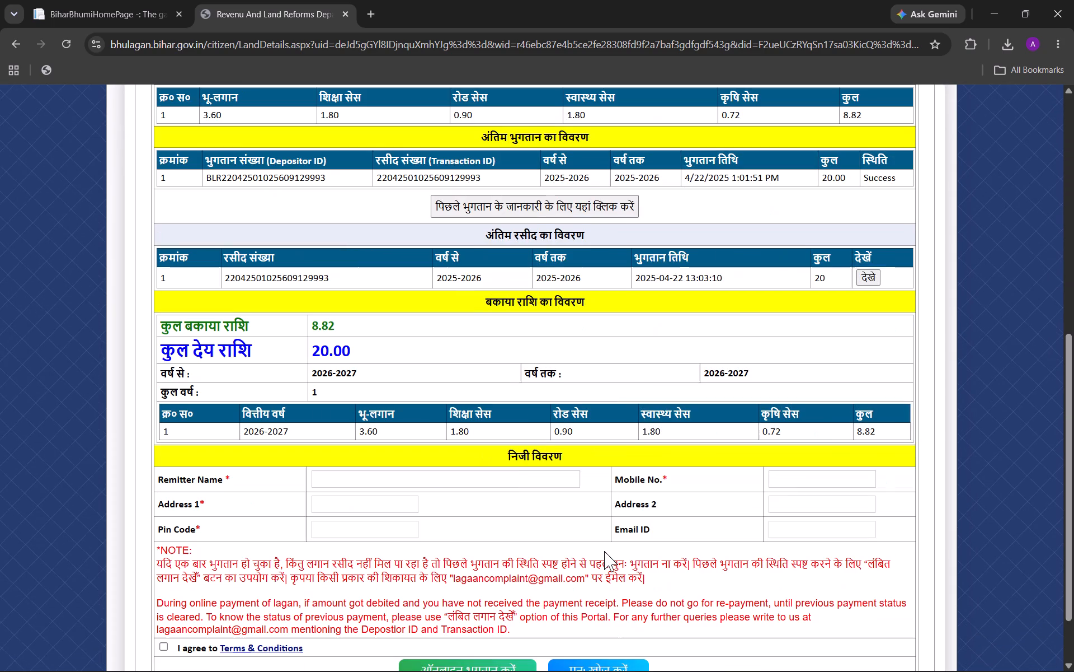
click(477, 396)
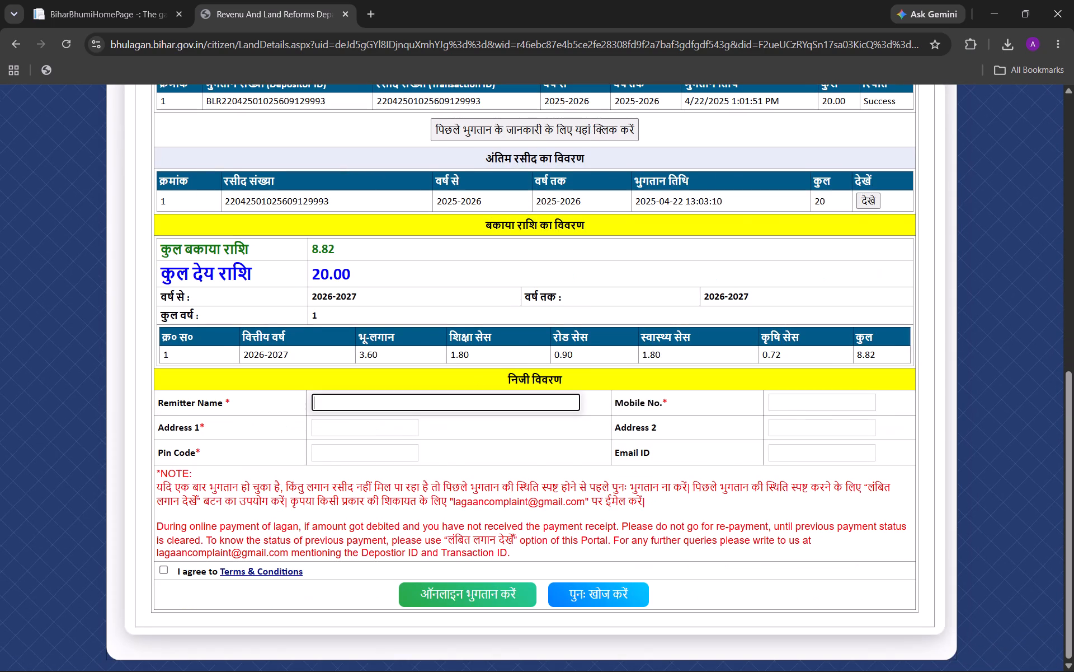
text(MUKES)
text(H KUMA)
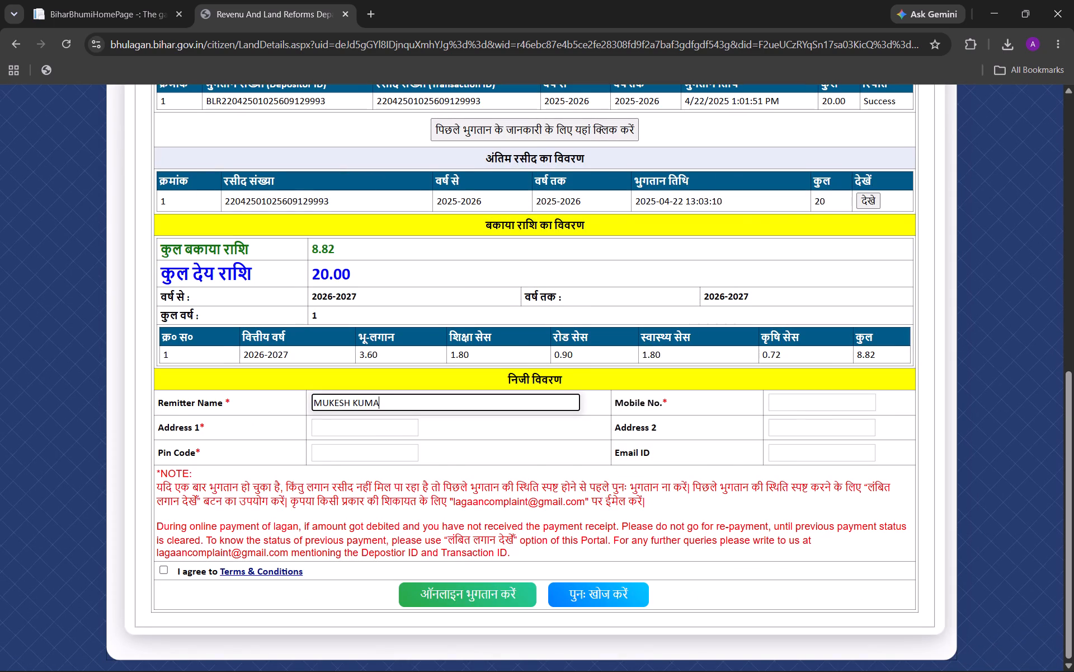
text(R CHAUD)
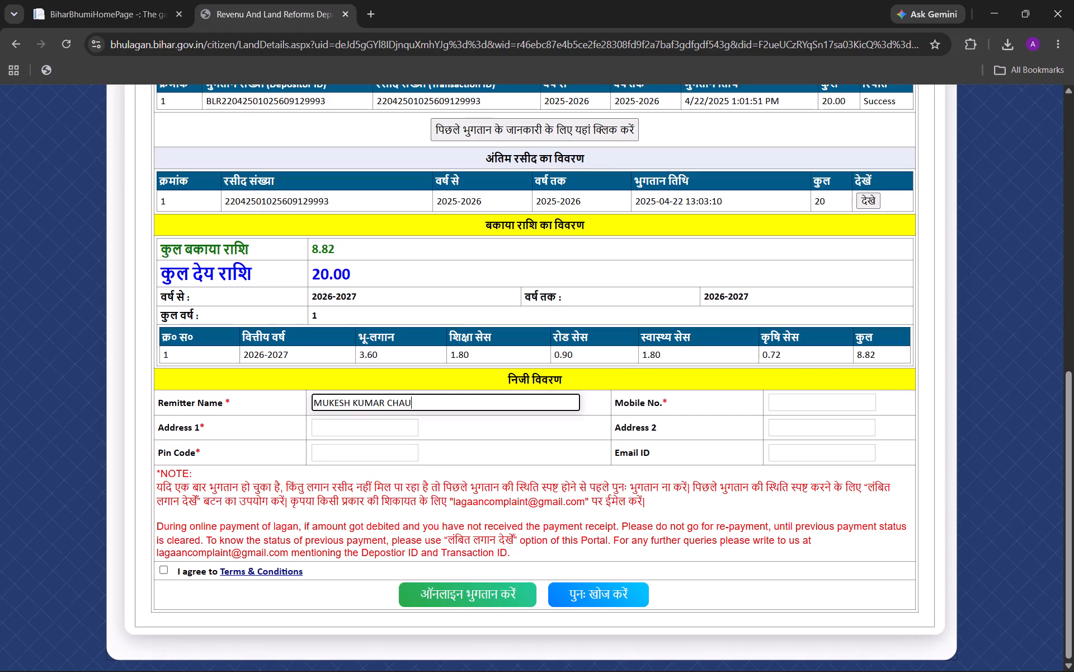
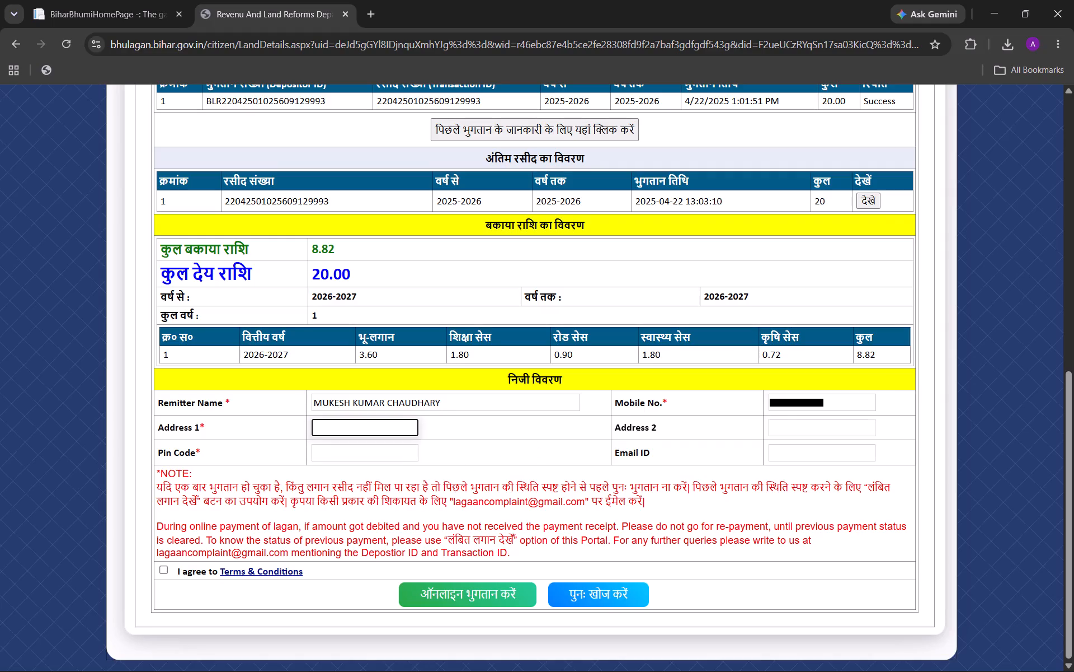
Fill in the remitter's Address 1 and Pin Code in the personal details section.
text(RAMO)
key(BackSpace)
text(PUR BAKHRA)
click(327, 456)
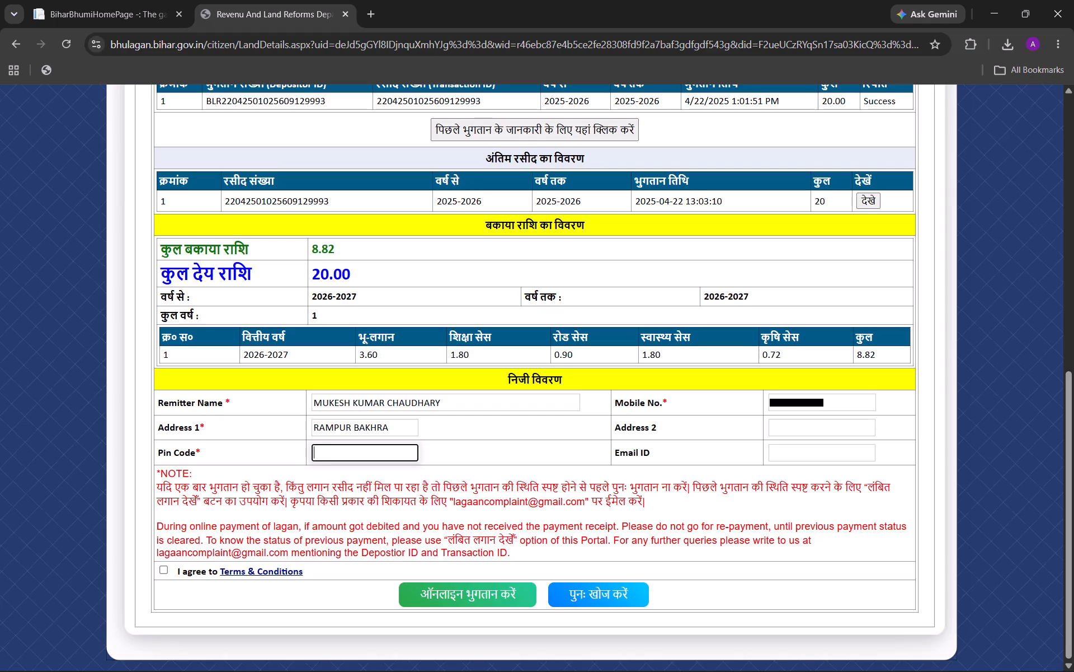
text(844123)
Agree to the Terms & Conditions, acknowledge the payment ID notice, and proceed to online payment.
click(163, 570)
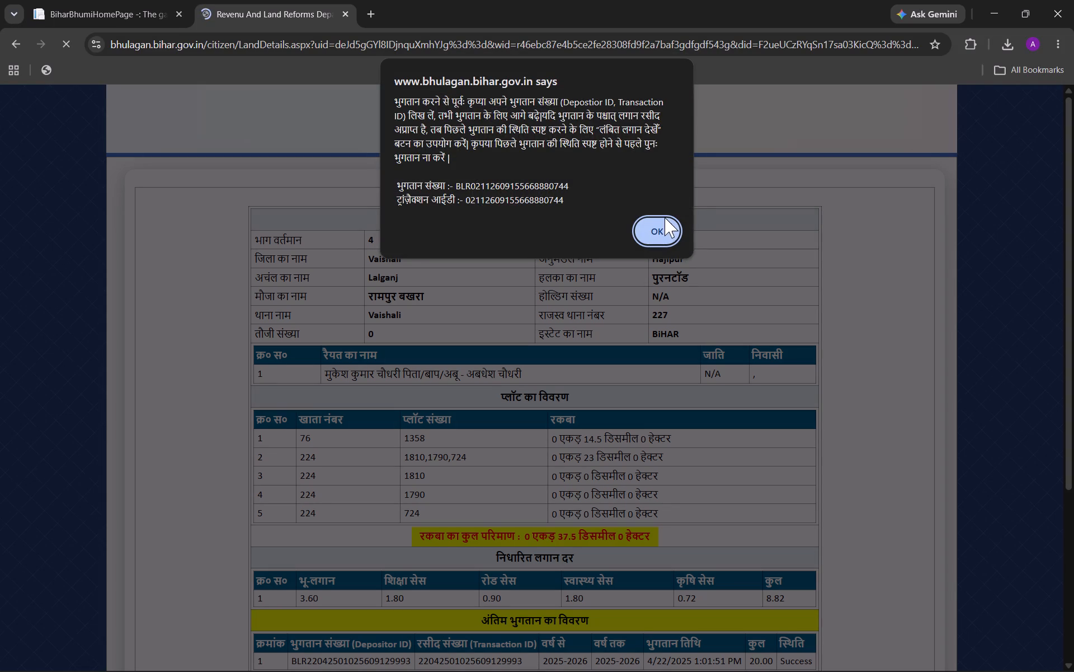
click(660, 228)
scroll(660, 228, down, 7)
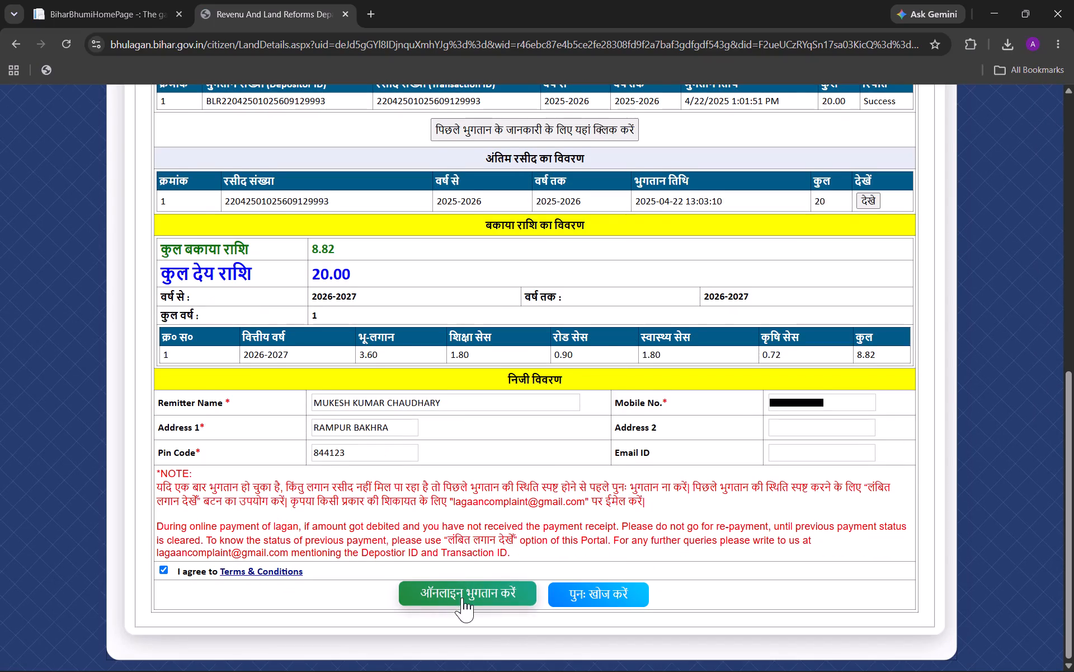
click(462, 598)
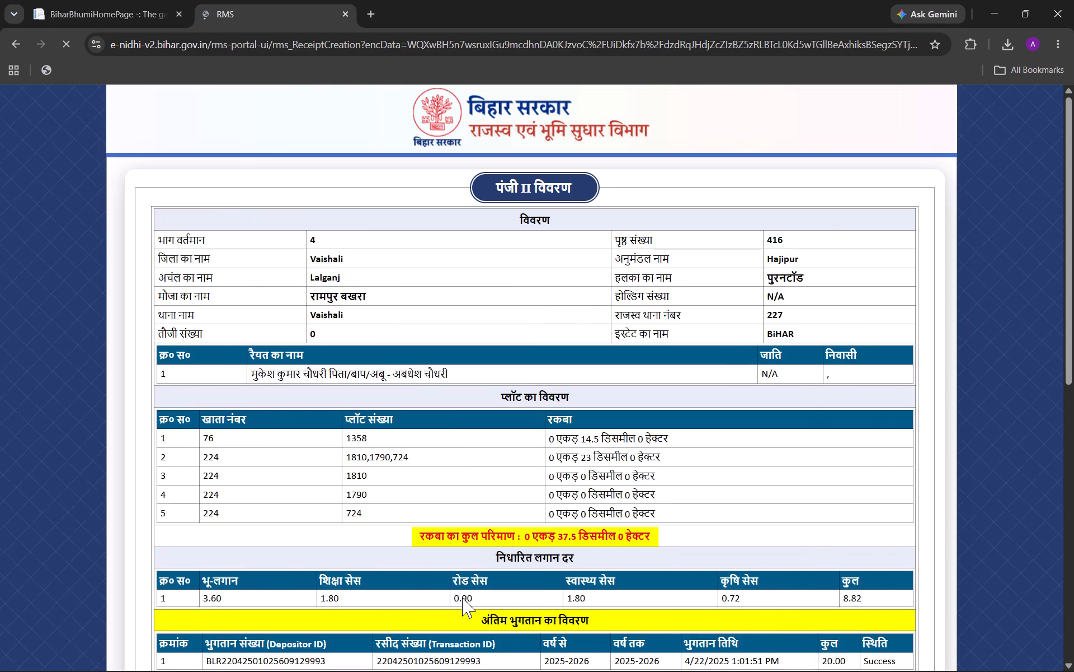
Confirm that the receipt details and revenue heads have been reviewed, and choose to make the payment.
scroll(462, 598, down, 9)
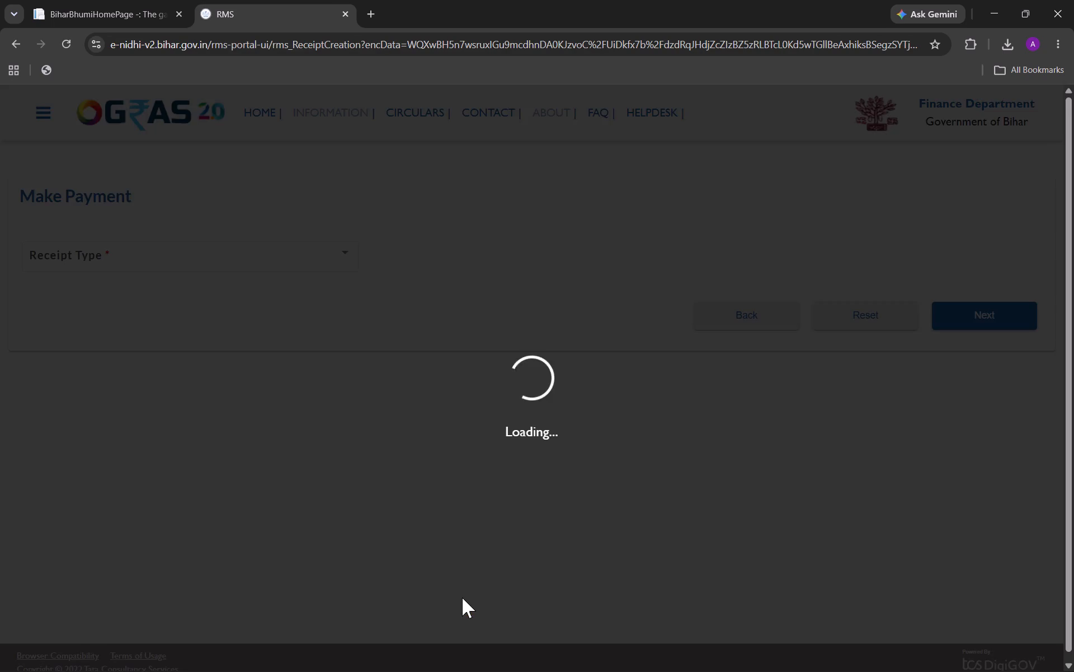
scroll(462, 598, down, 8)
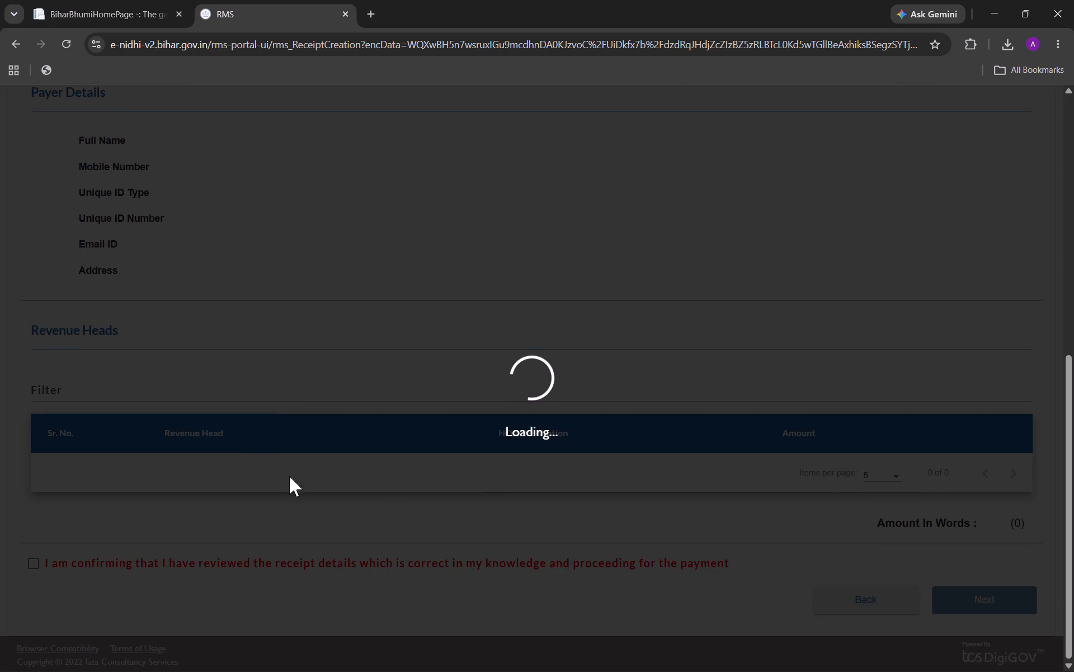
scroll(46, 563, down, 4)
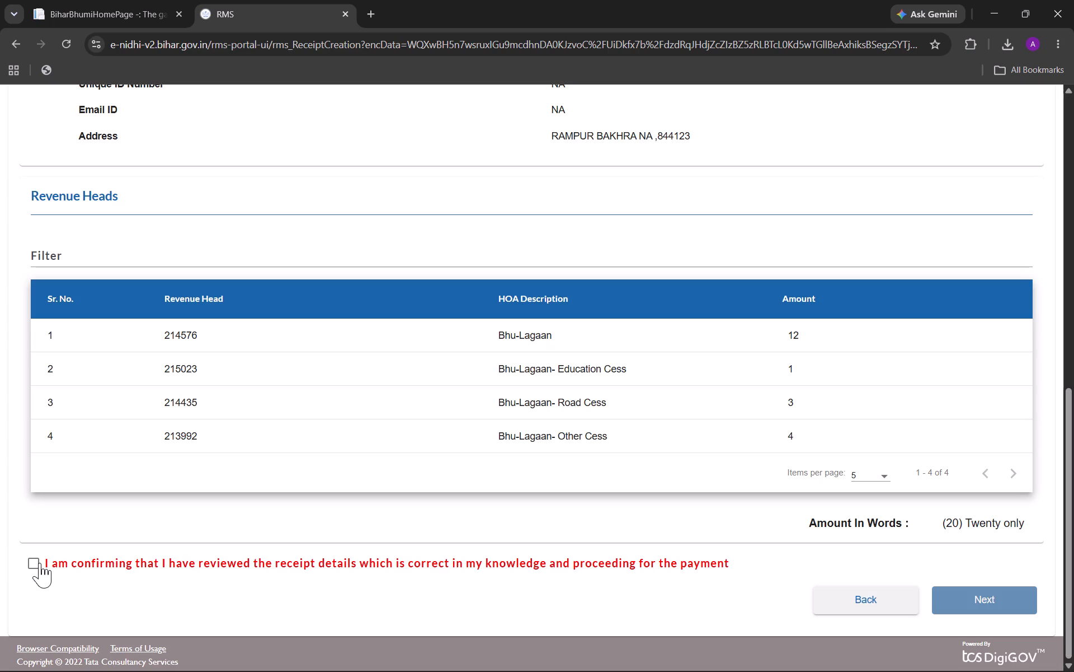
click(38, 563)
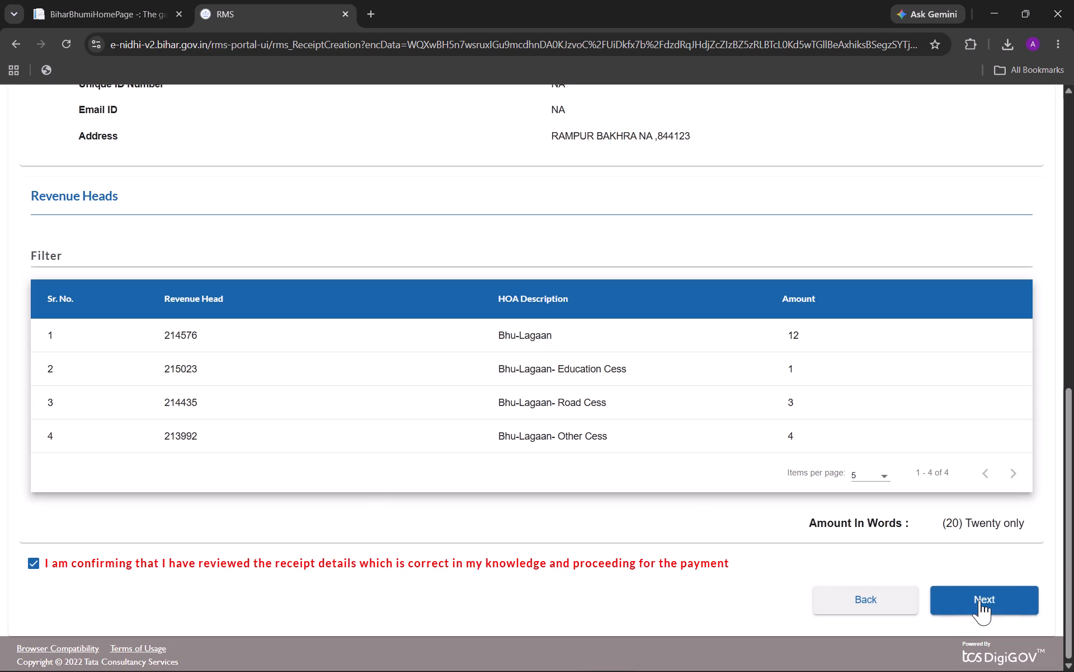
click(979, 600)
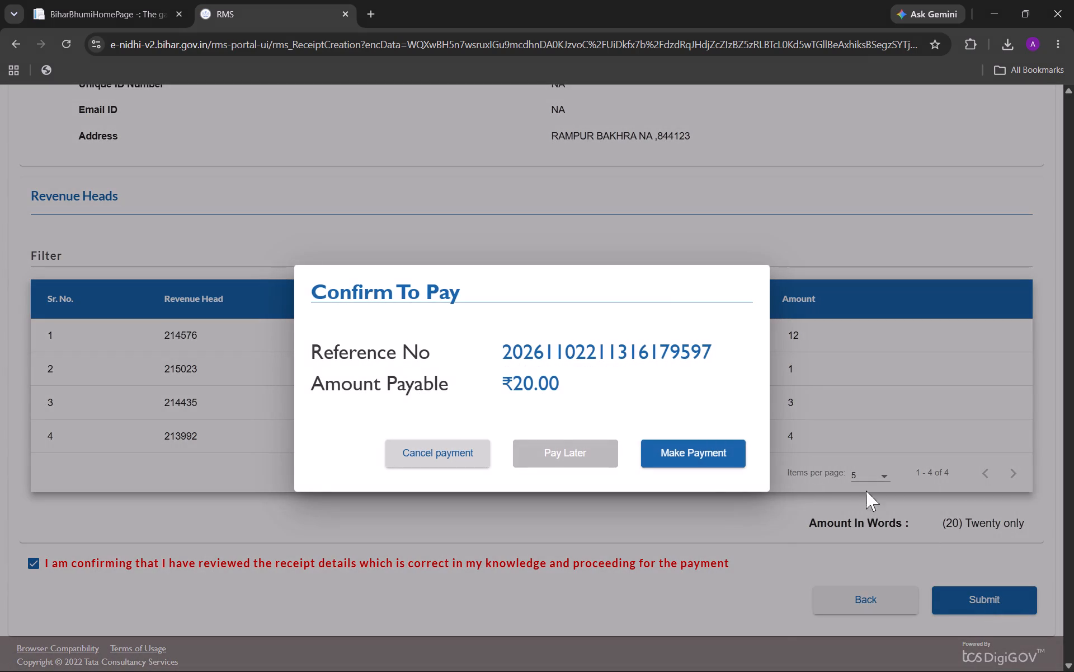
click(719, 454)
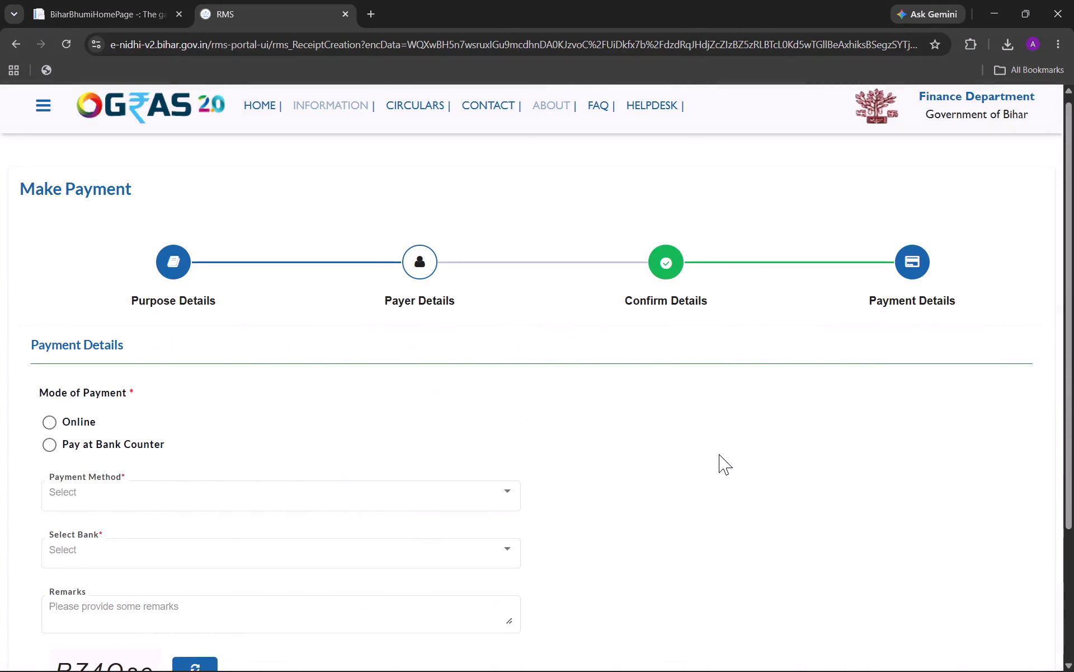
Set the mode of payment to Online, the method to Net Banking and the bank to STATE BANK OF INDIA.
scroll(719, 454, down, 1)
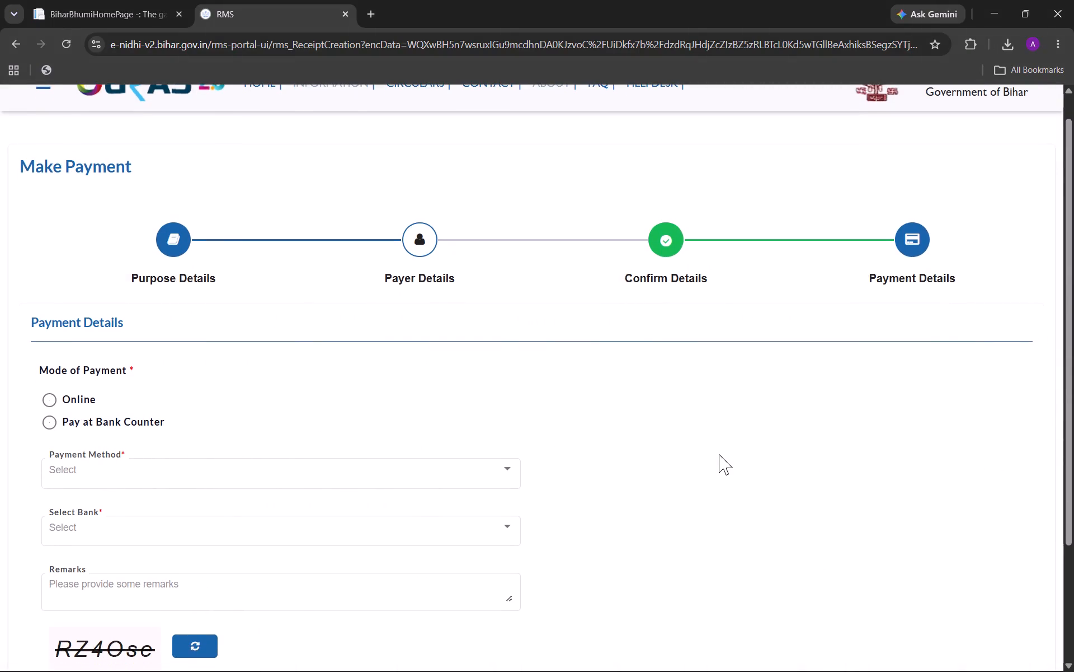
click(46, 395)
click(91, 468)
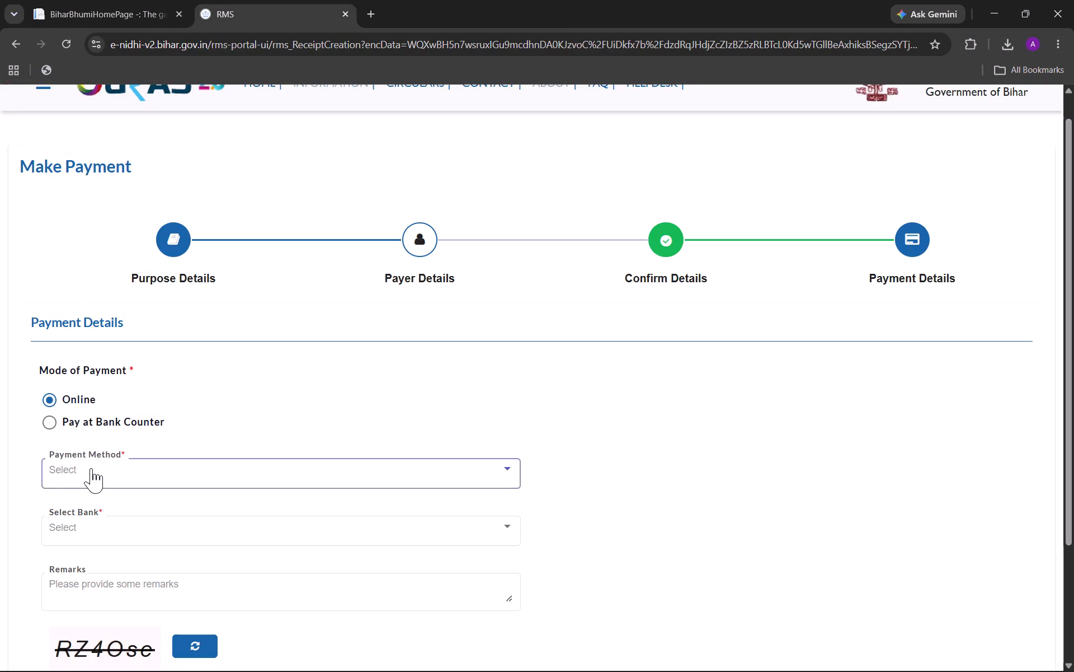
click(87, 522)
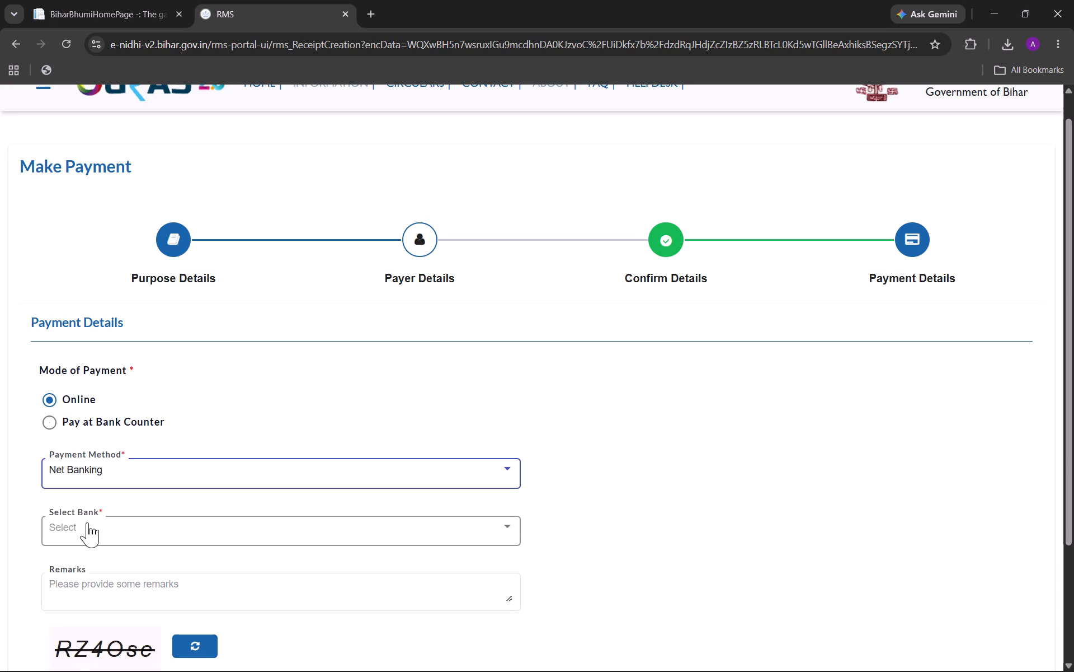
click(87, 522)
scroll(87, 522, down, 3)
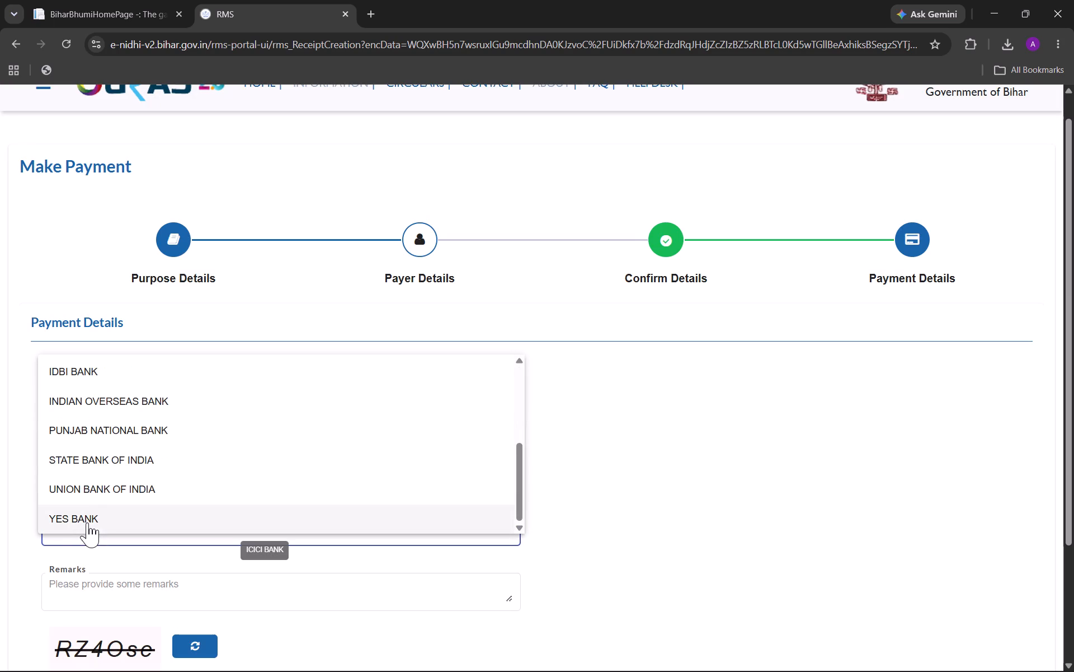
click(105, 466)
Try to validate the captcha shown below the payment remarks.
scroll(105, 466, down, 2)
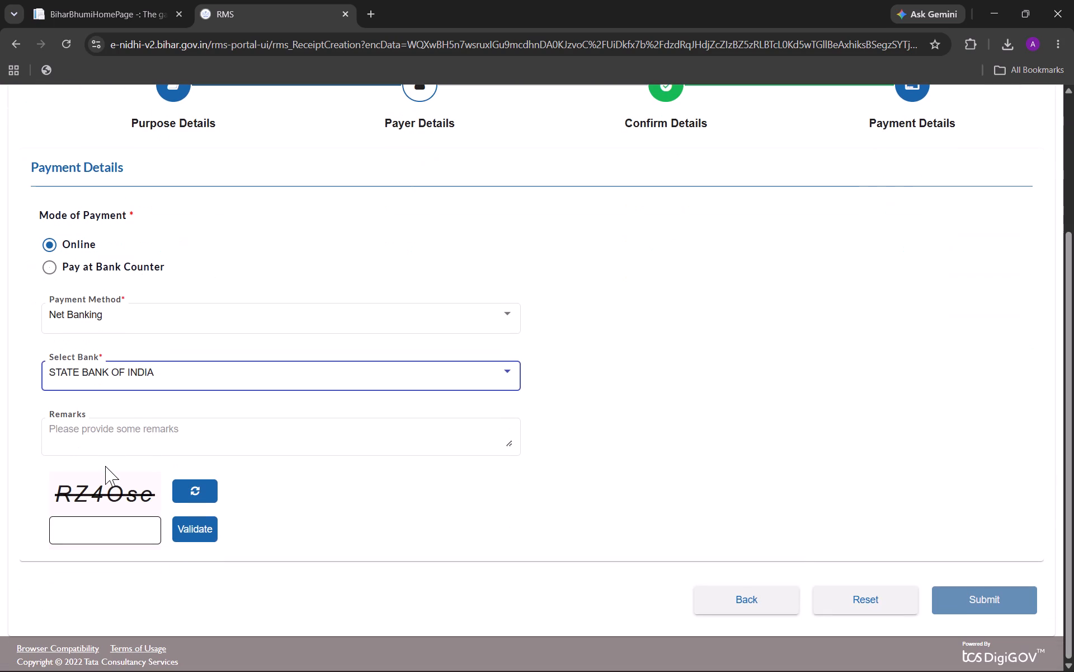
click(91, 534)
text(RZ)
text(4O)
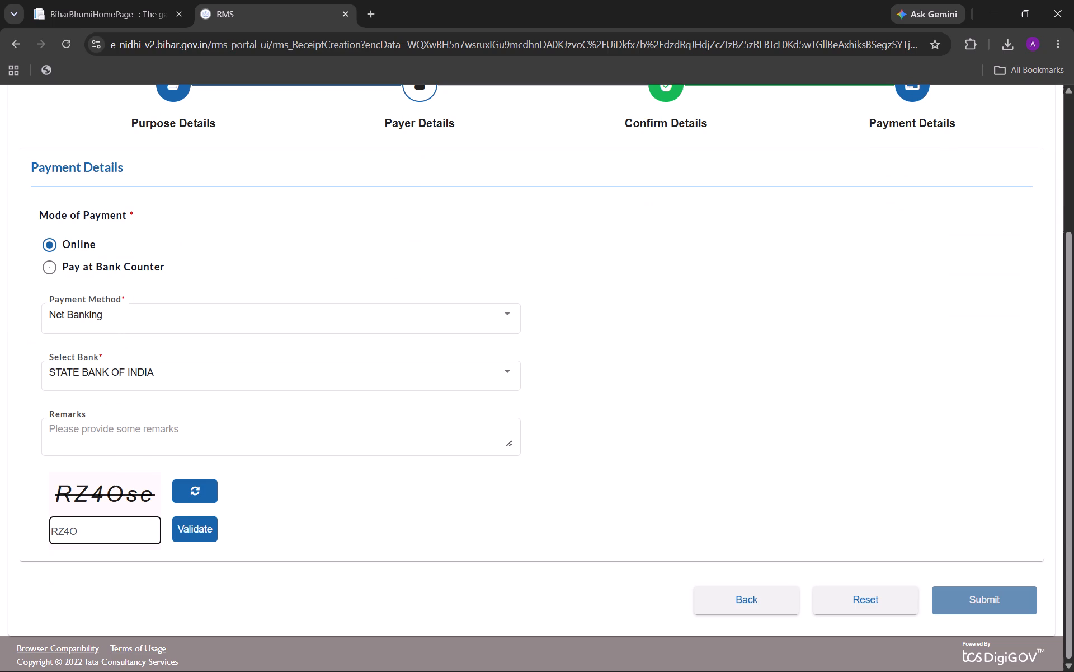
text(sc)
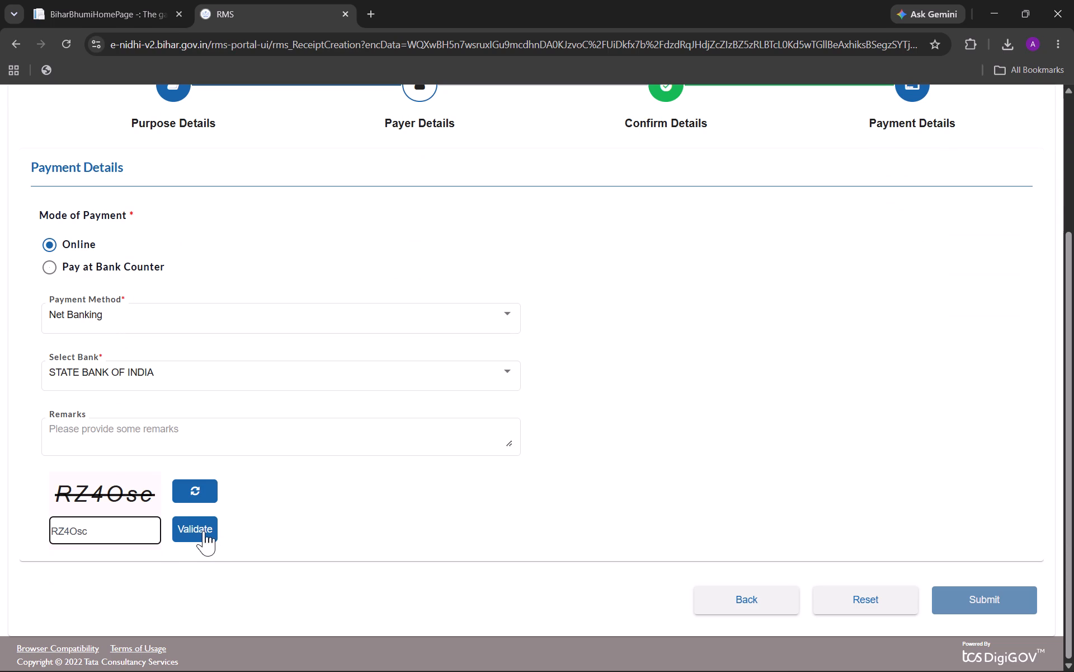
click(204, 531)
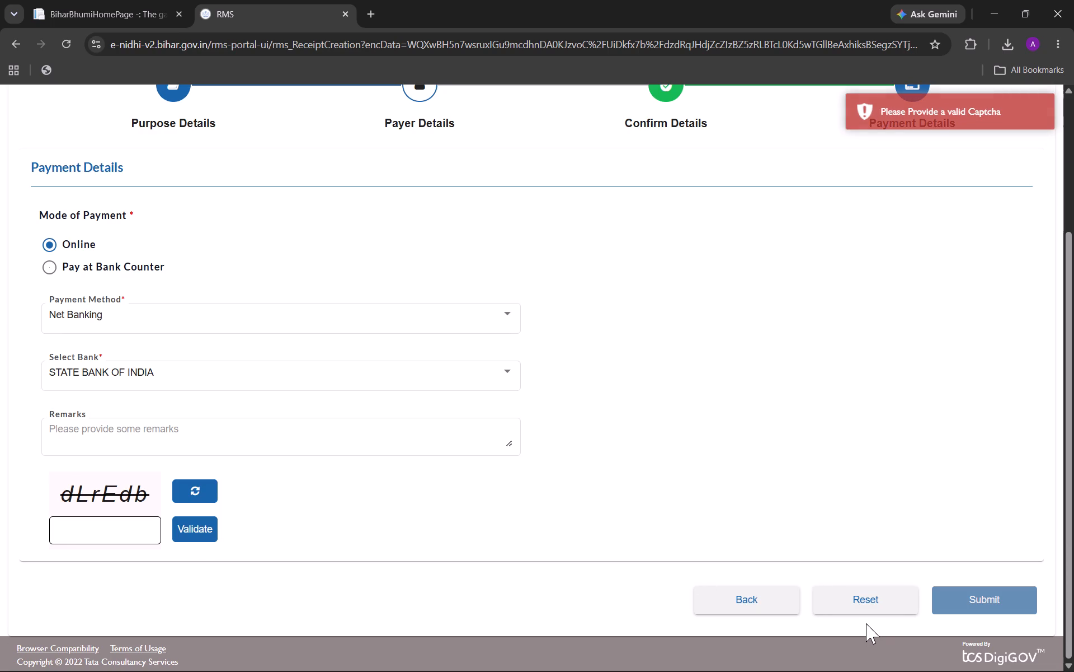
Validate the new captcha, and submit the payment details to proceed to the bank portal.
click(81, 524)
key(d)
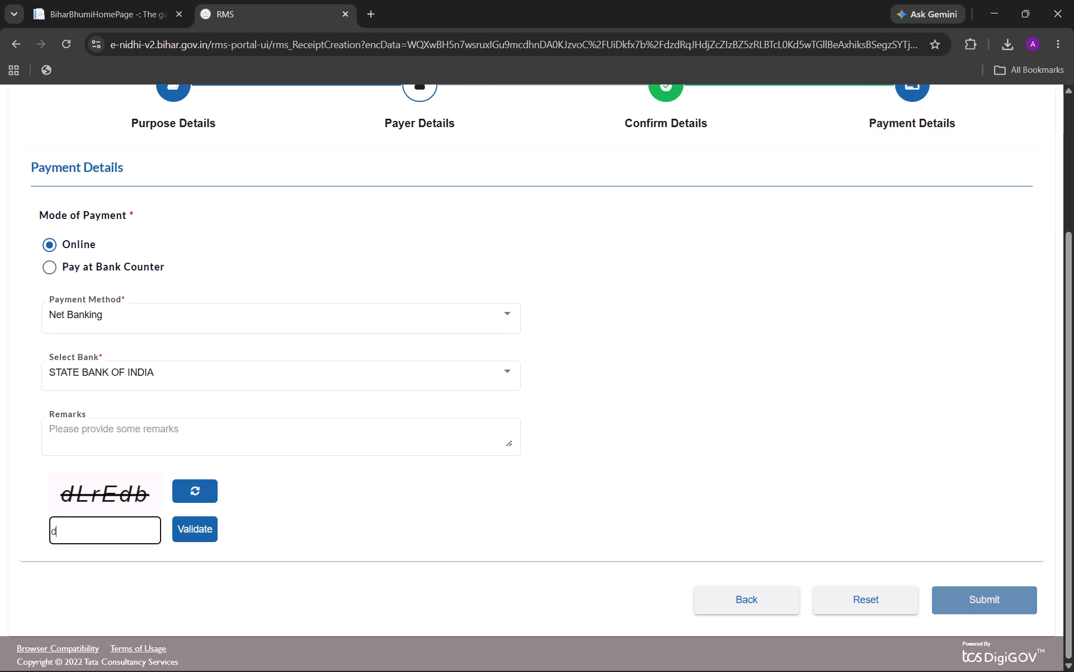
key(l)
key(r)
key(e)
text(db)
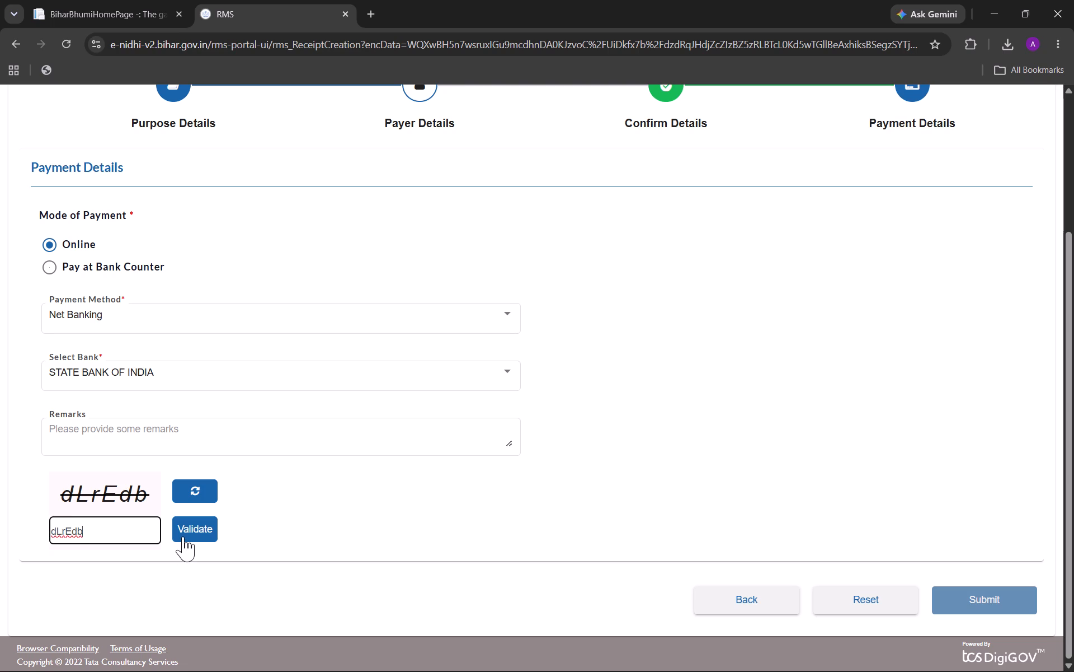
click(183, 536)
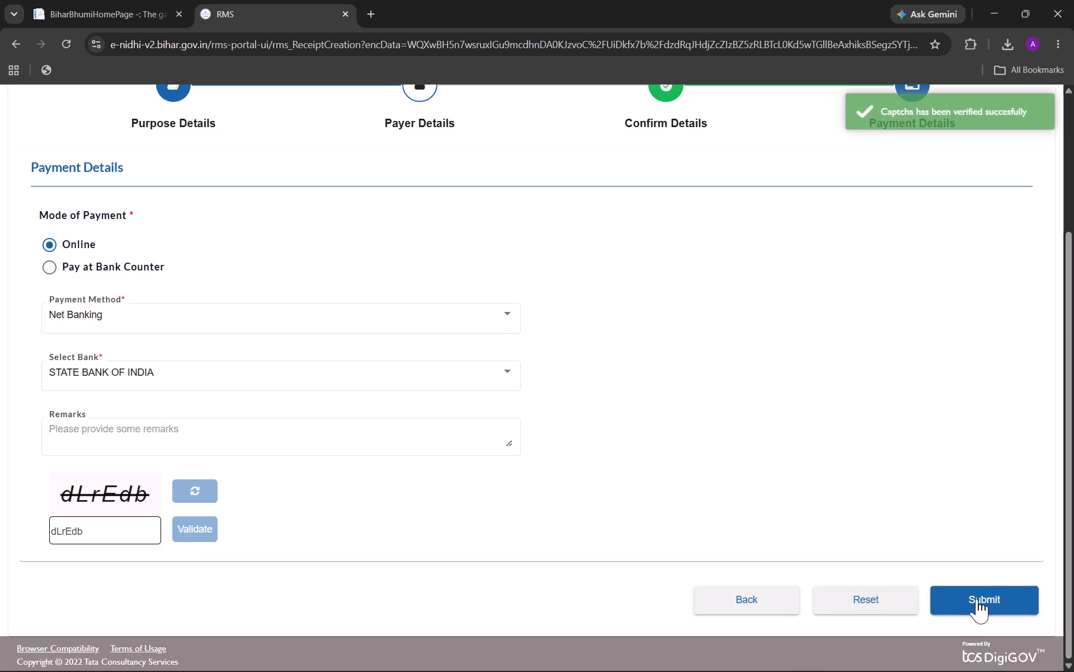
click(977, 599)
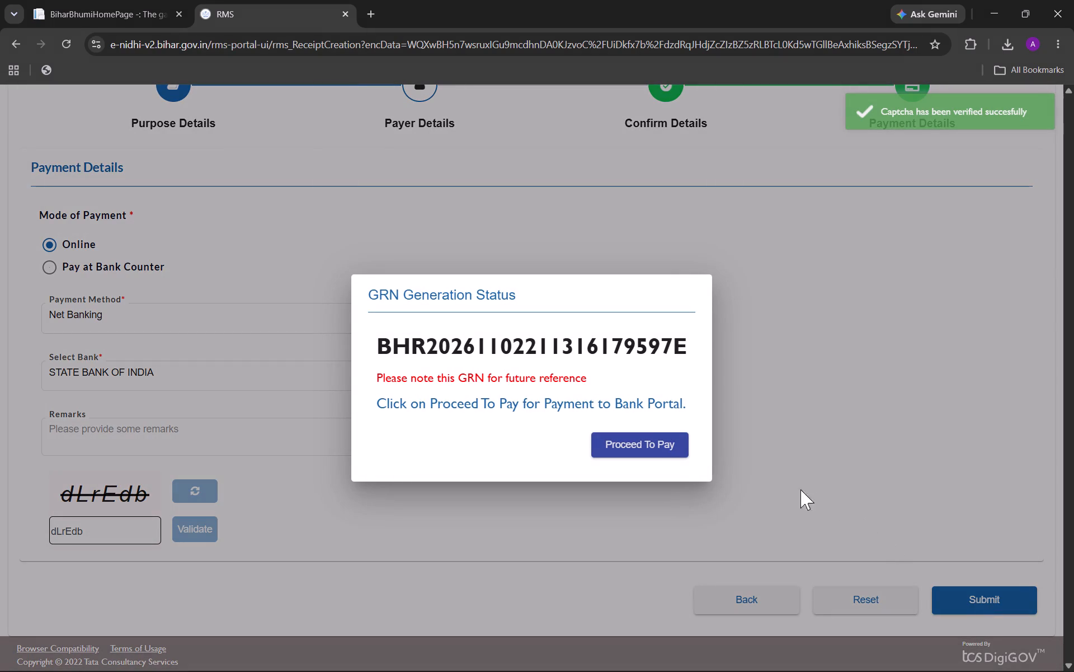
click(670, 445)
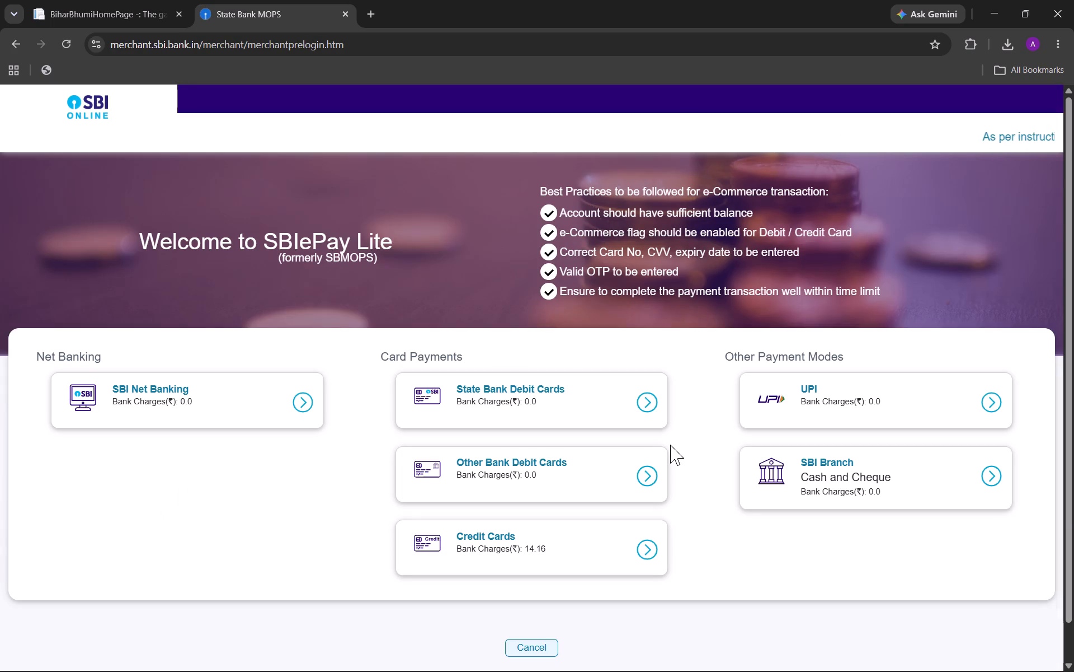
Choose UPI as the payment mode on SBIePay Lite and complete the QR payment, acknowledging its status.
click(988, 399)
scroll(656, 430, down, 5)
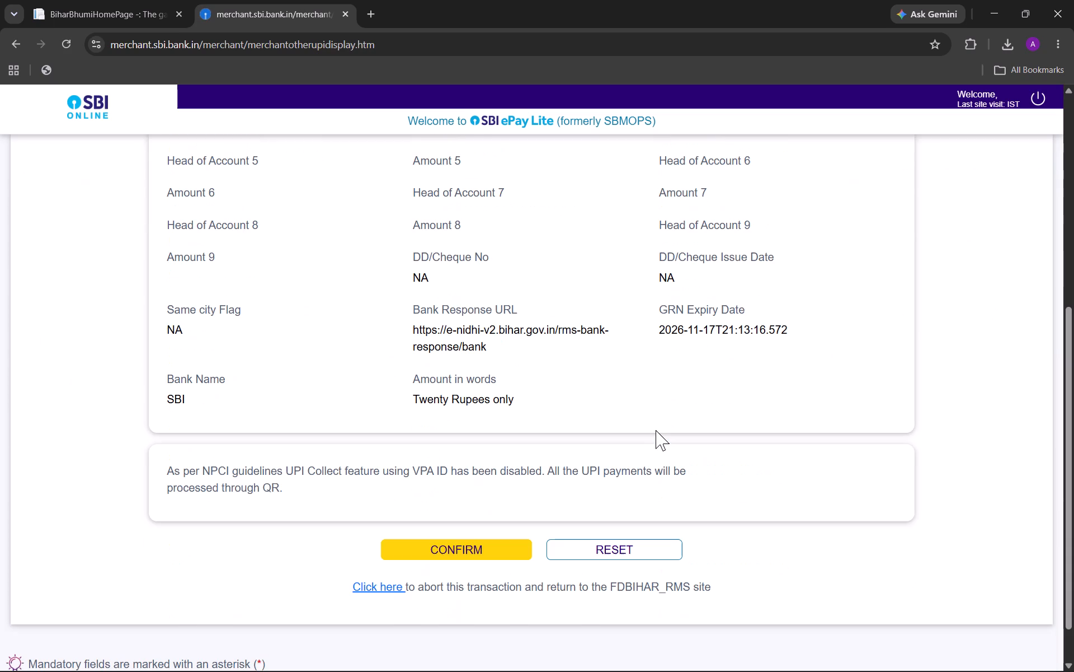
click(440, 494)
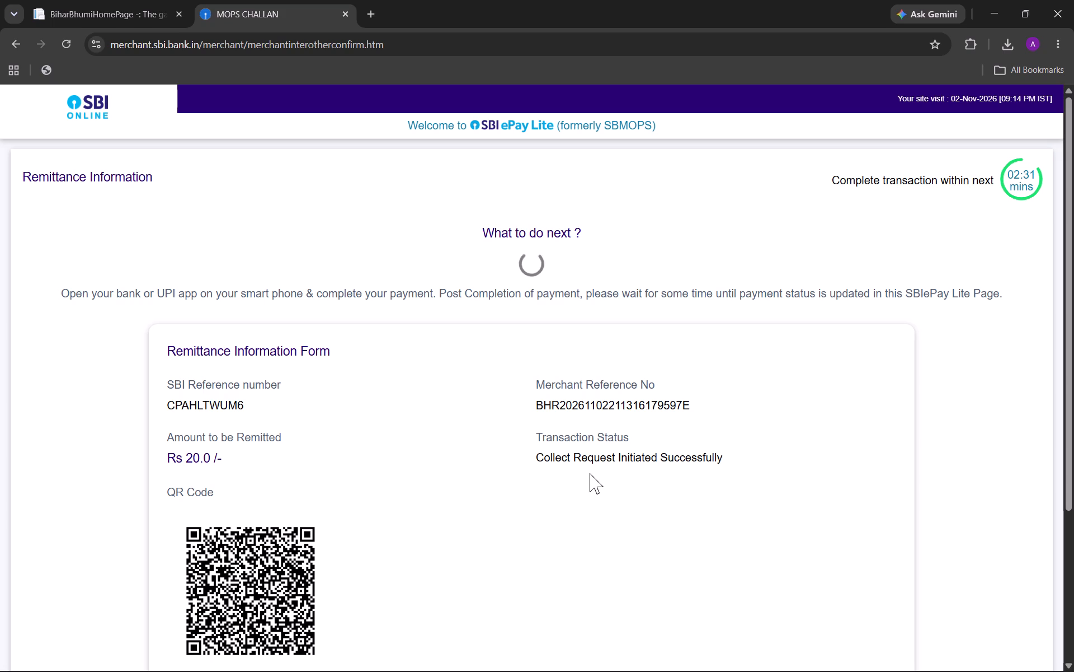
scroll(590, 473, down, 2)
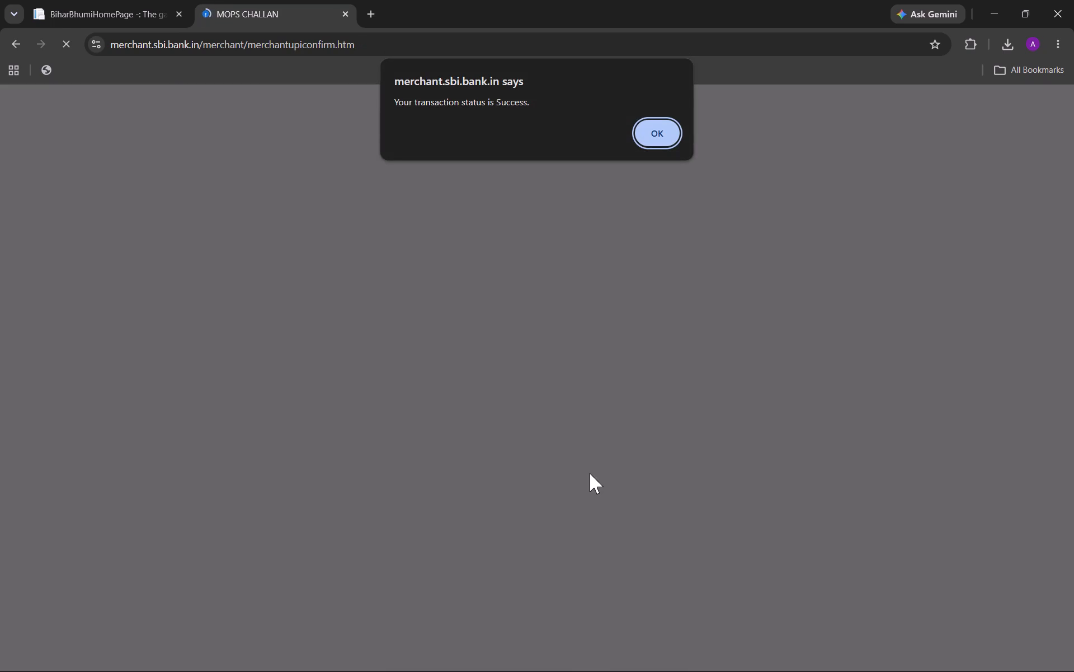
click(665, 132)
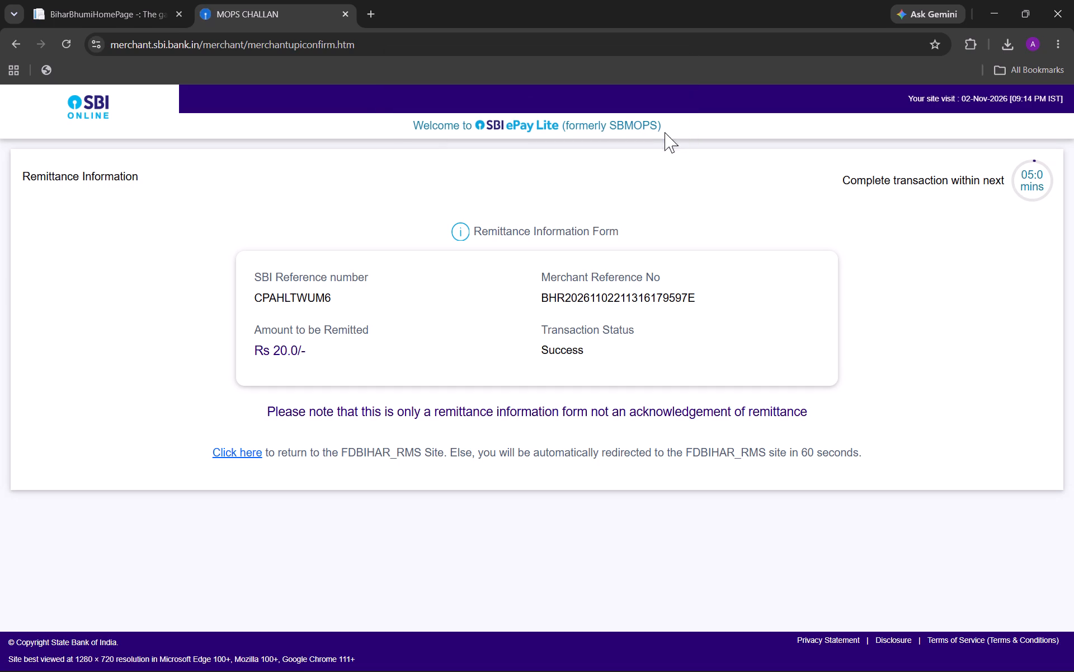
Return through the FDBIHAR_RMS site to the Department Portal and open the लगान रसीद for this payment.
click(238, 452)
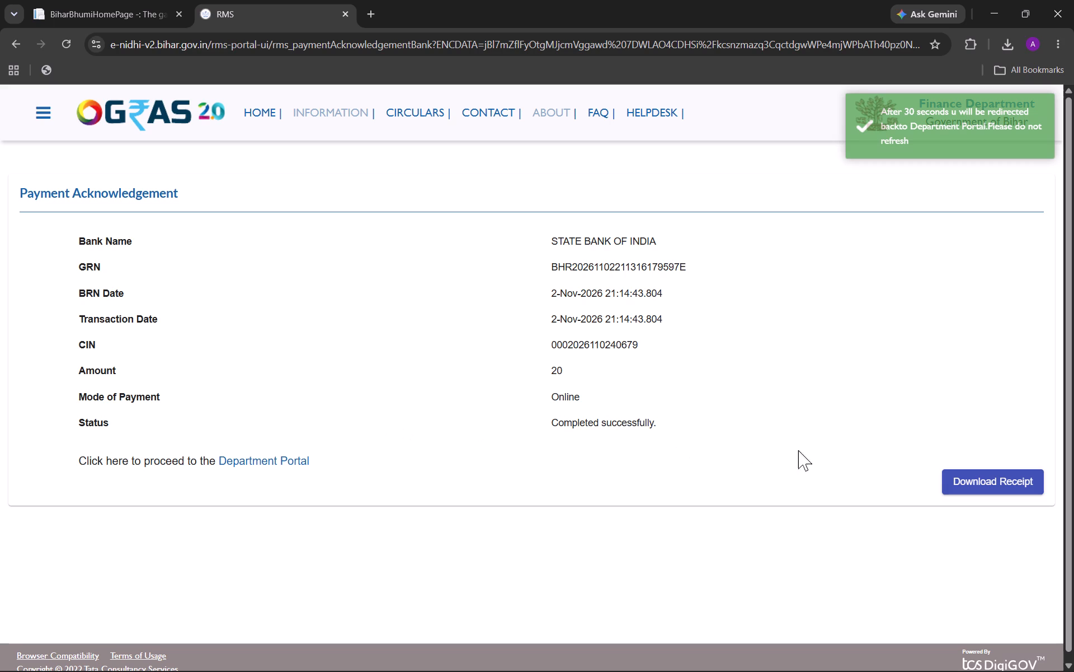
click(244, 463)
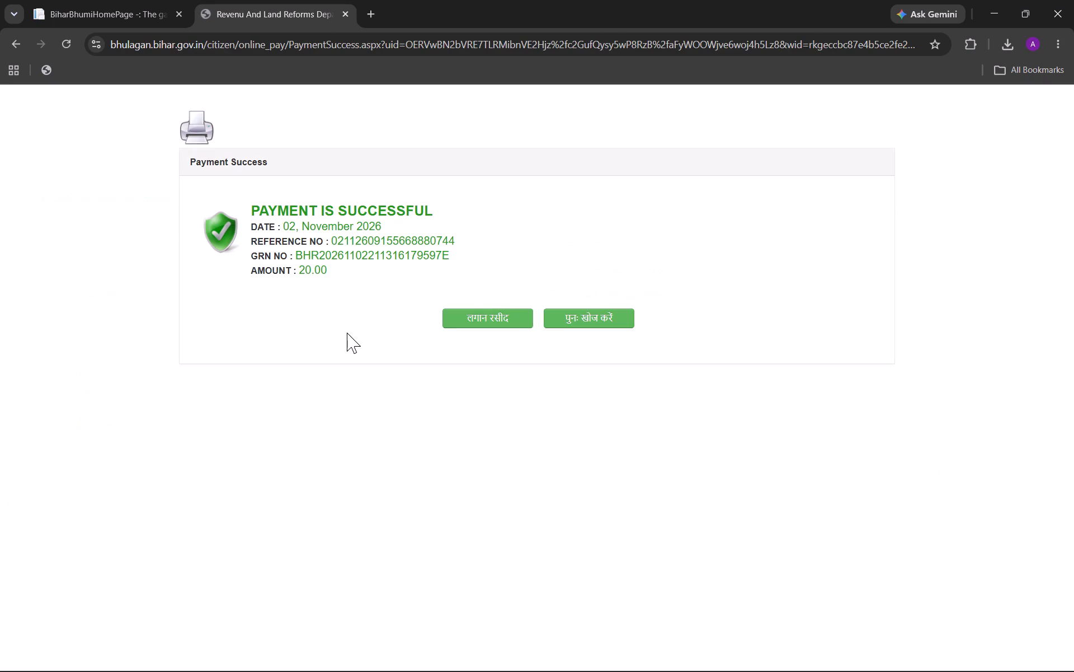
click(483, 317)
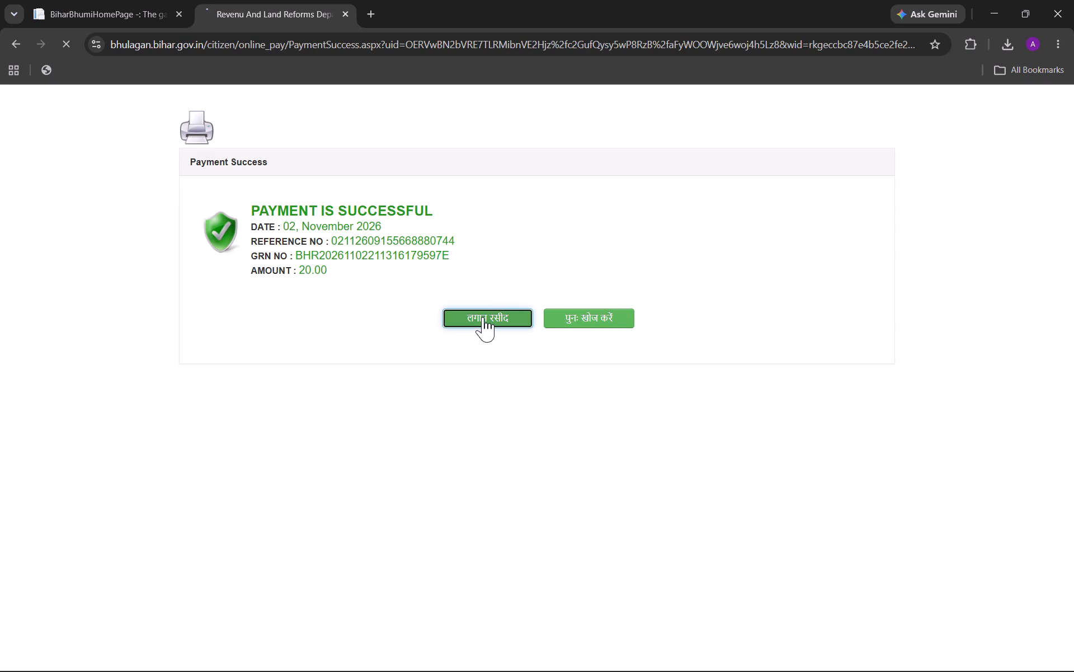
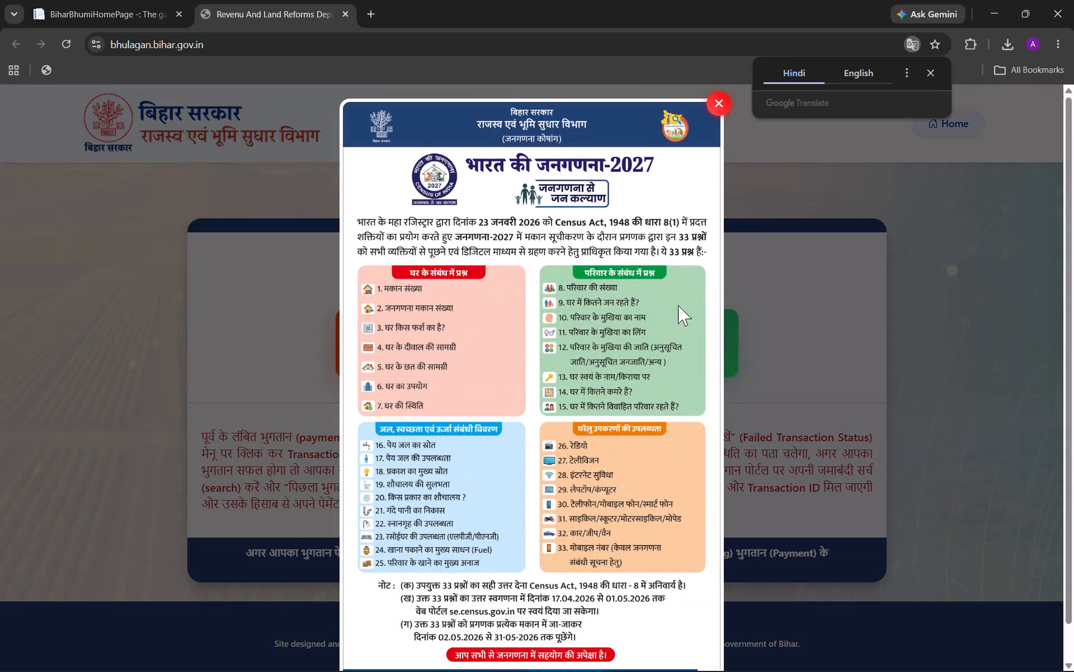
Dismiss the census notice and open the Pay Online Lagaan search form, acknowledging its payment notice.
click(719, 99)
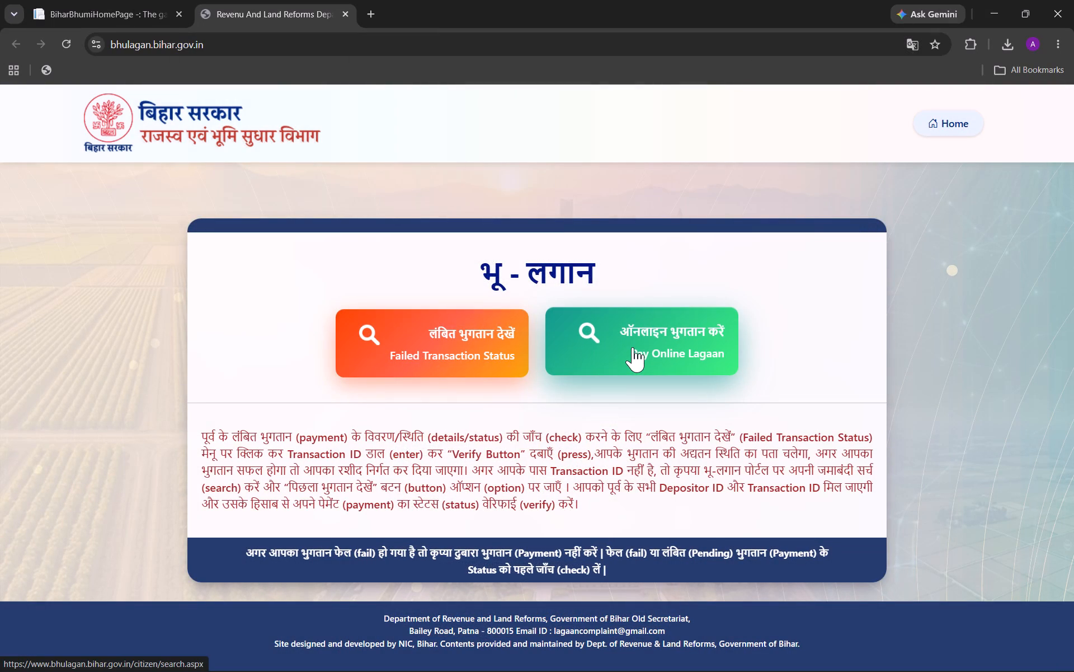
click(603, 347)
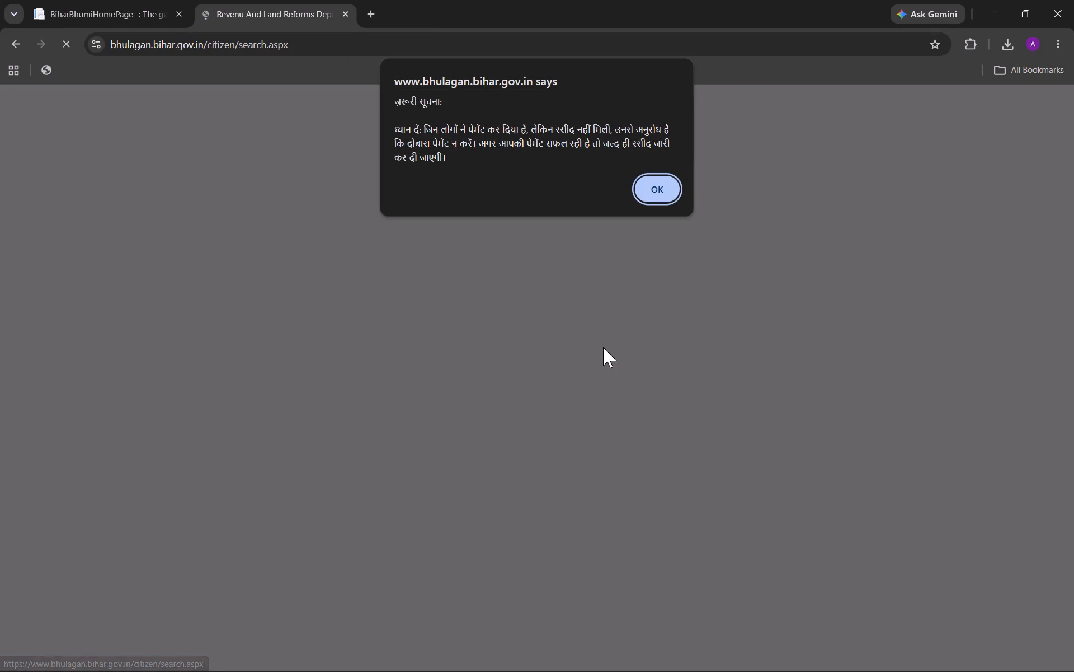
click(652, 198)
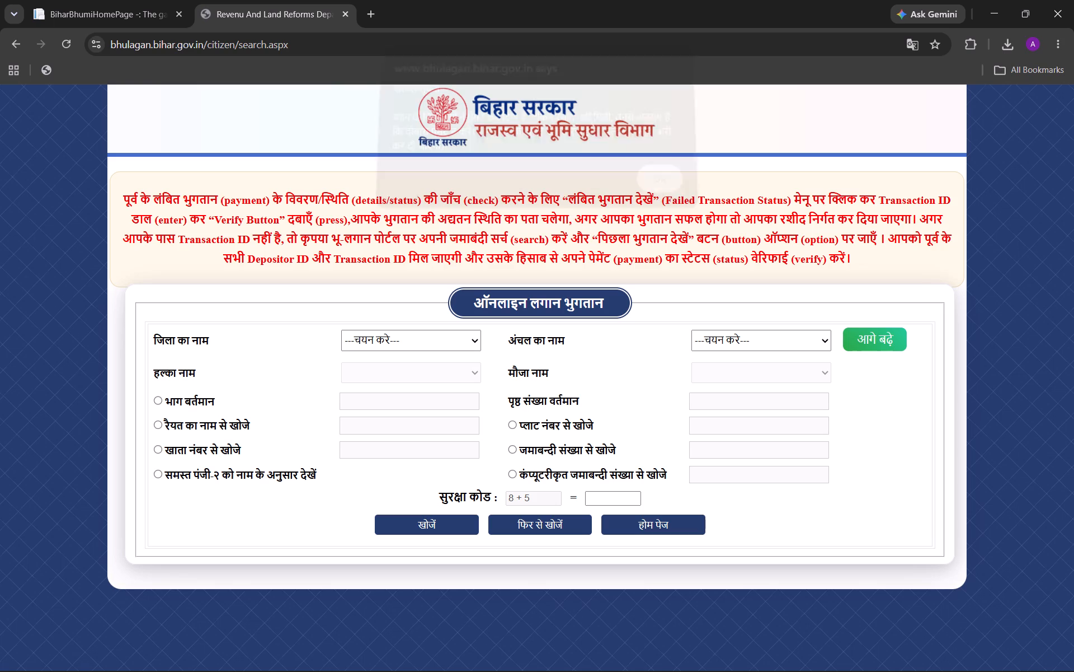
Set the district to Vaishali and the circle (अंचल) to Lalganj, and proceed with the selection.
click(365, 336)
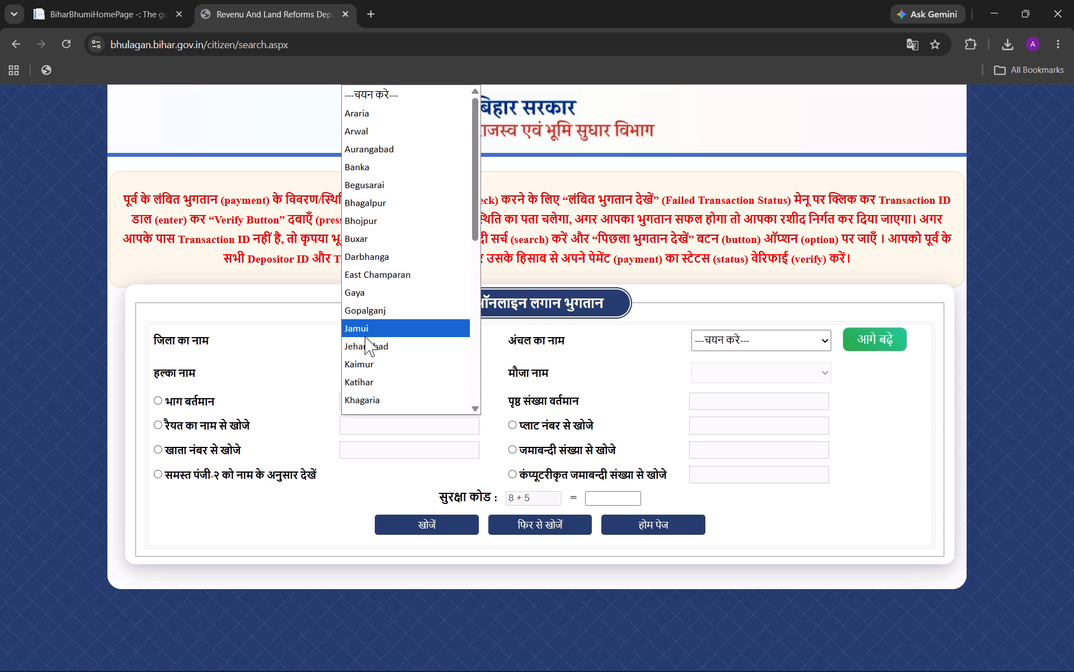
scroll(382, 316, down, 7)
click(370, 389)
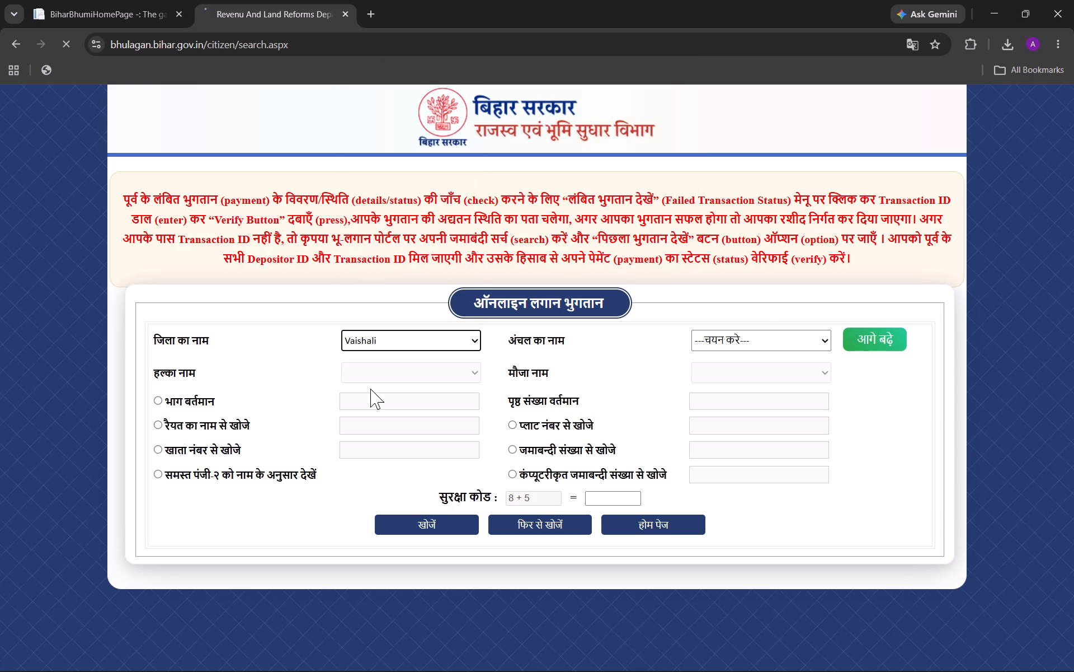
click(765, 342)
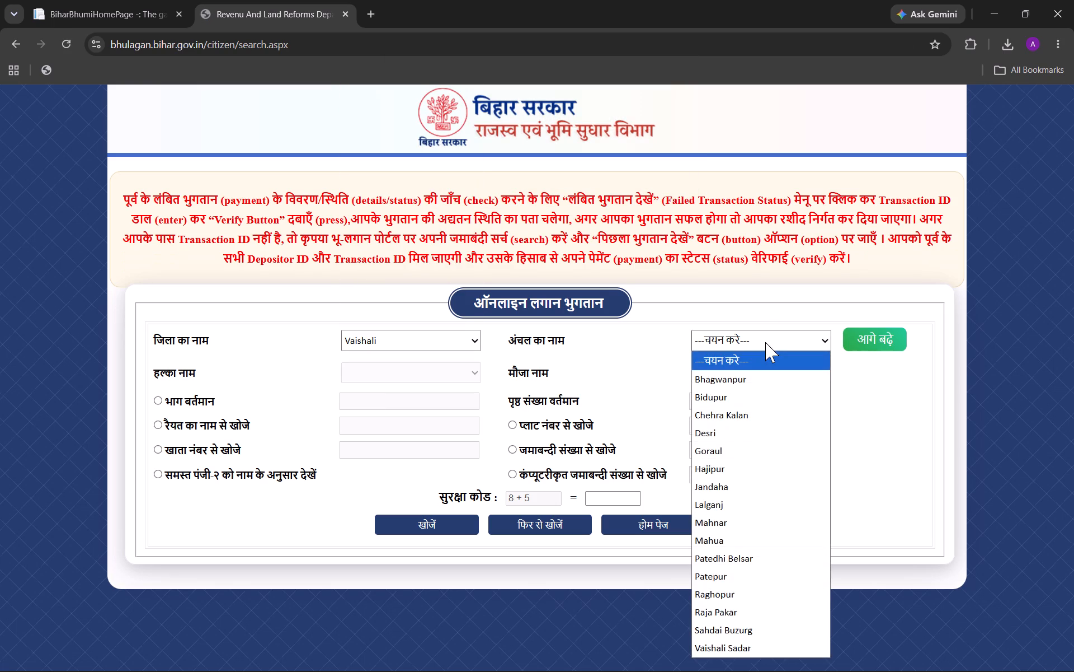
click(726, 509)
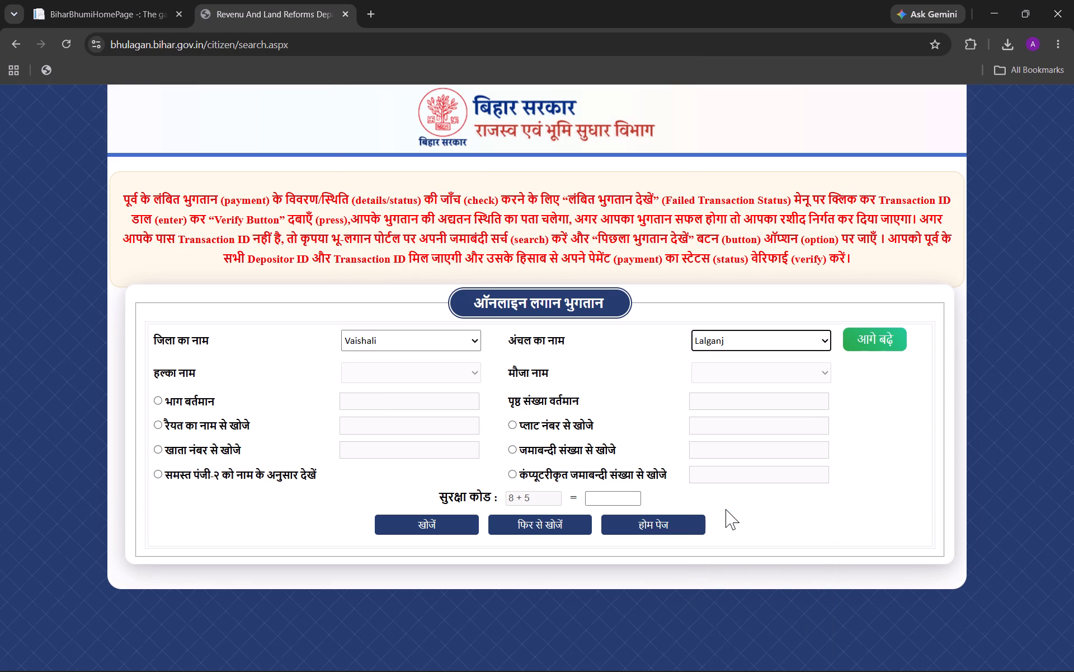
click(879, 335)
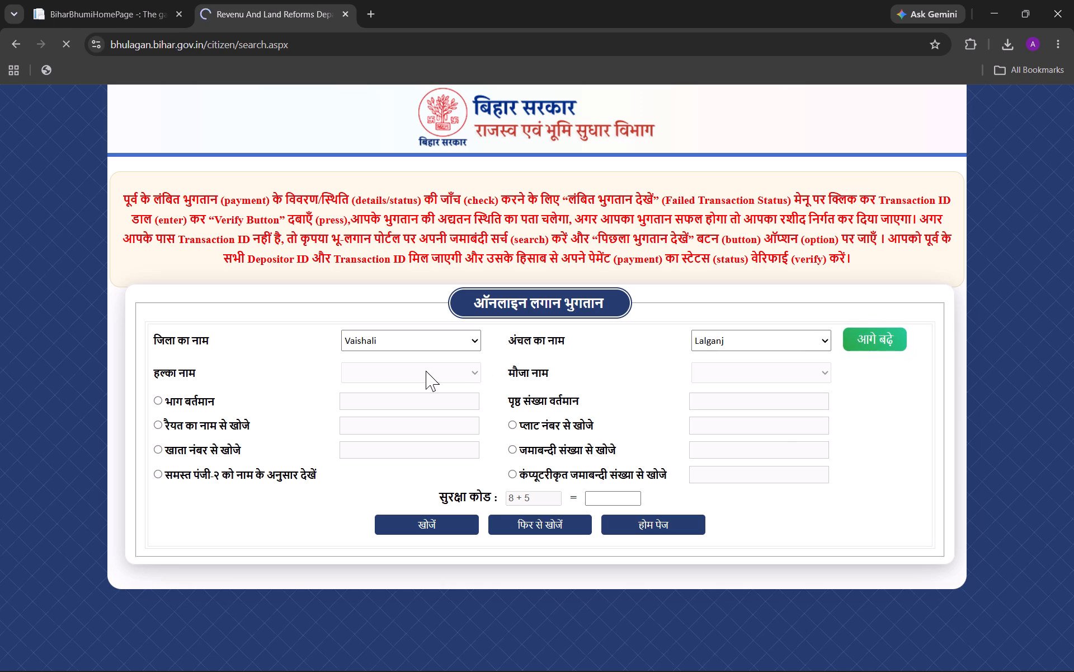
Set the halka to पुरनटॉड and the mauja to रामपुर बखरा - 227.
click(426, 370)
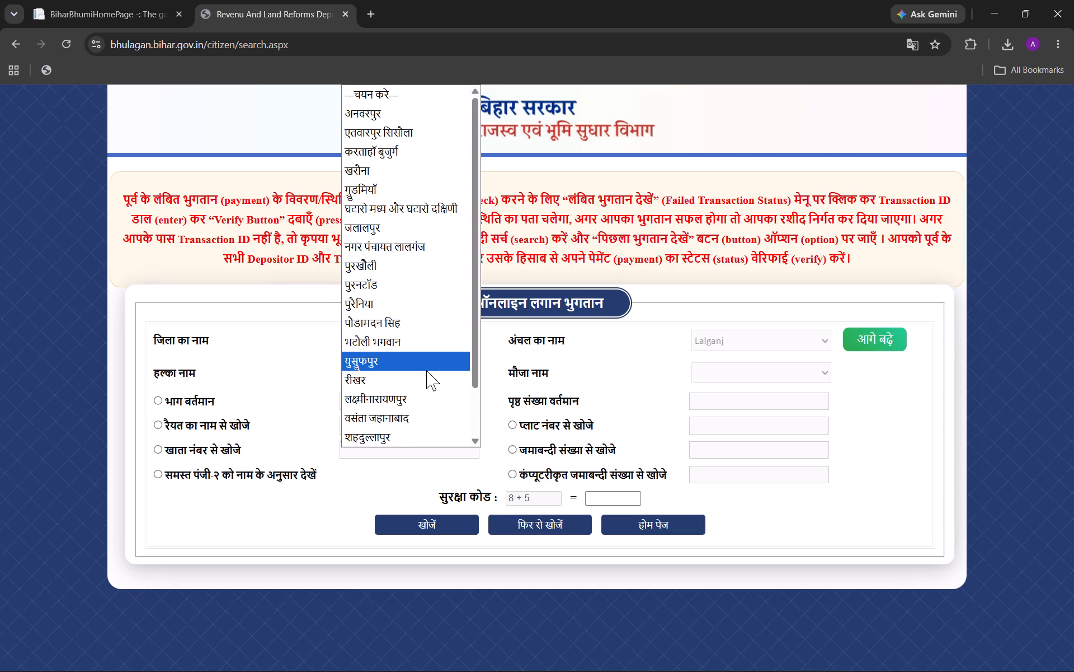
click(413, 277)
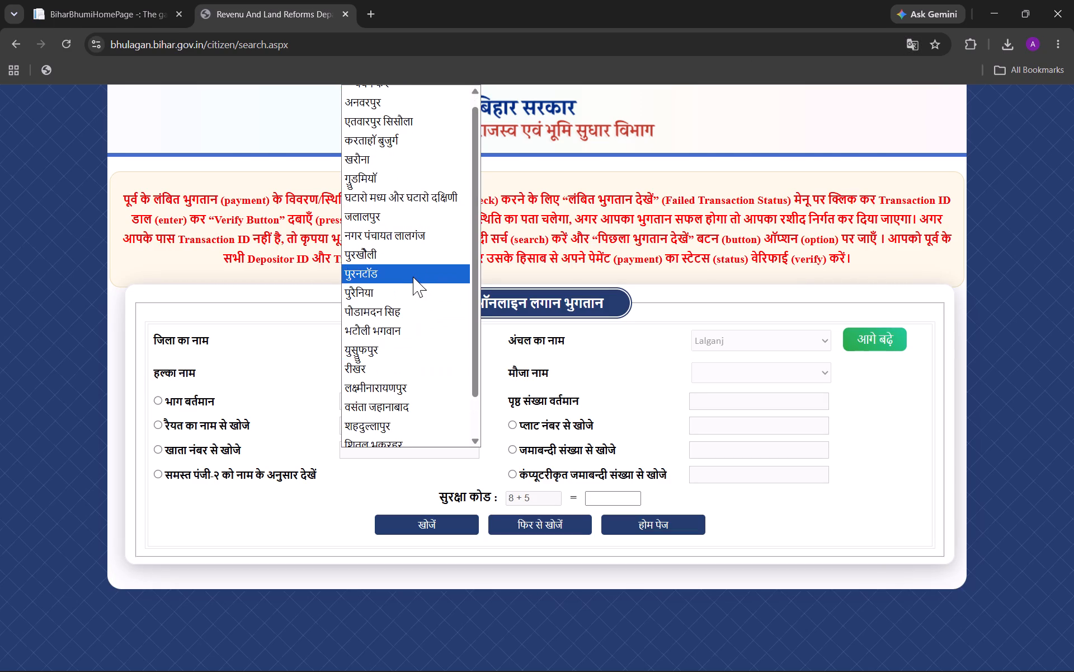
click(724, 368)
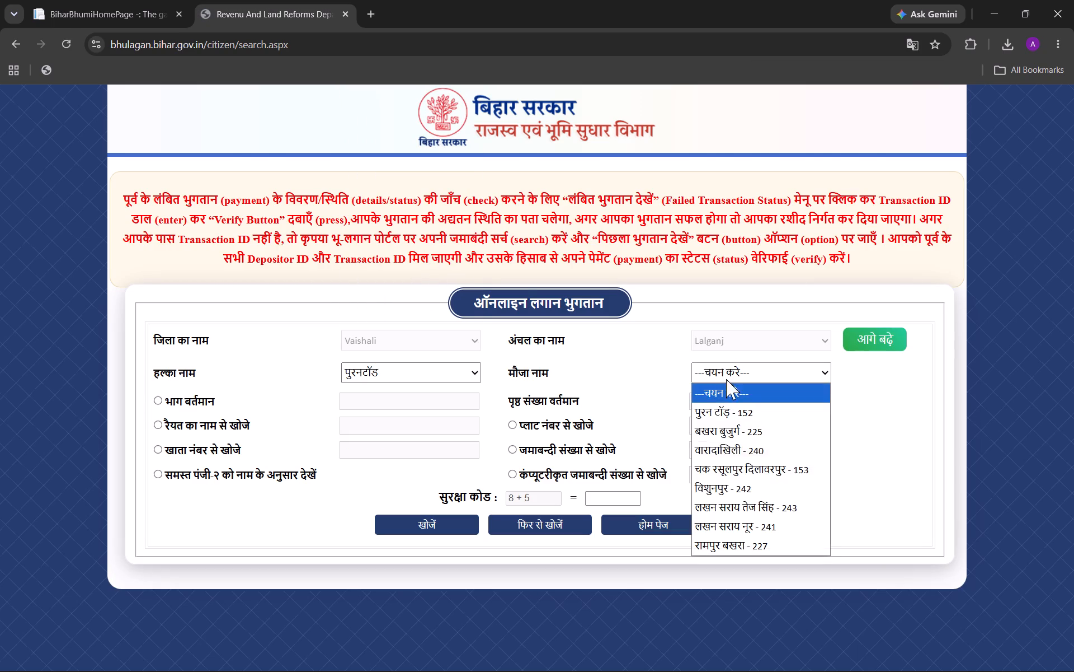
scroll(742, 459, down, 1)
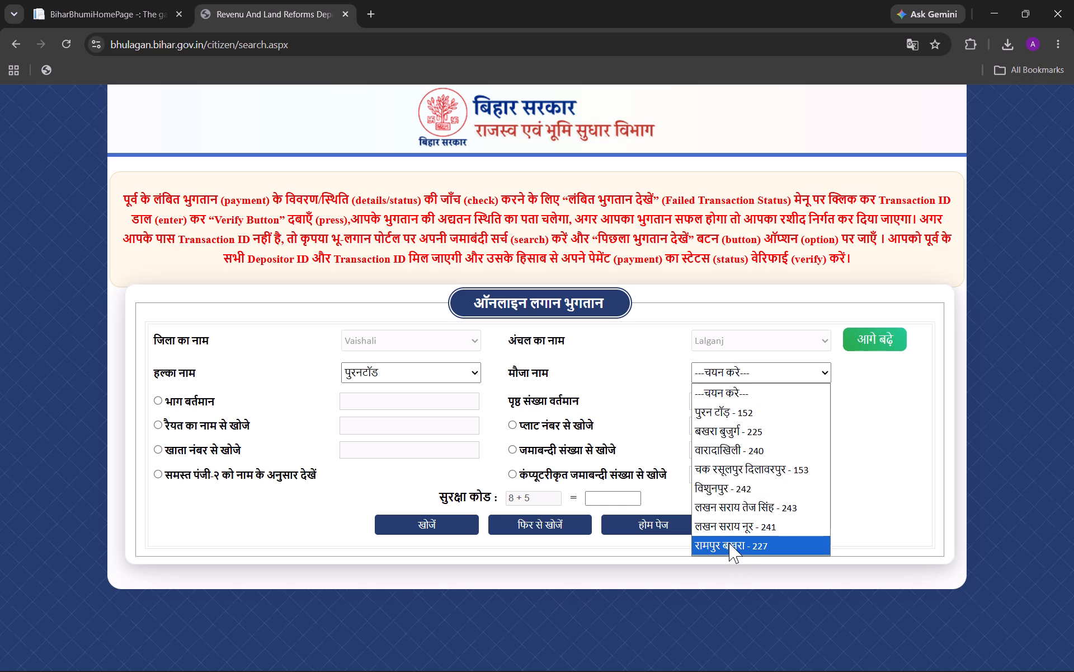
click(729, 543)
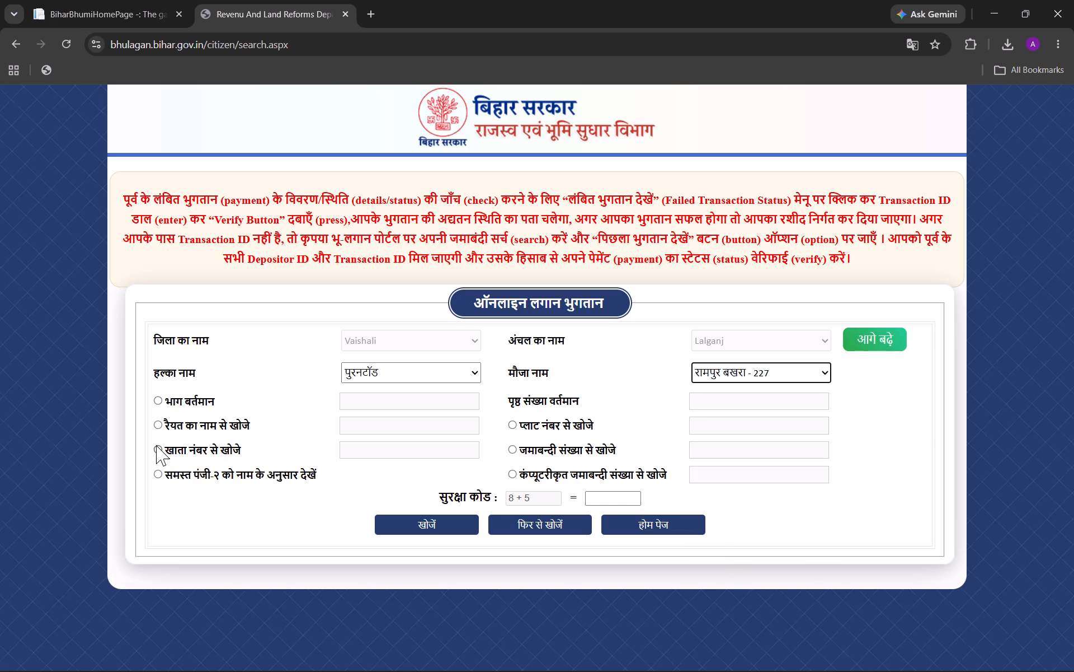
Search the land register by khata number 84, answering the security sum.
click(156, 445)
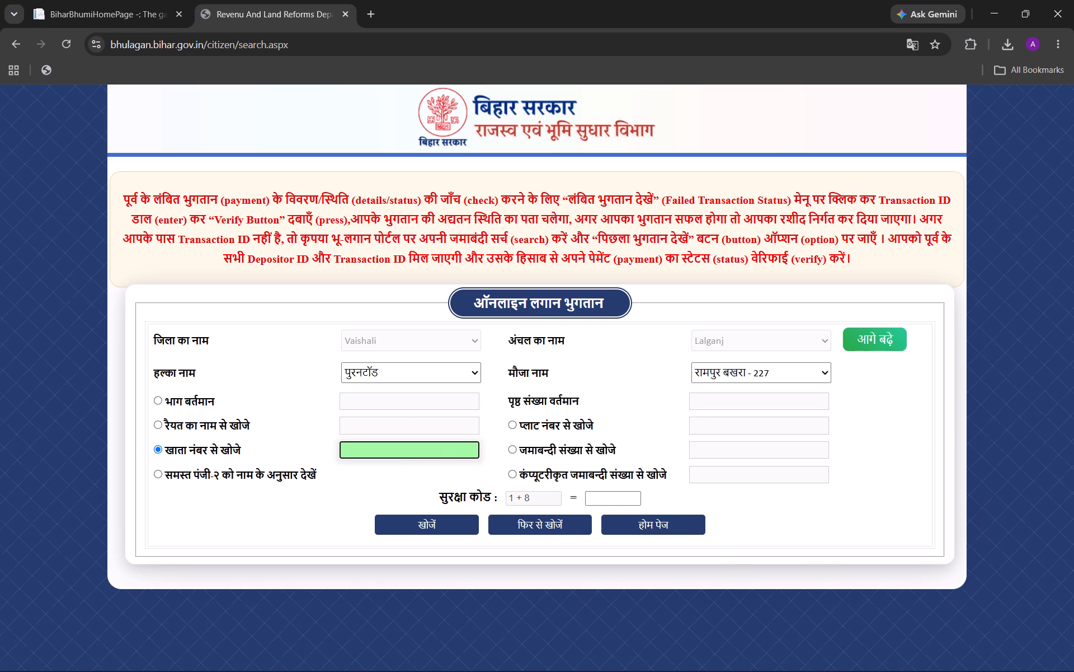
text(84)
click(625, 496)
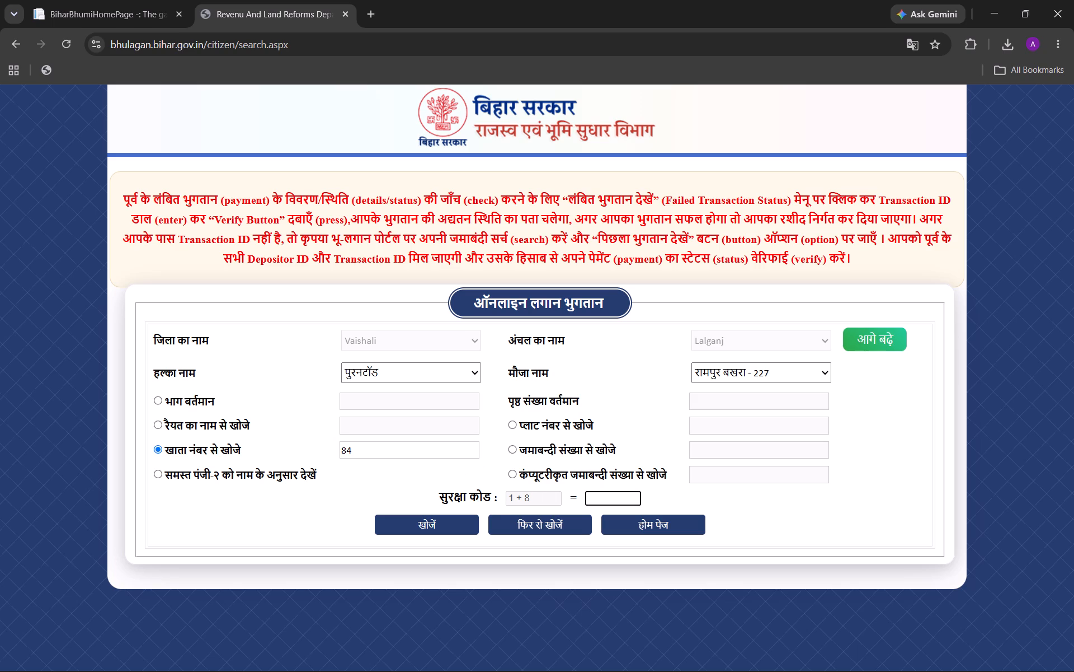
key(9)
click(447, 522)
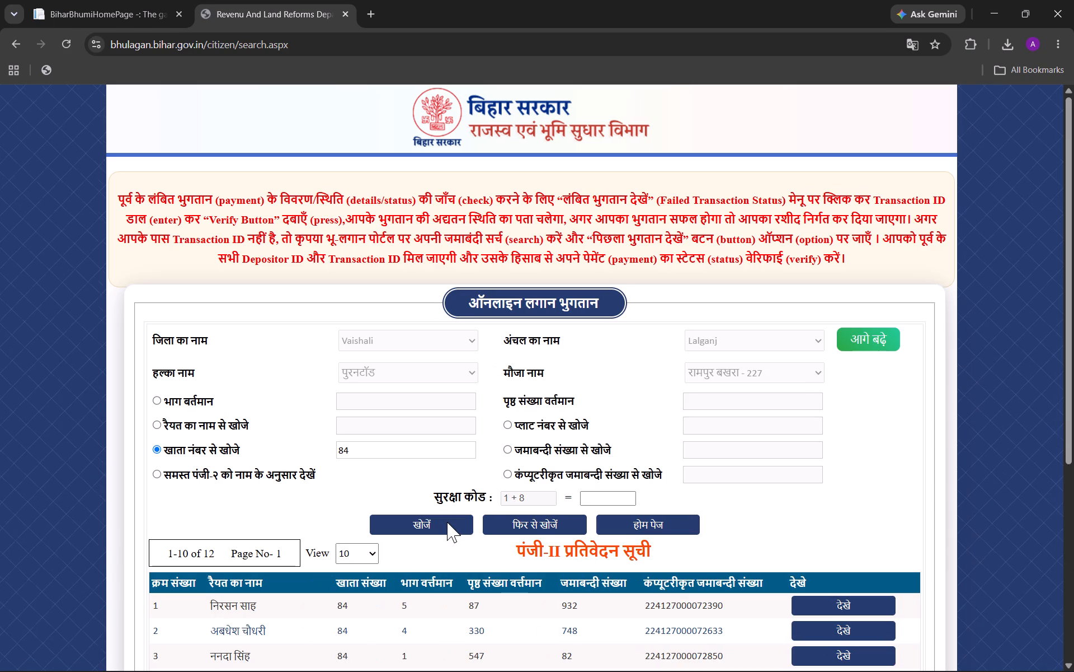
Look through both pages of the पंजी-II list and open the entry with भाग वर्तमान 4 and पृष्ठ संख्या 330.
scroll(447, 522, down, 7)
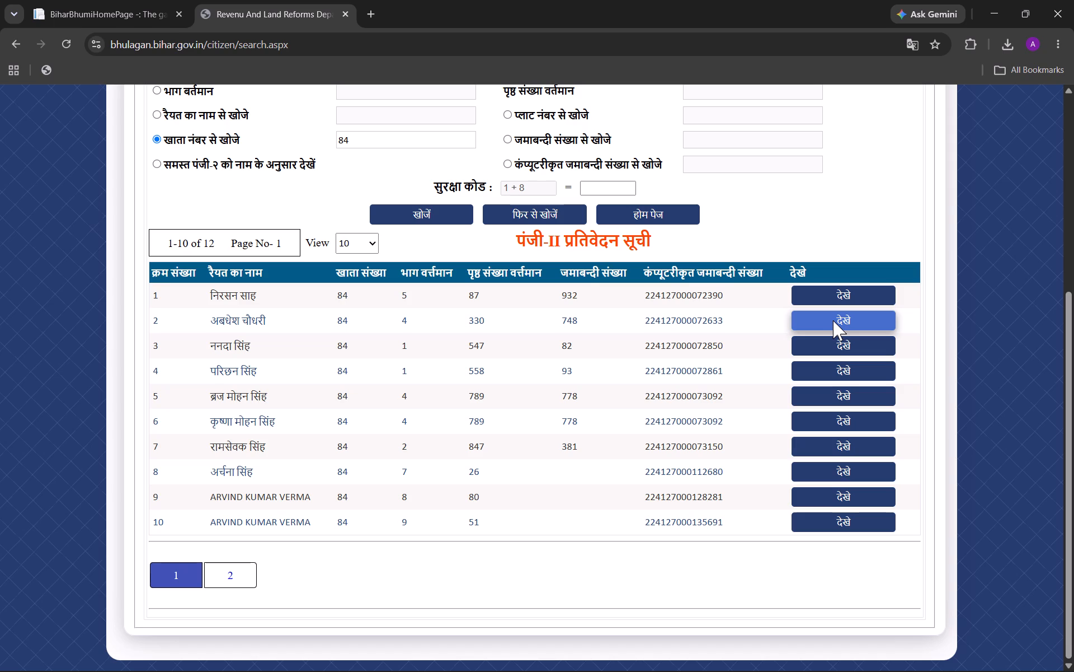
click(246, 572)
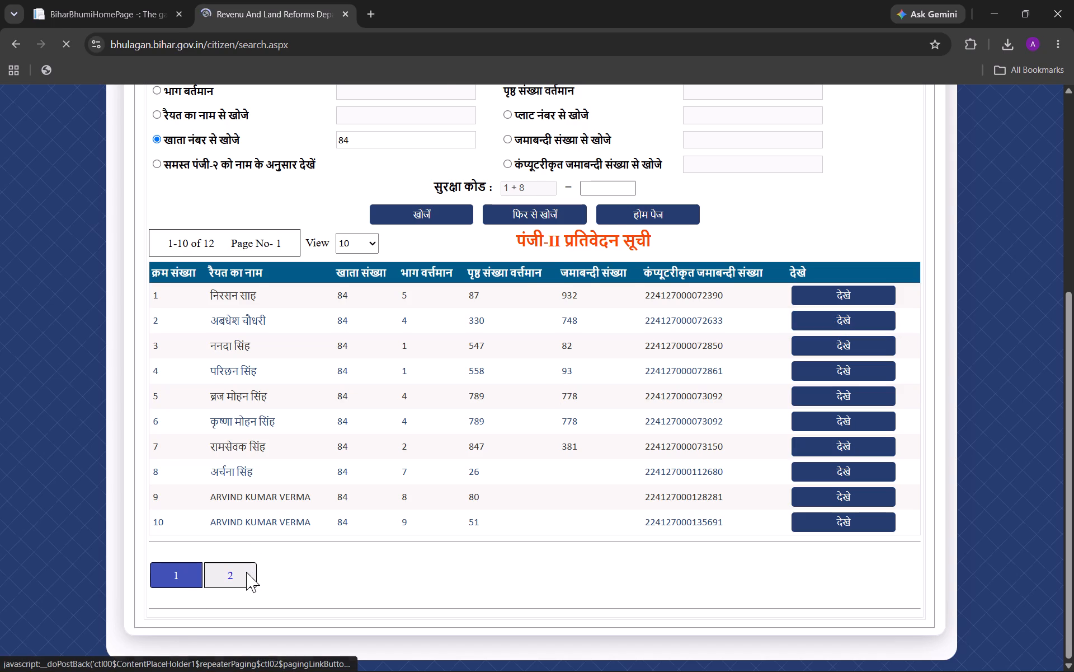
scroll(246, 572, down, 2)
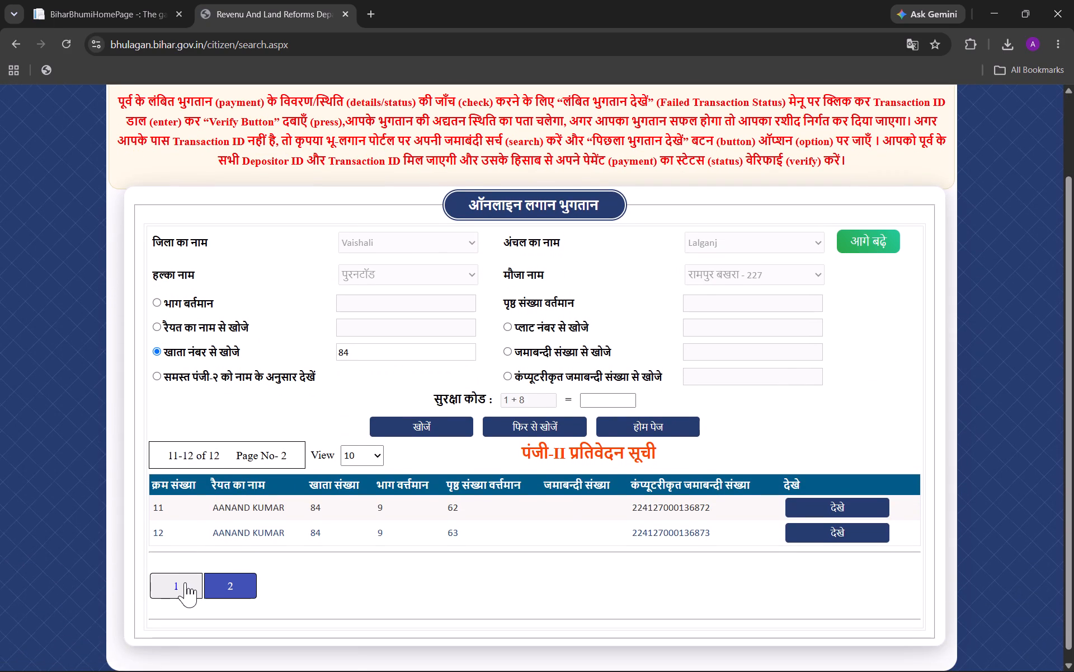
click(182, 583)
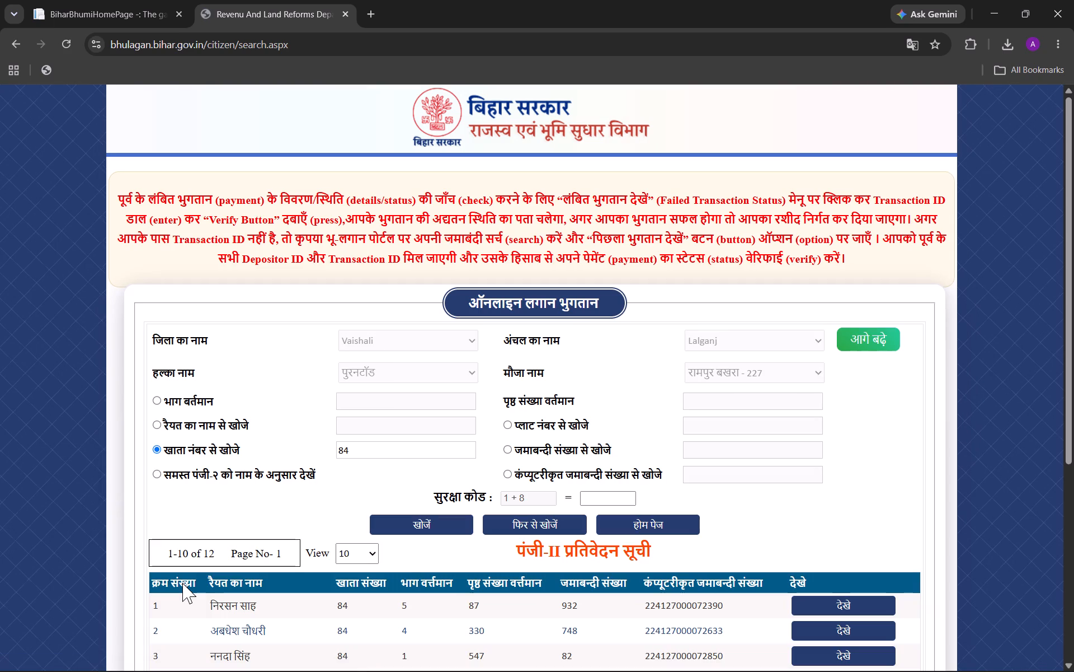
scroll(403, 560, down, 2)
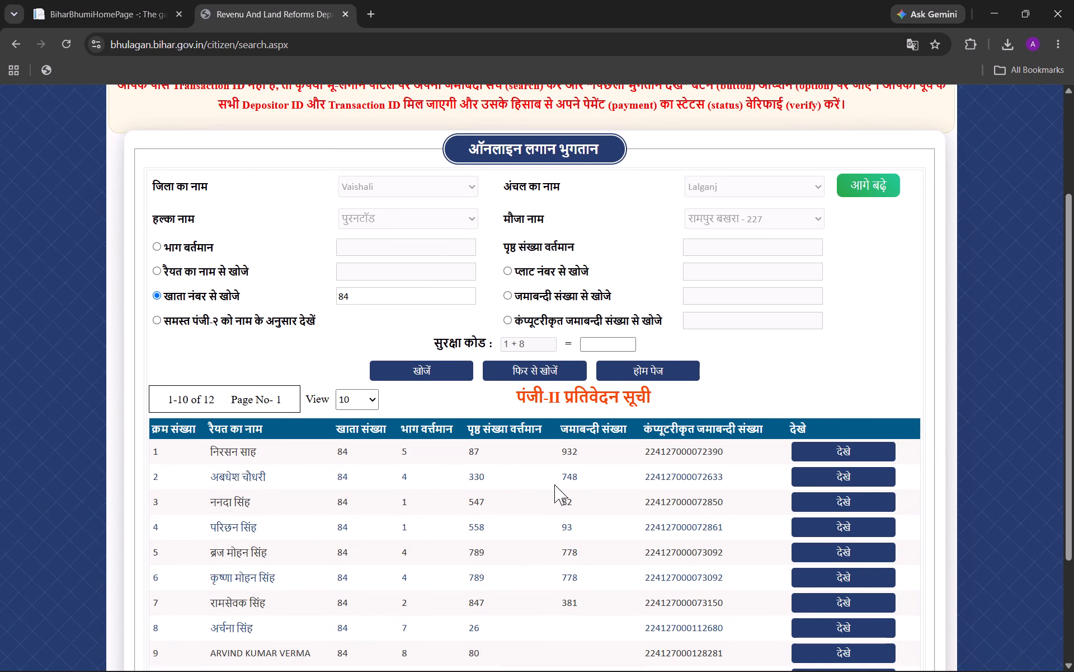
click(826, 469)
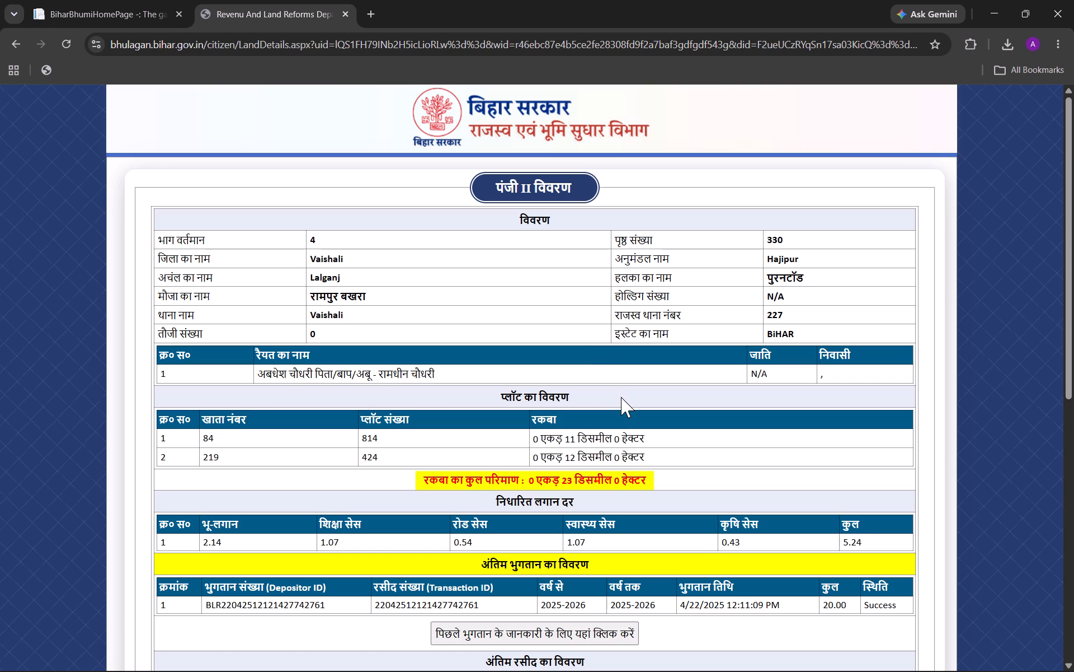
Examine the entry's plot, last-payment and outstanding-rent details, and return to the पंजी-II list.
scroll(579, 278, right, 2)
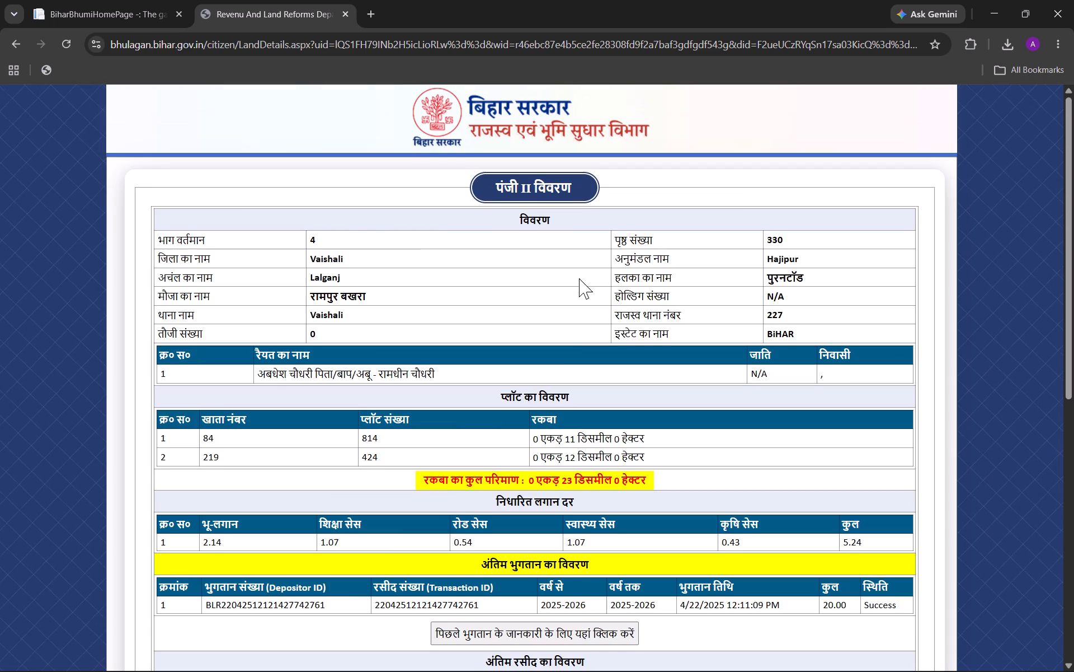
scroll(579, 278, right, 1)
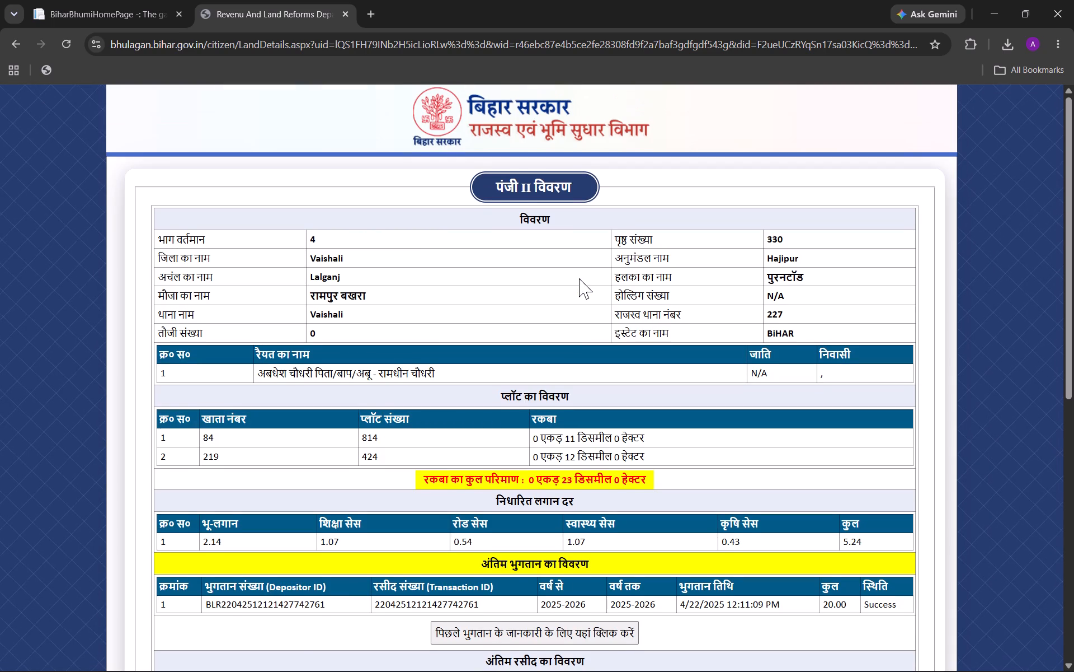
scroll(579, 278, right, 1)
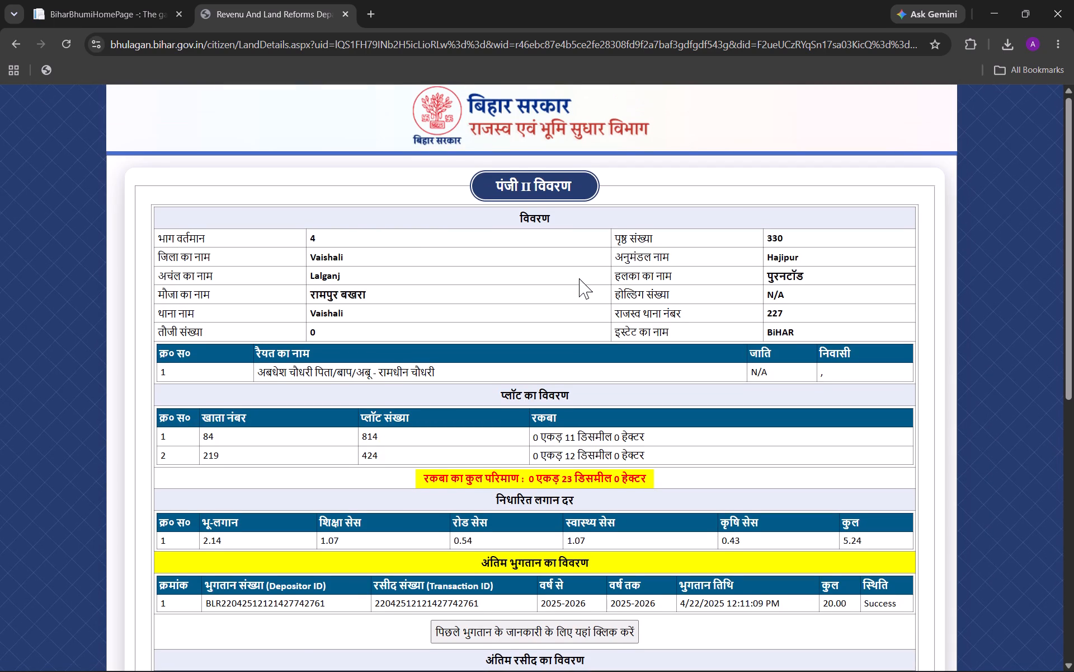
scroll(579, 278, right, 1)
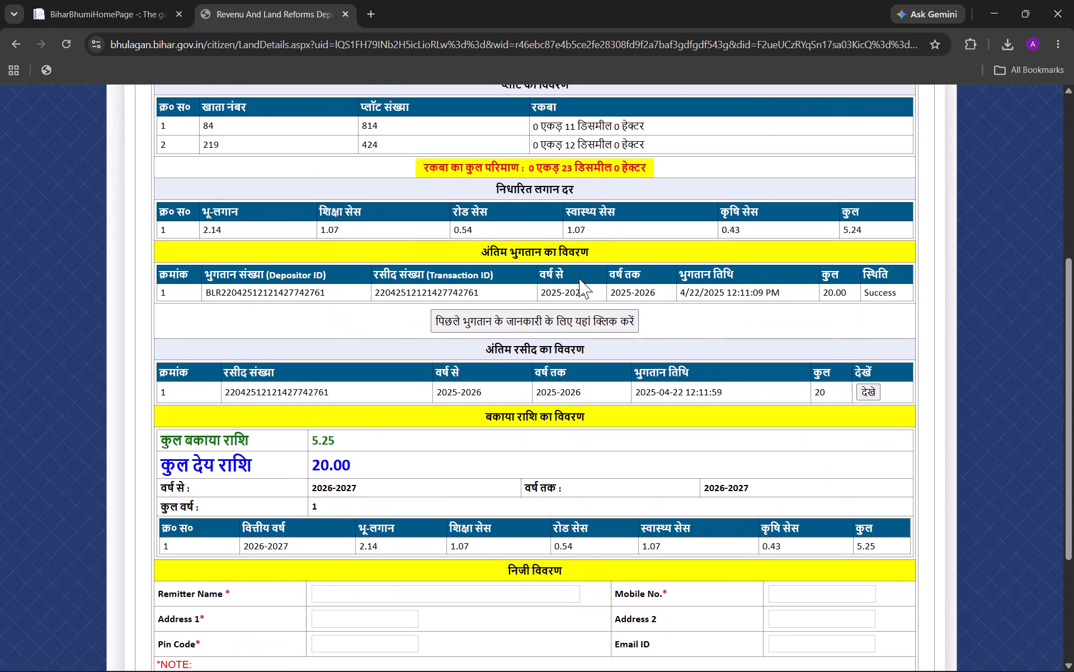
scroll(579, 278, right, 2)
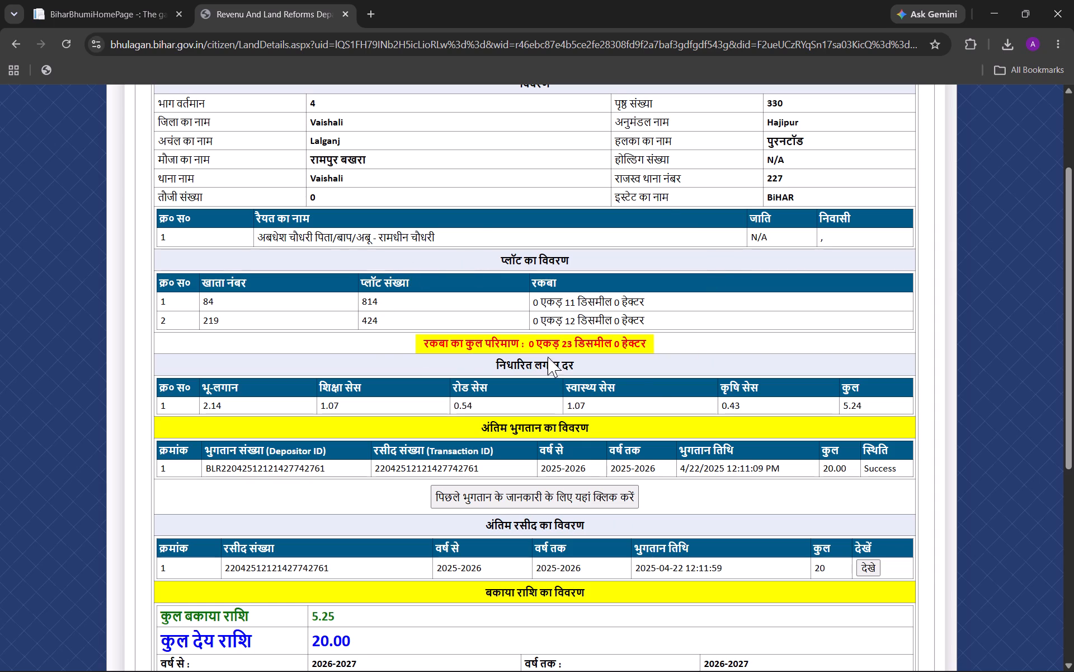
scroll(649, 388, right, 7)
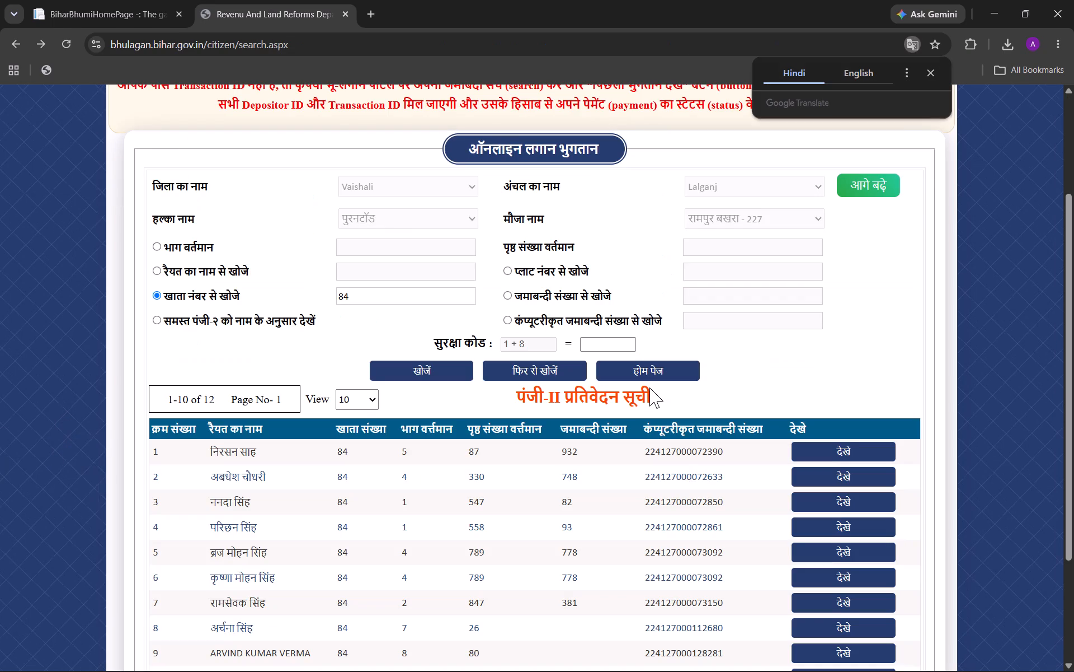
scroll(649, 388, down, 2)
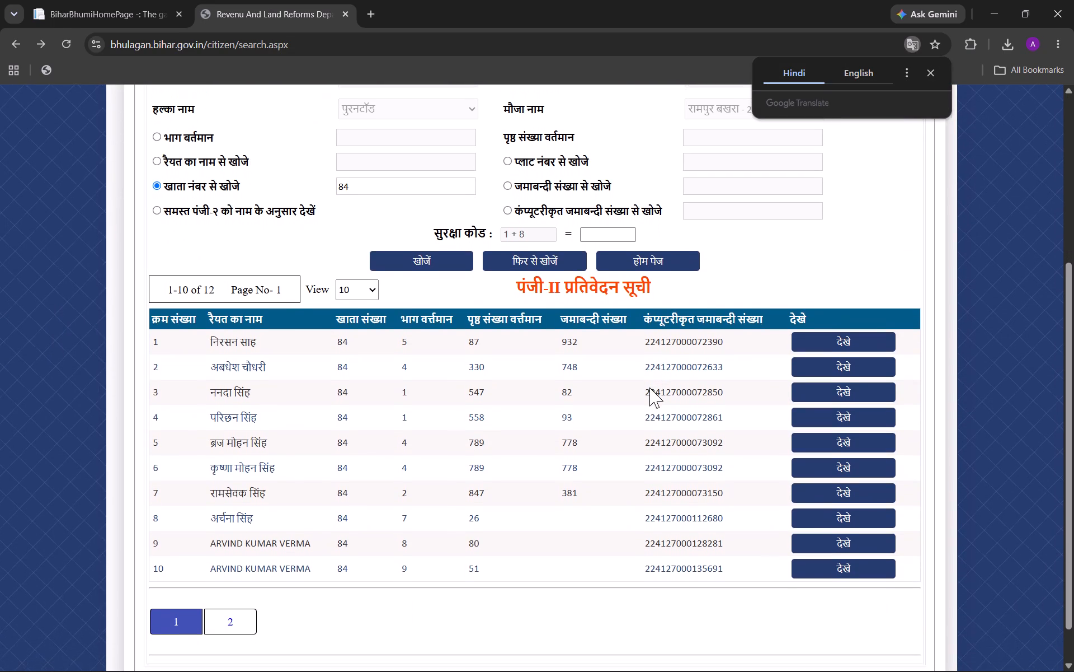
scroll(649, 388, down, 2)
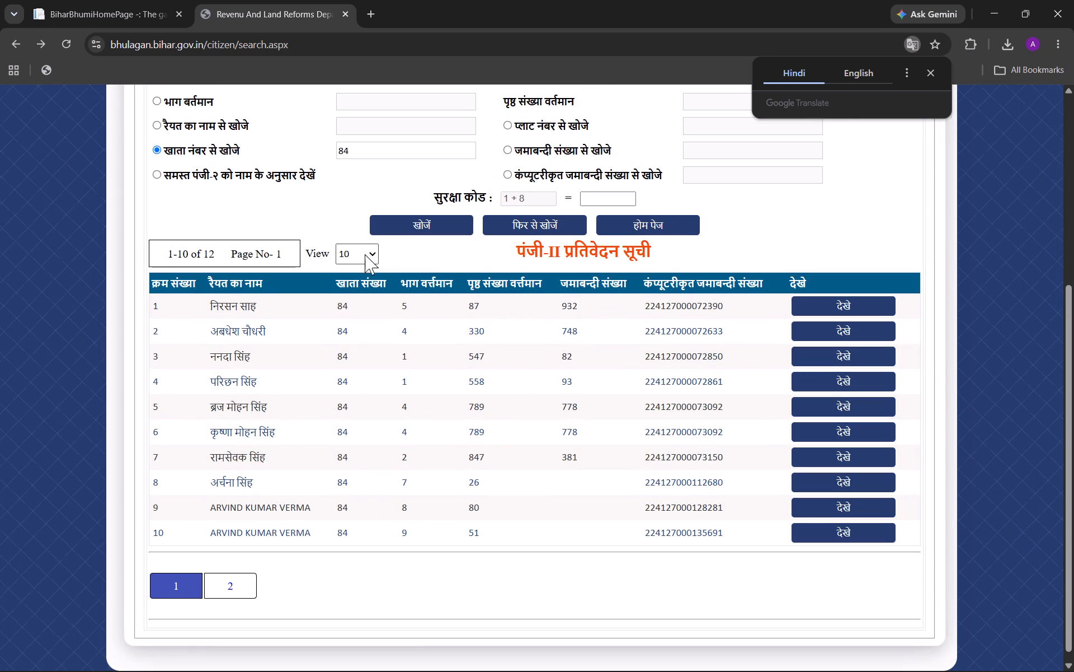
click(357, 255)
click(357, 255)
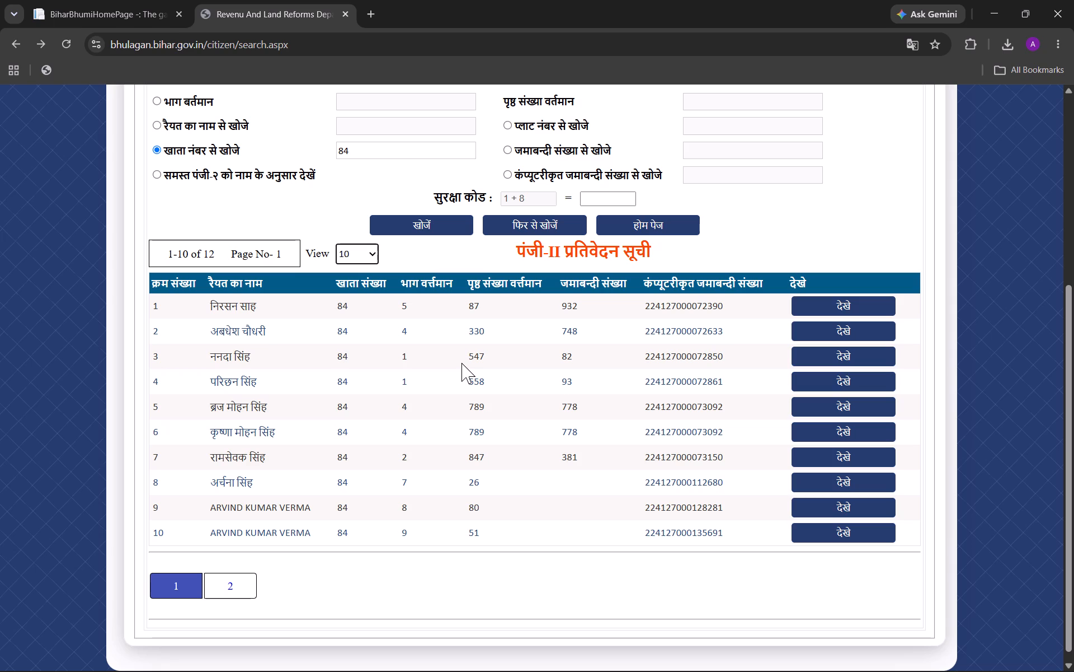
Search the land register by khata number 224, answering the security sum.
scroll(460, 363, up, 5)
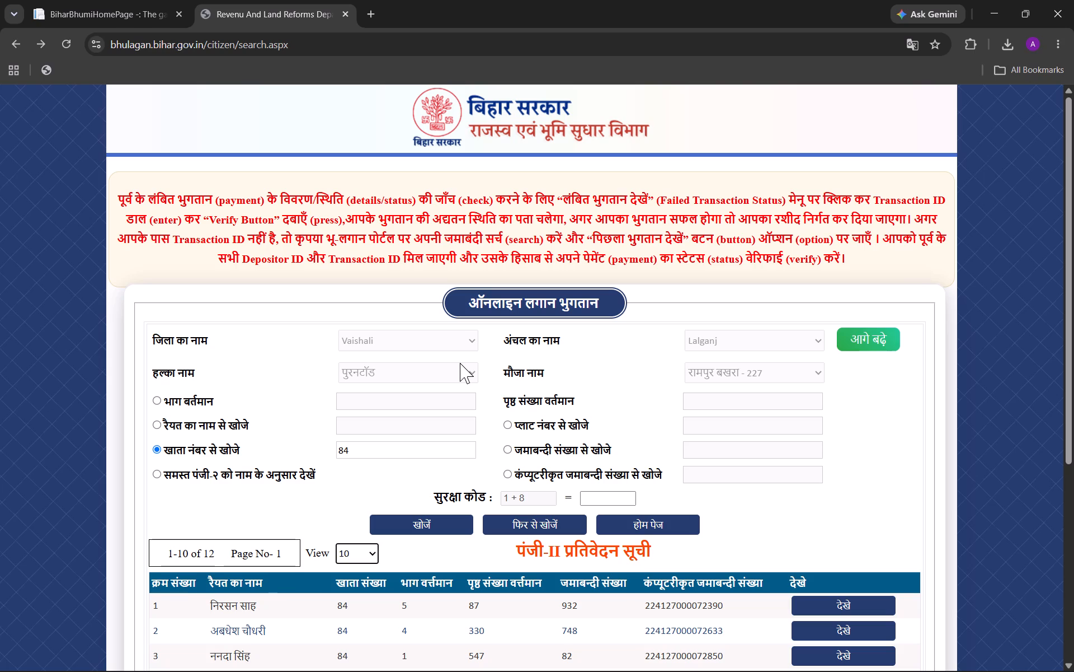
click(365, 444)
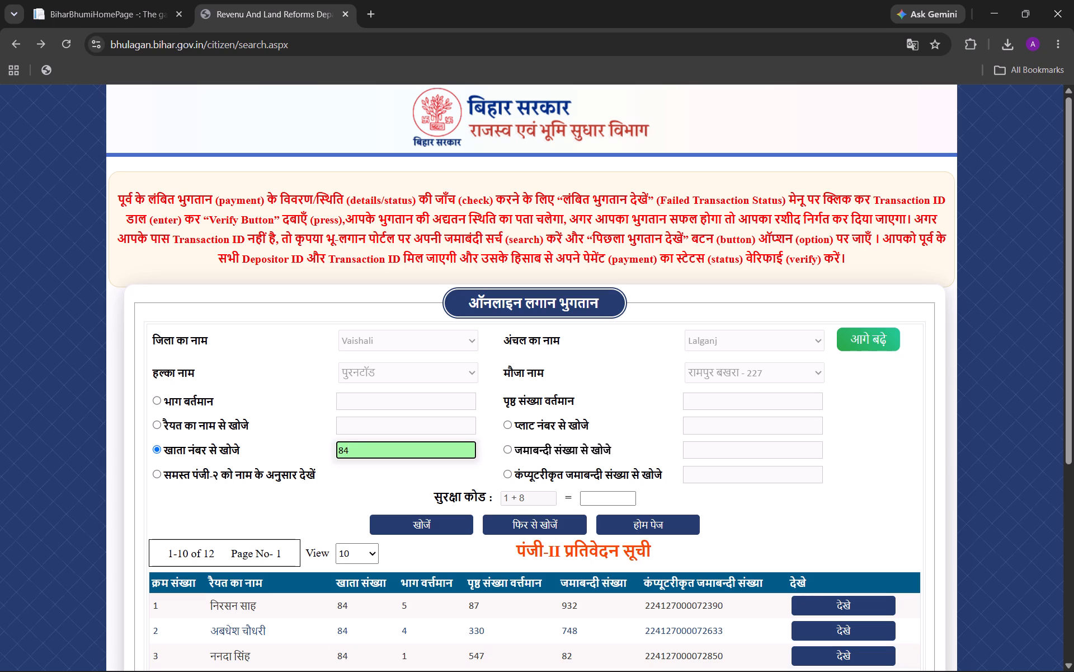
key(BackSpace)
key(BackSpace)
key(BackSpace)
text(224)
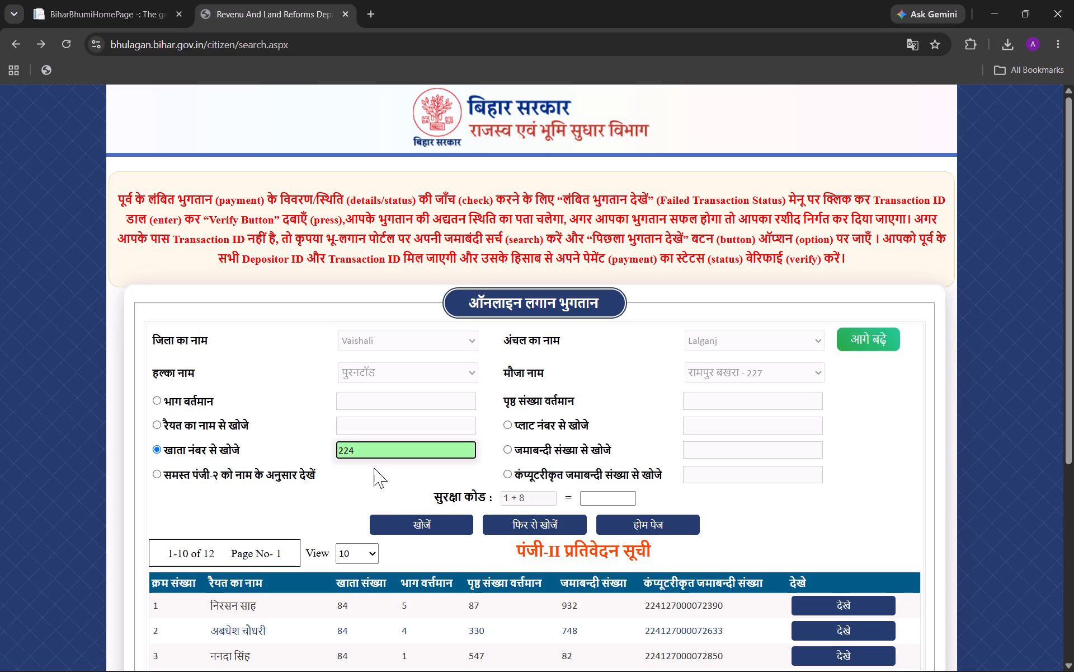
click(632, 500)
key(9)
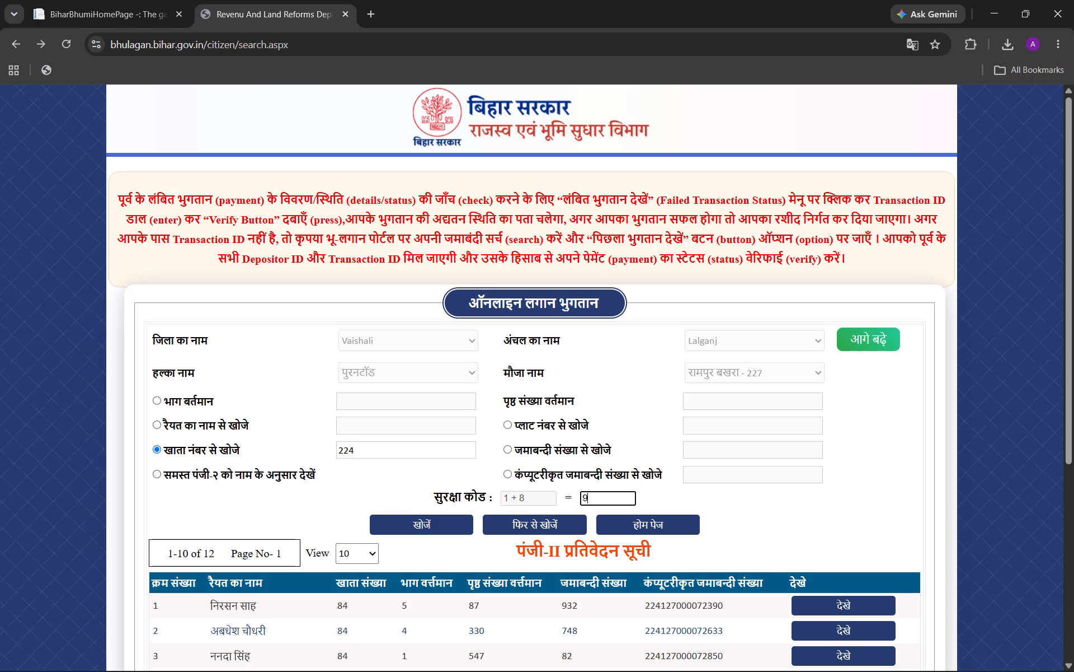
click(451, 522)
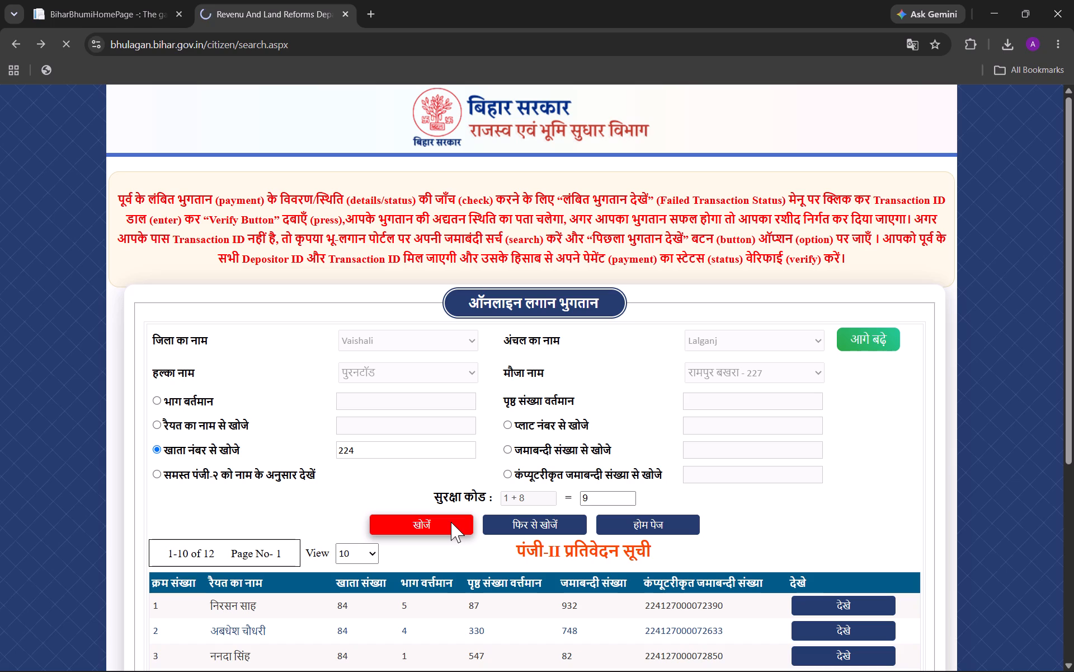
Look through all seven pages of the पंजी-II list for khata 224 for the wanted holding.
scroll(451, 522, down, 8)
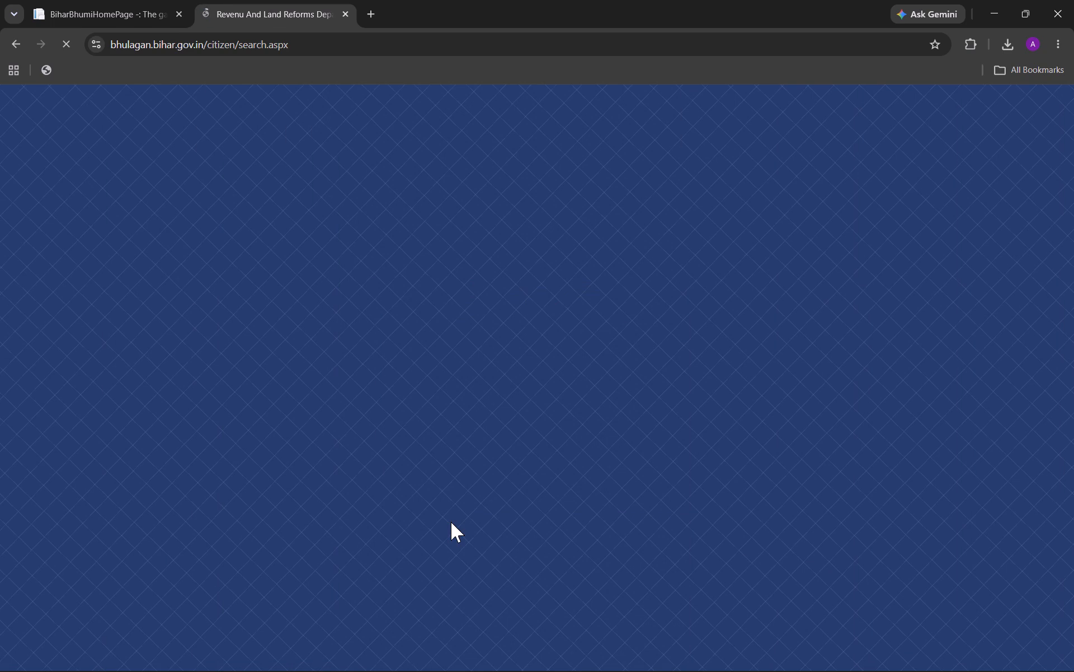
scroll(451, 522, down, 13)
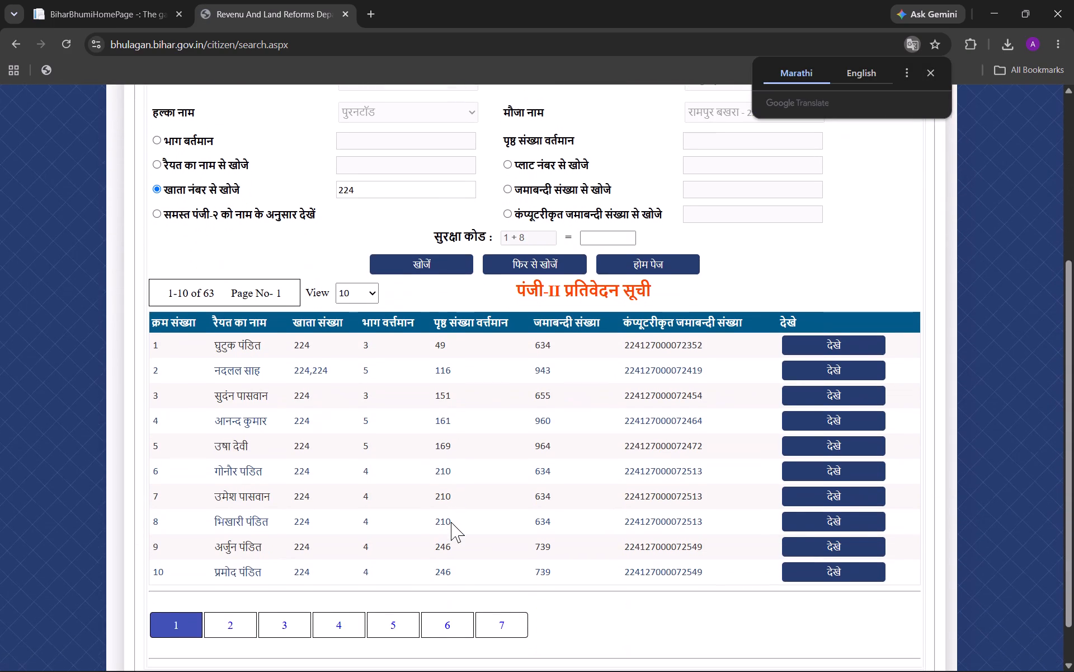
scroll(451, 522, down, 1)
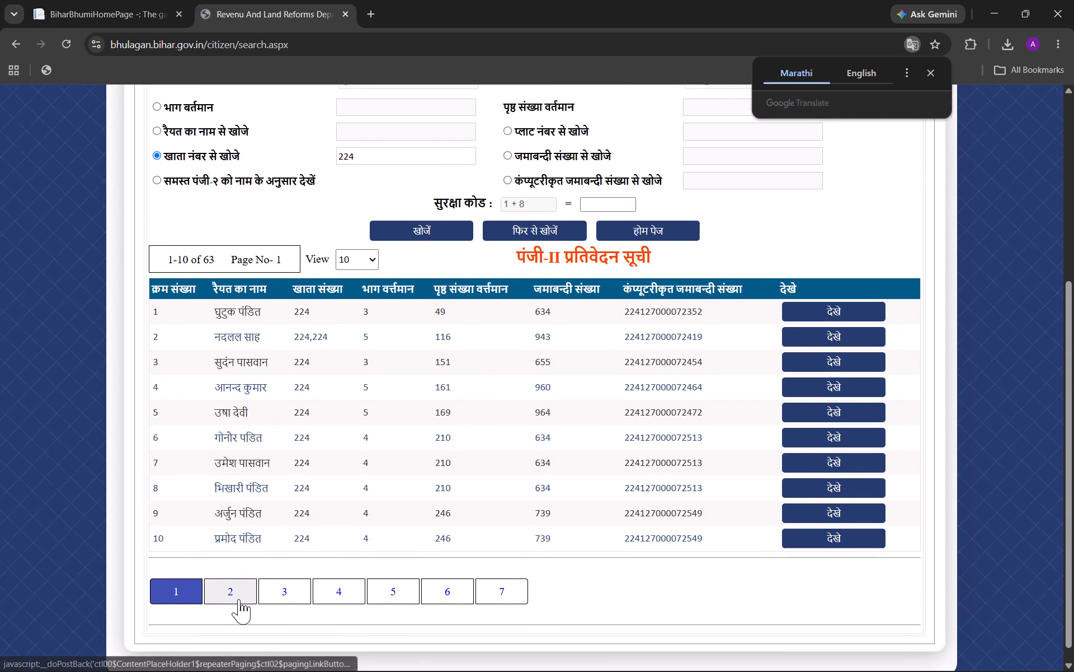
click(239, 599)
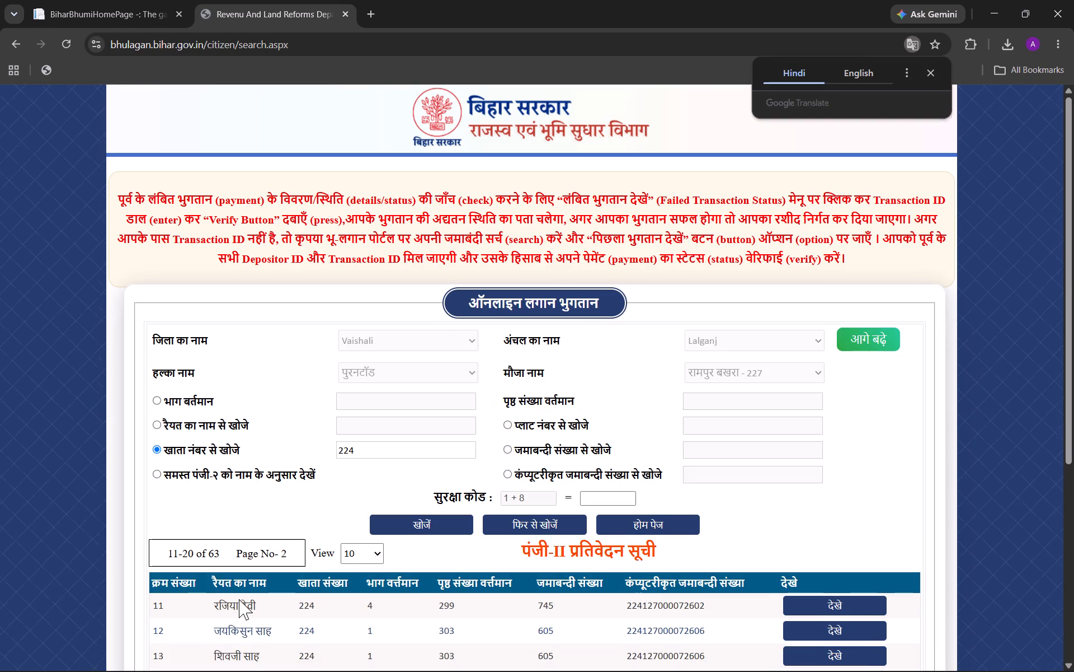
scroll(239, 599, down, 3)
click(286, 571)
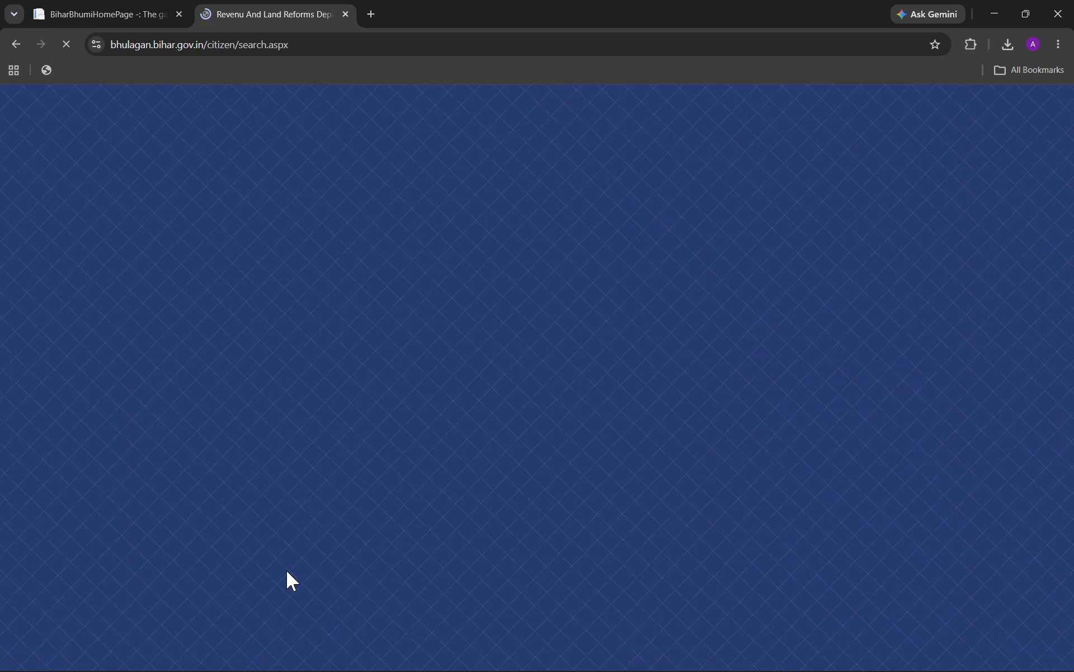
scroll(286, 571, down, 5)
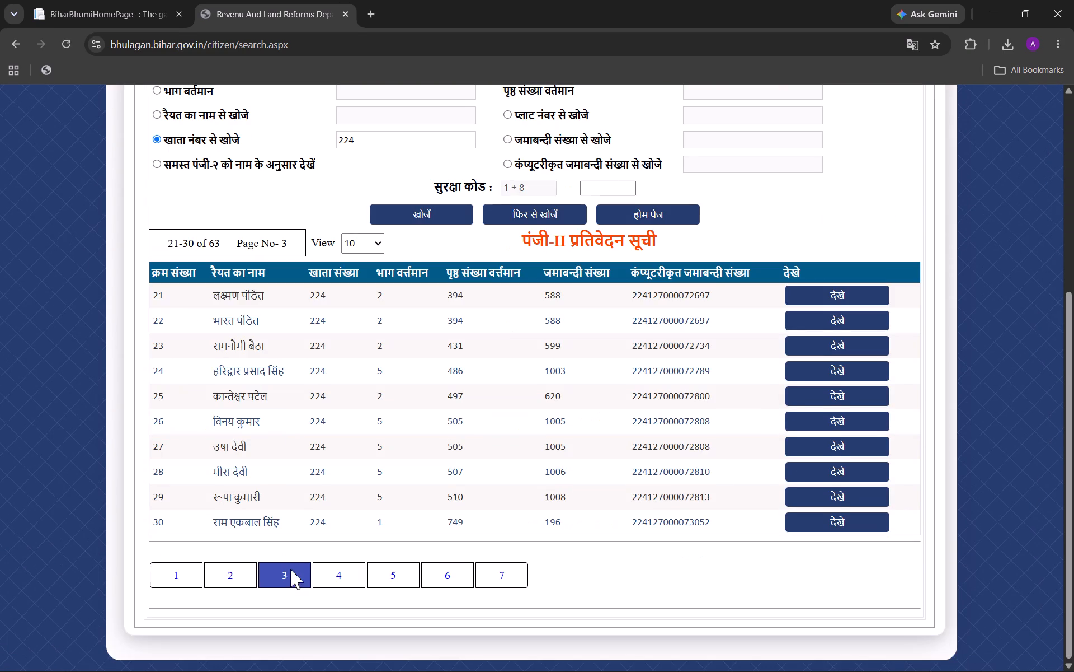
click(321, 570)
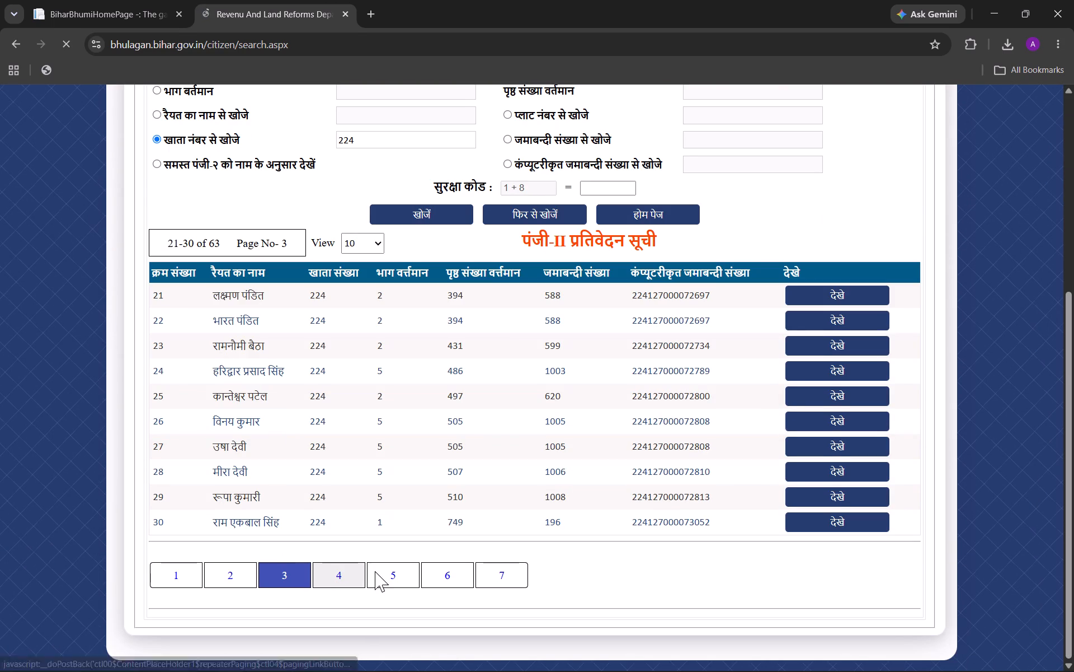
scroll(375, 571, down, 8)
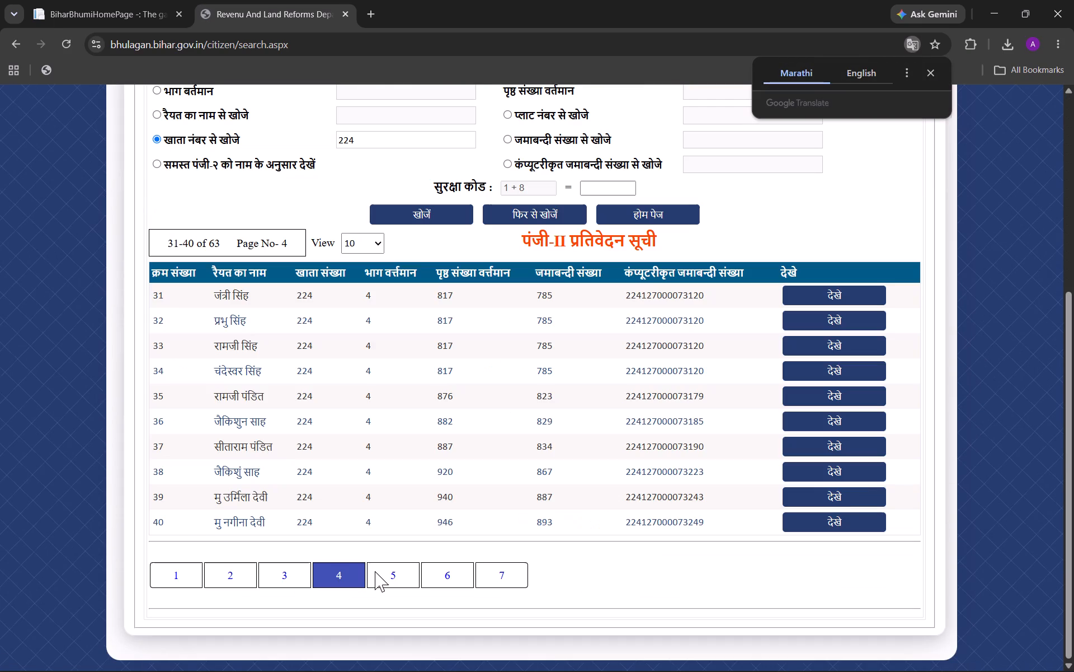
click(392, 572)
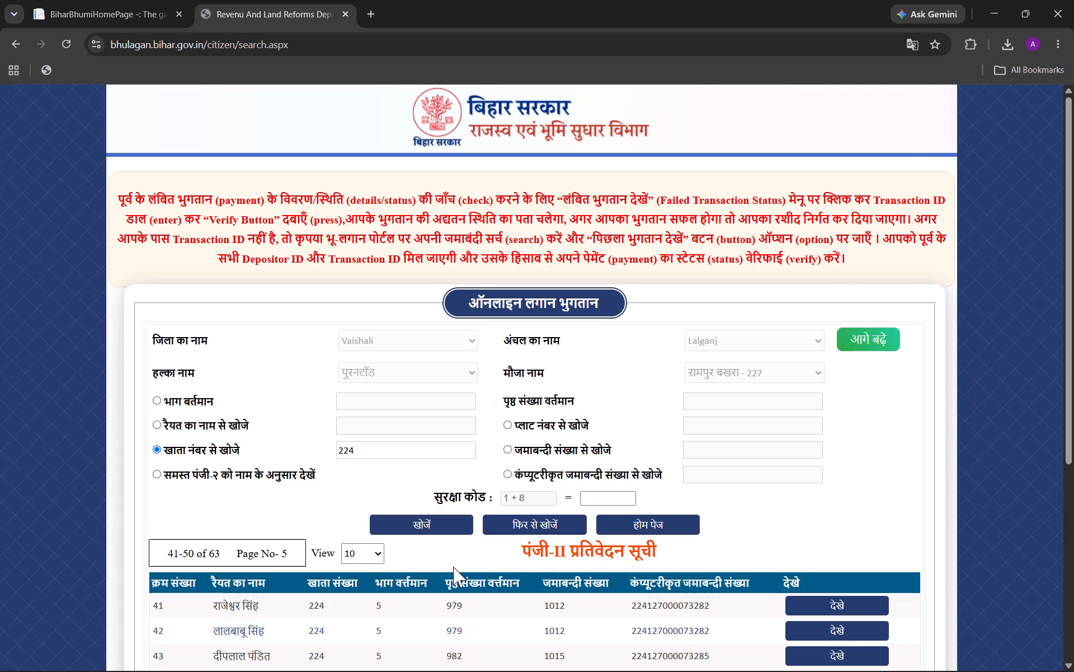
scroll(453, 568, down, 5)
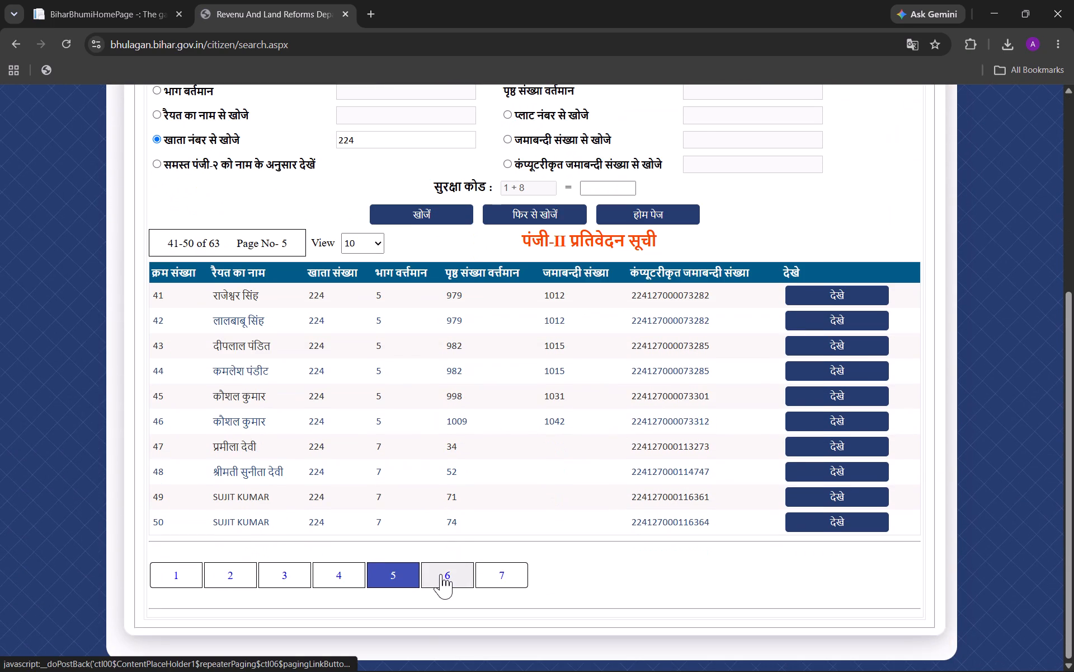
click(441, 575)
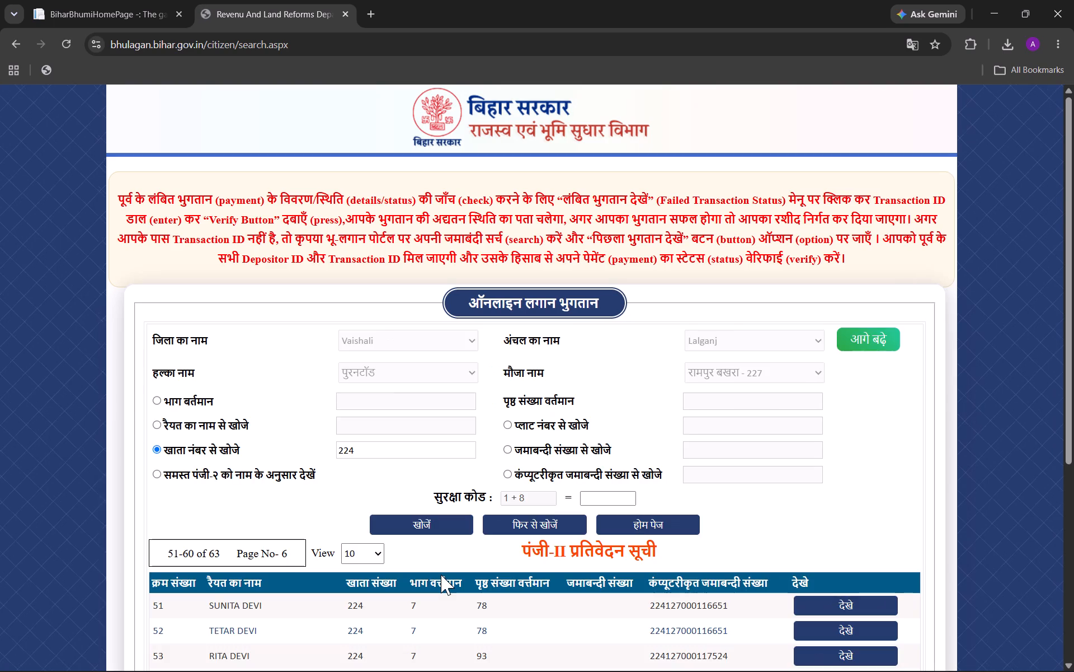
scroll(441, 575, down, 3)
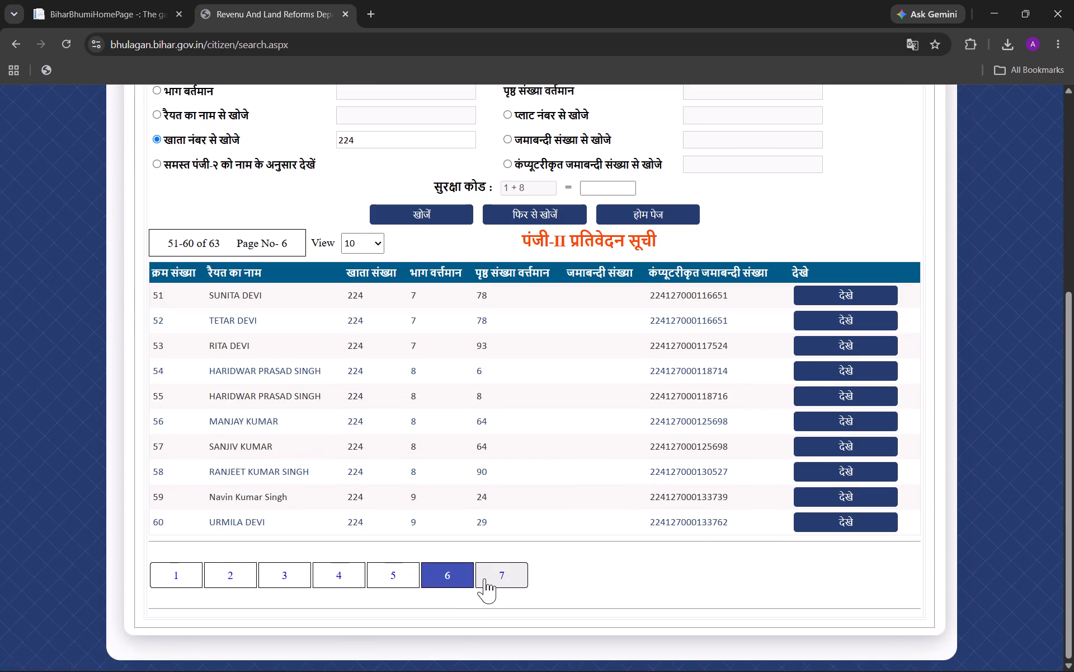
click(486, 577)
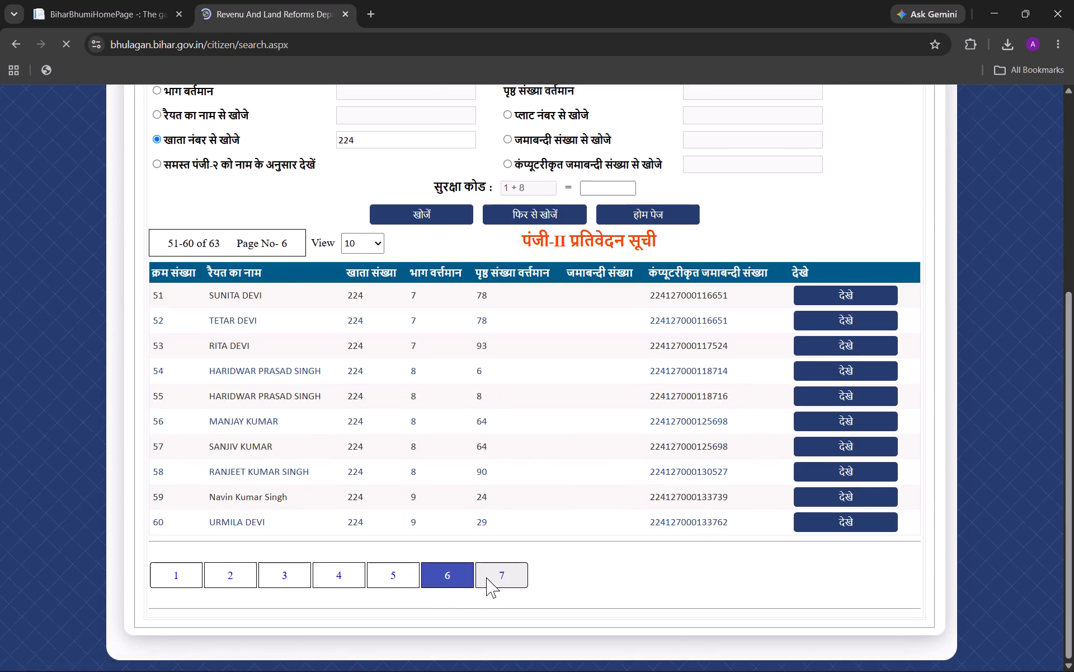
scroll(486, 577, down, 2)
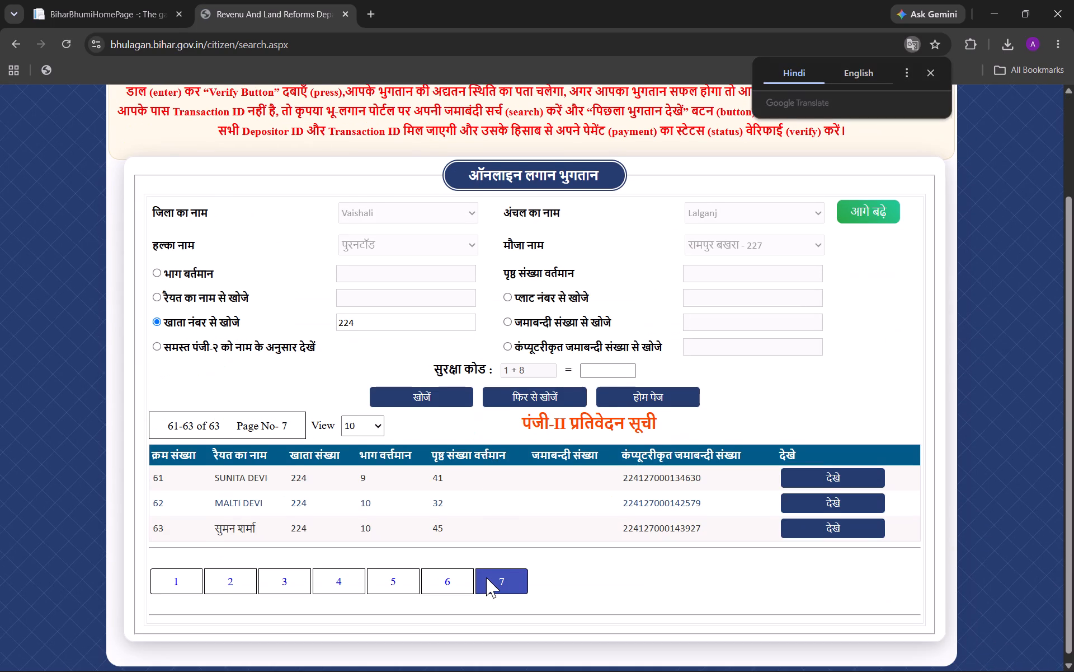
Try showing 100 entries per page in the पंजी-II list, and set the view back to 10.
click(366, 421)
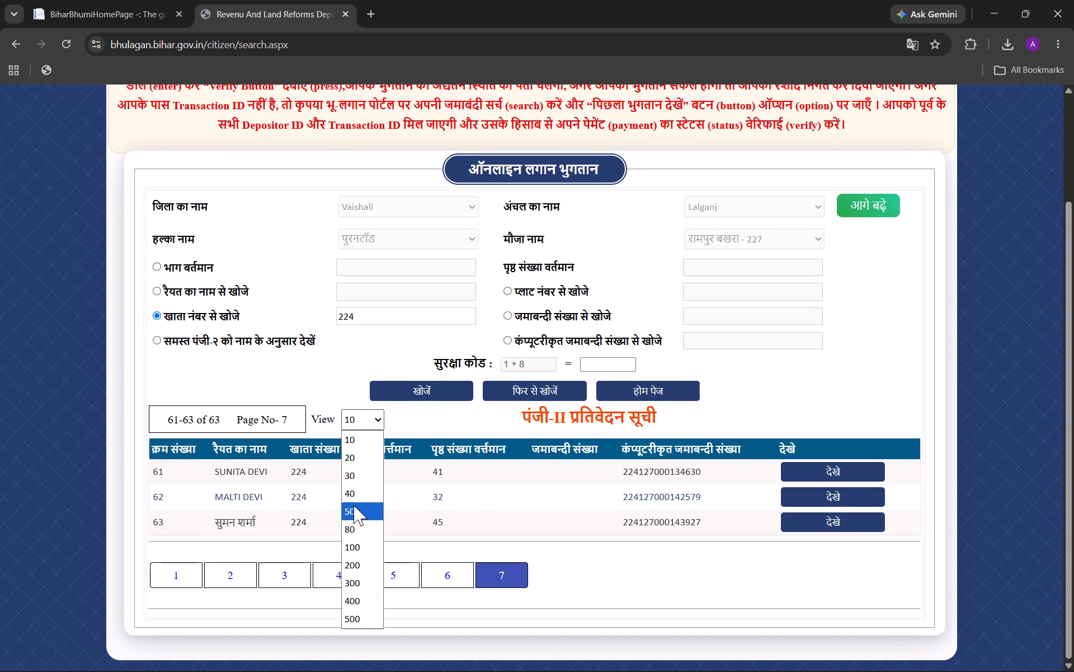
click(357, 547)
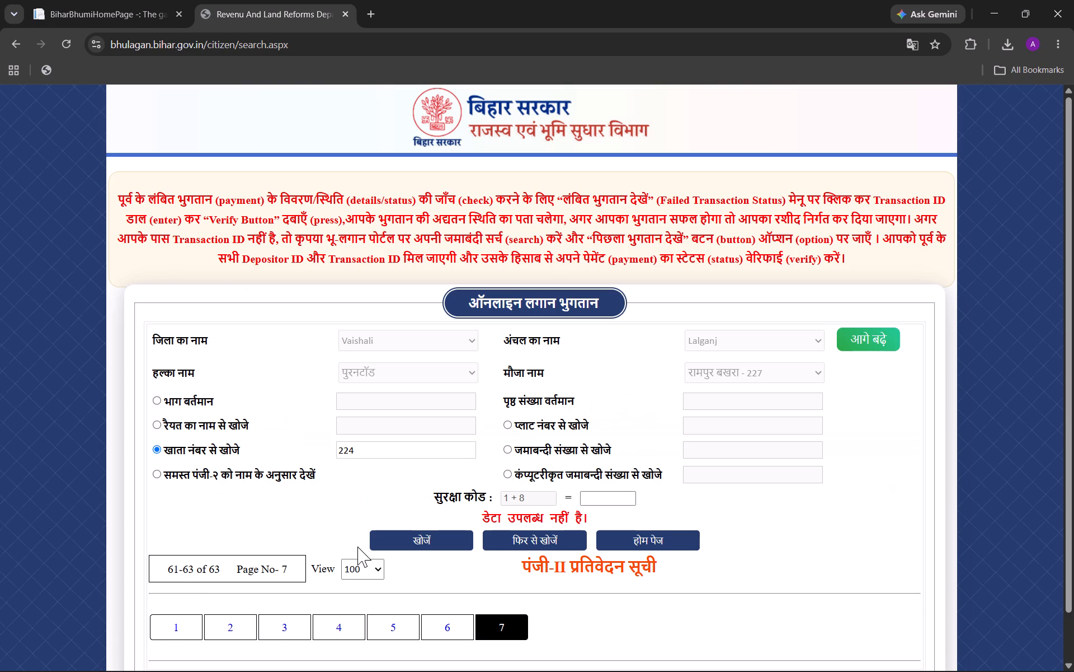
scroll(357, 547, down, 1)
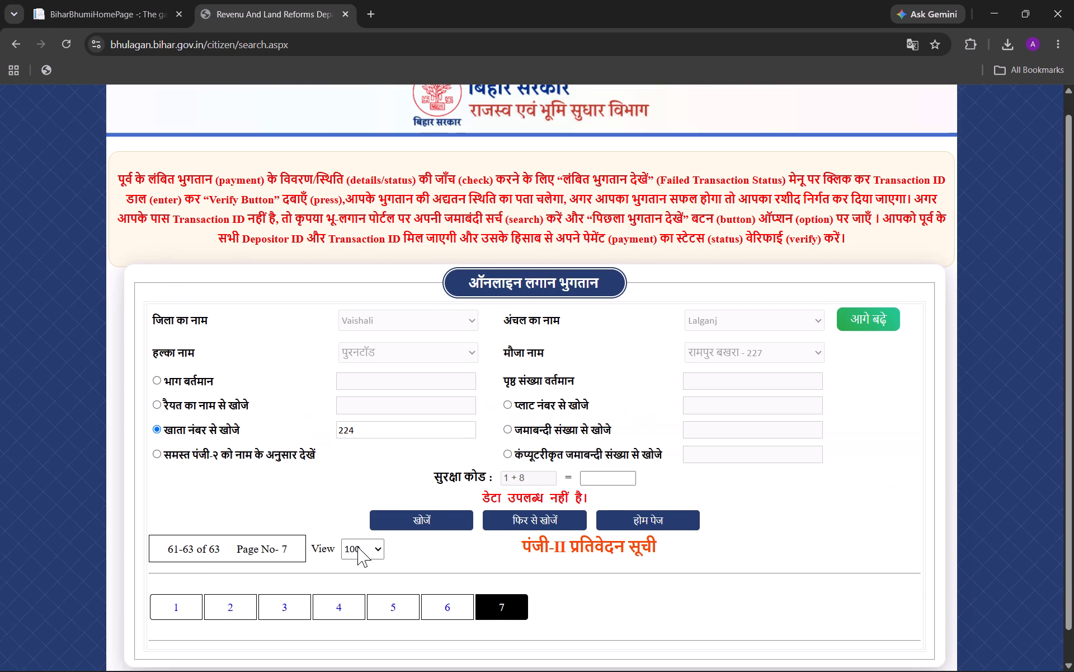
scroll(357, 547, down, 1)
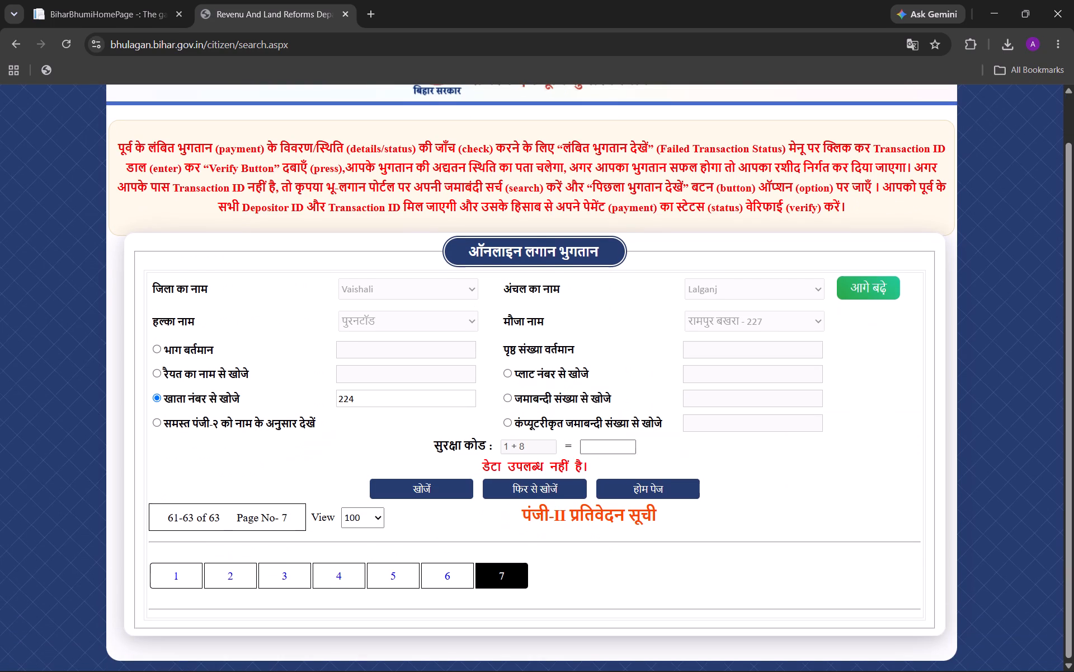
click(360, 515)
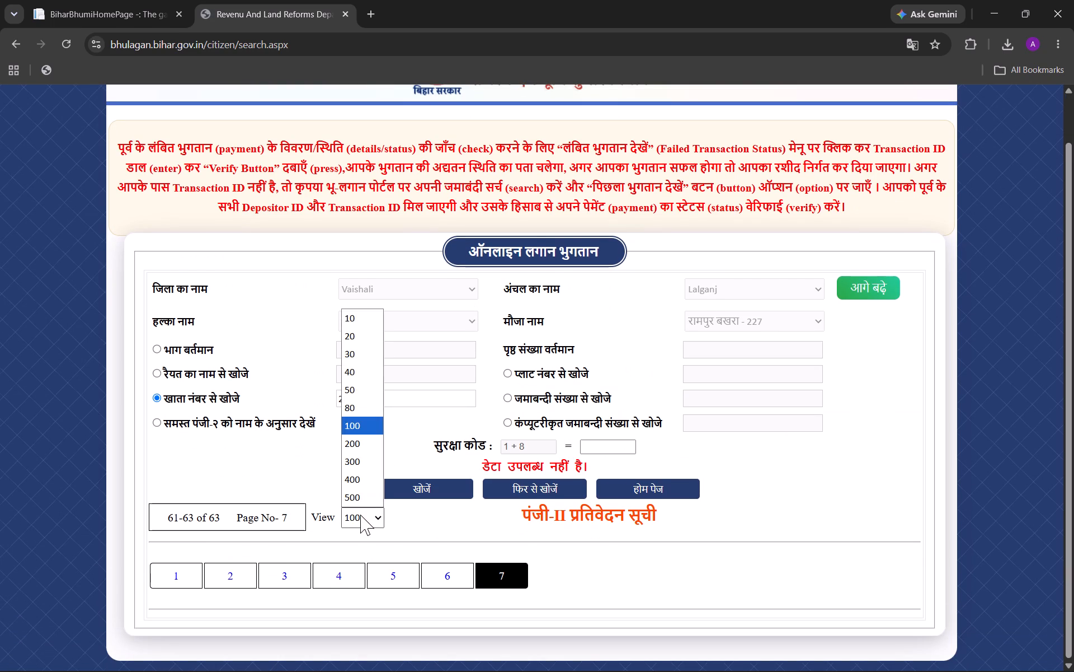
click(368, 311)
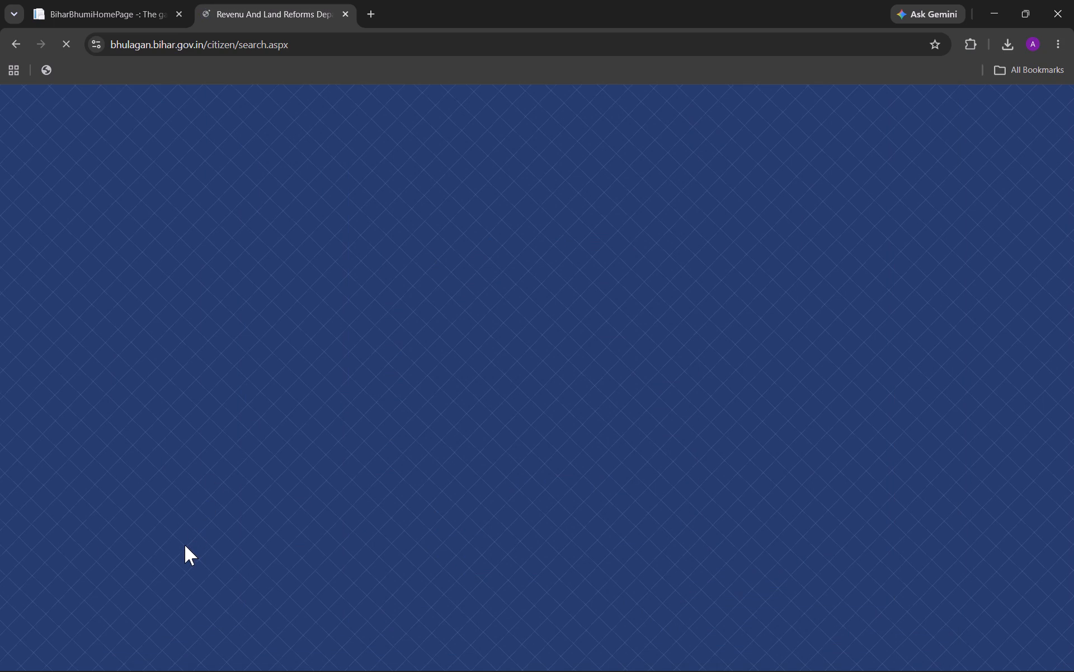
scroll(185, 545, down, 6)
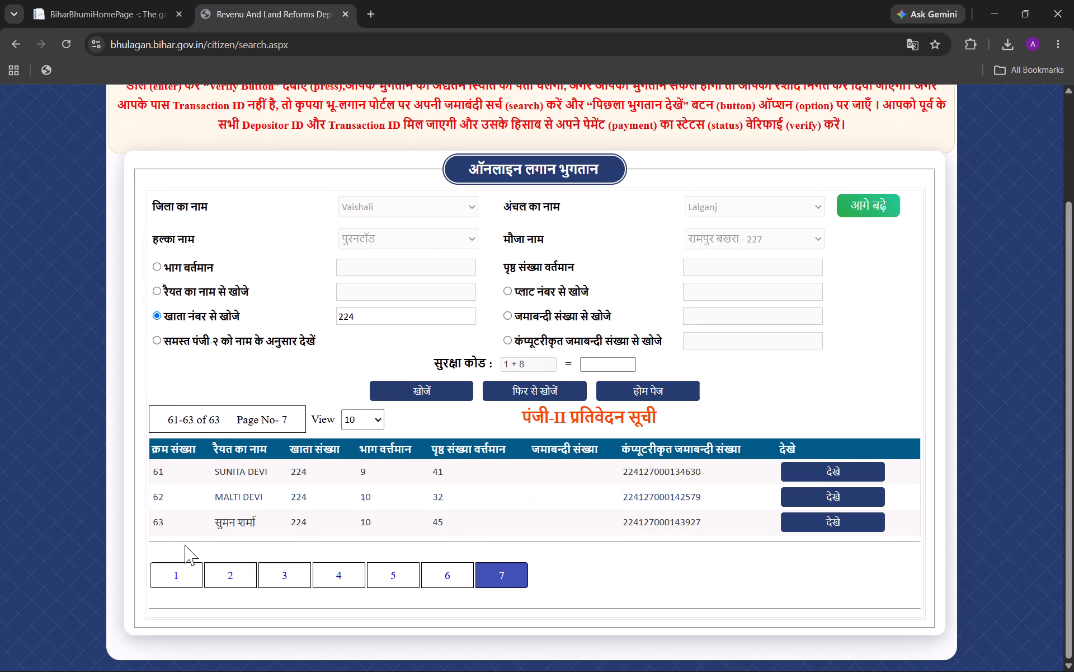
Return to page 1 of the पंजी-II list and examine its entries again.
click(166, 569)
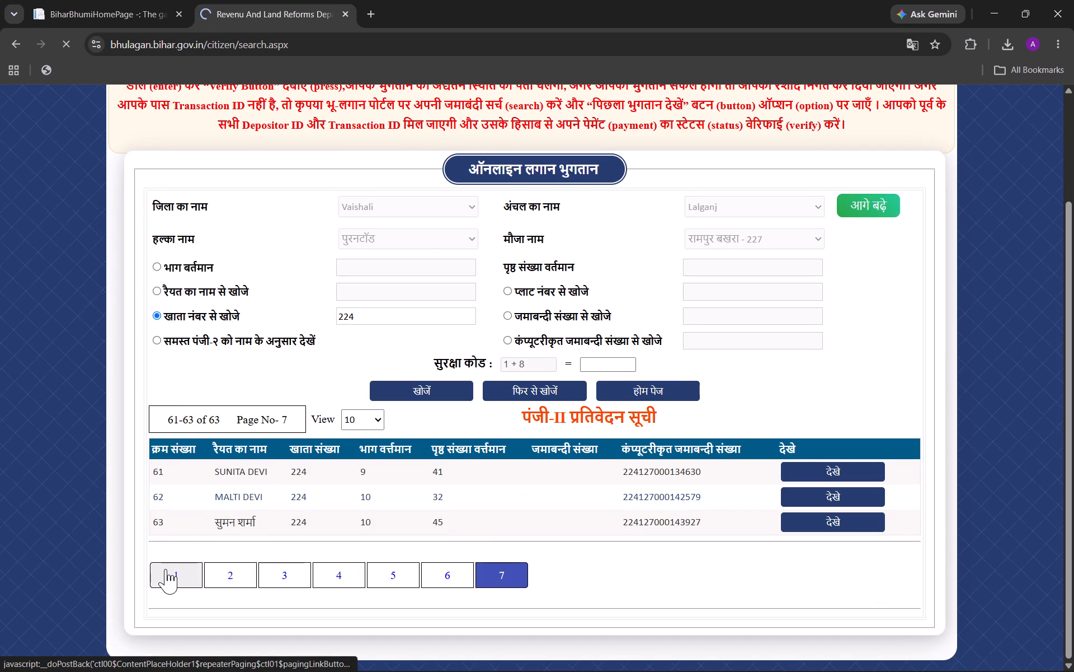
scroll(269, 426, down, 1)
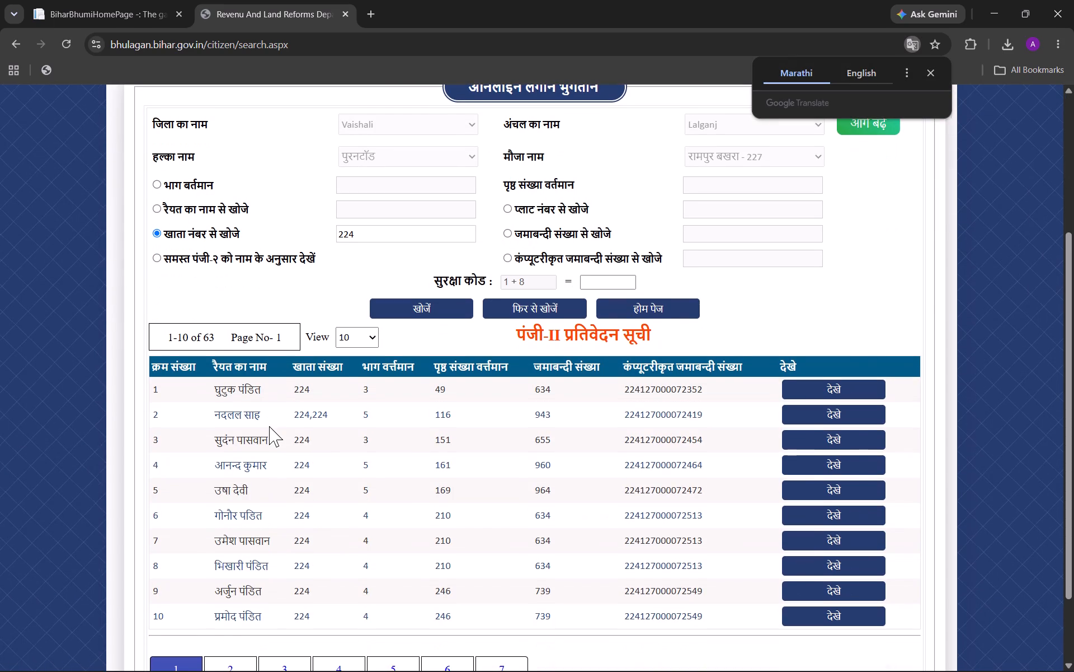
scroll(269, 426, down, 1)
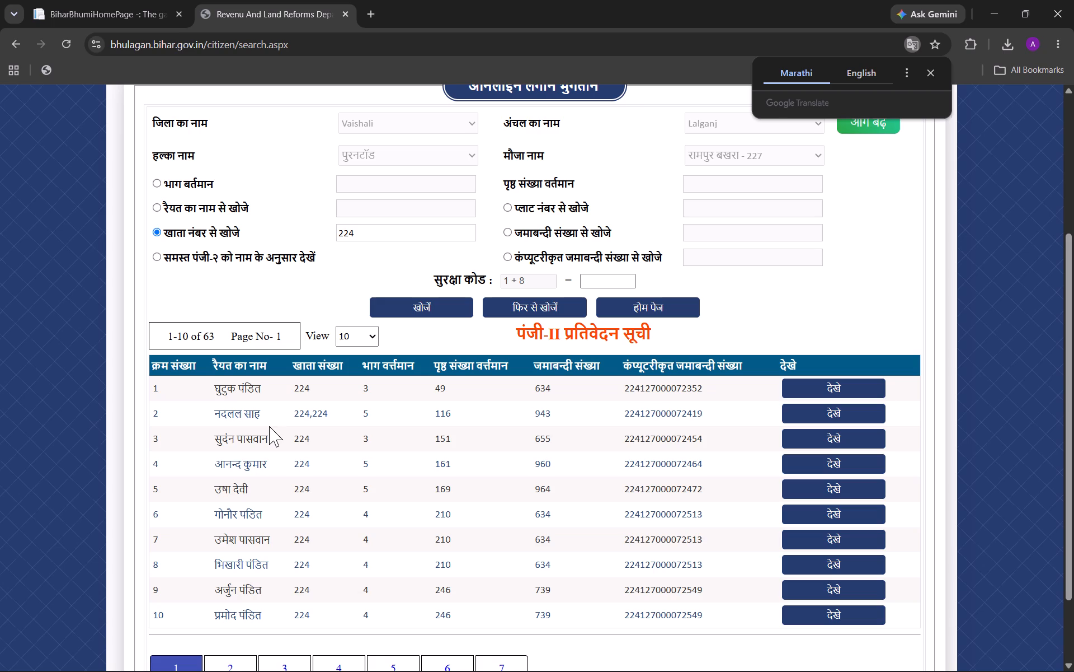
scroll(269, 426, down, 1)
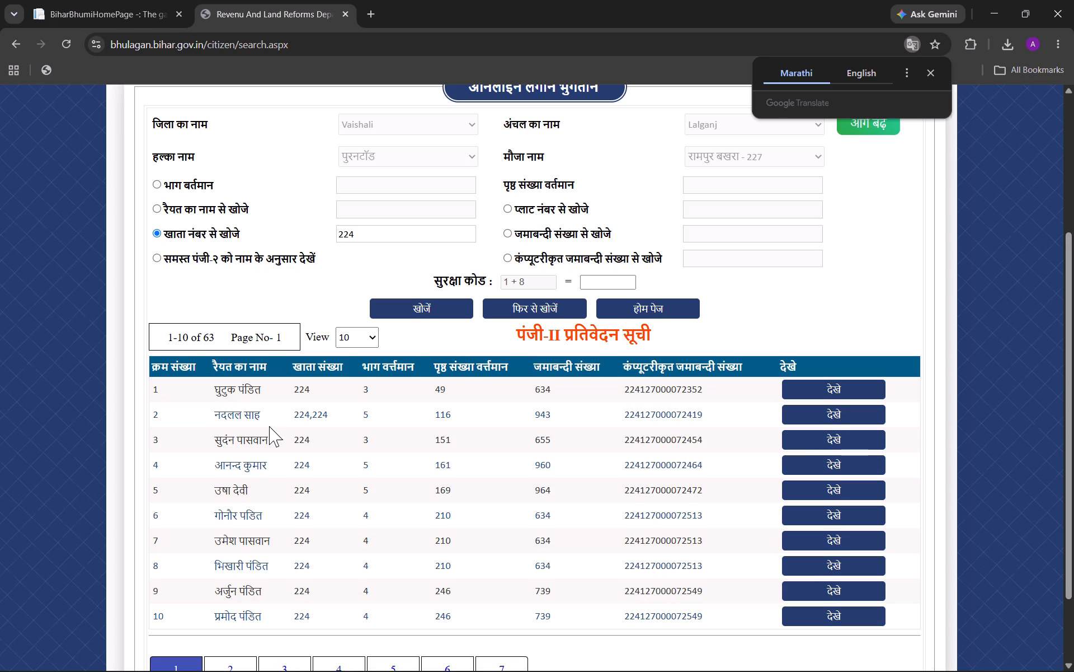
double_click(395, 240)
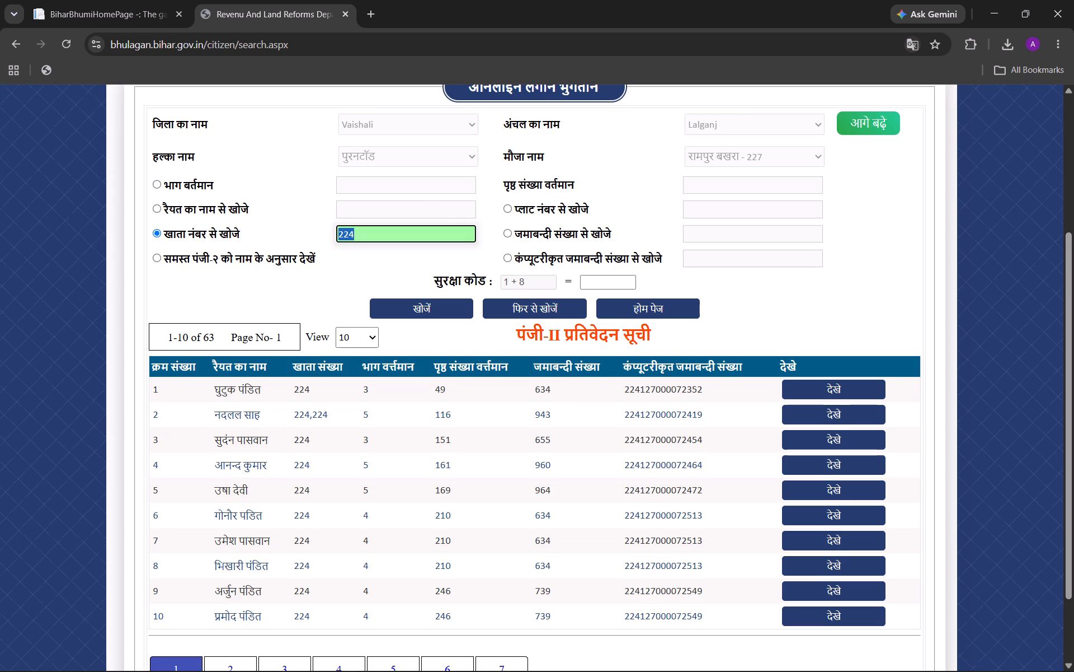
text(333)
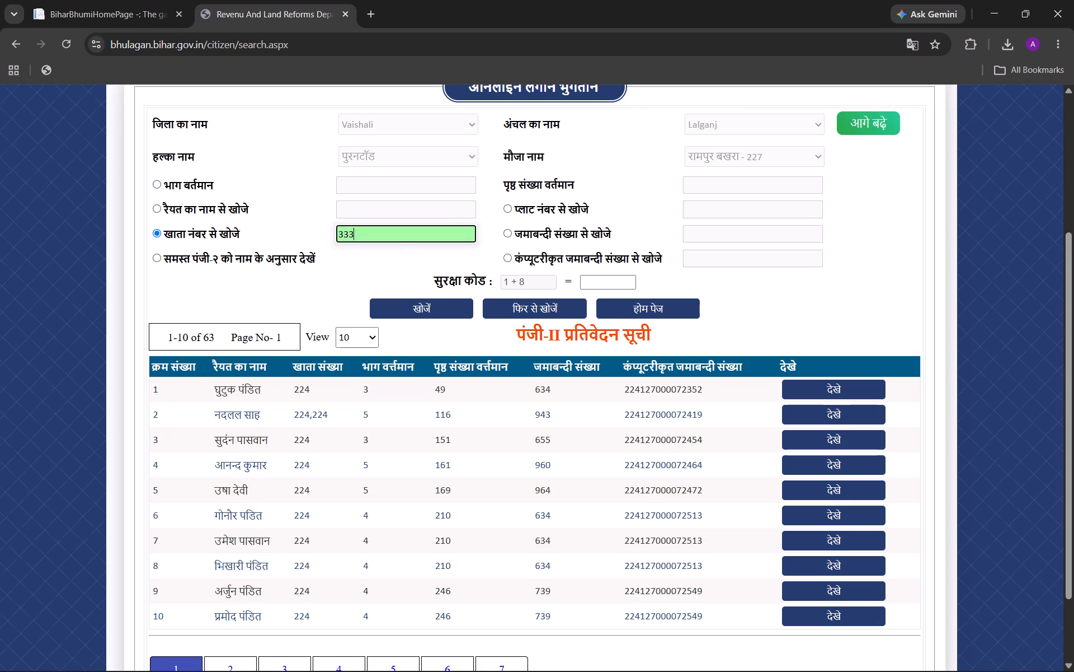
click(588, 280)
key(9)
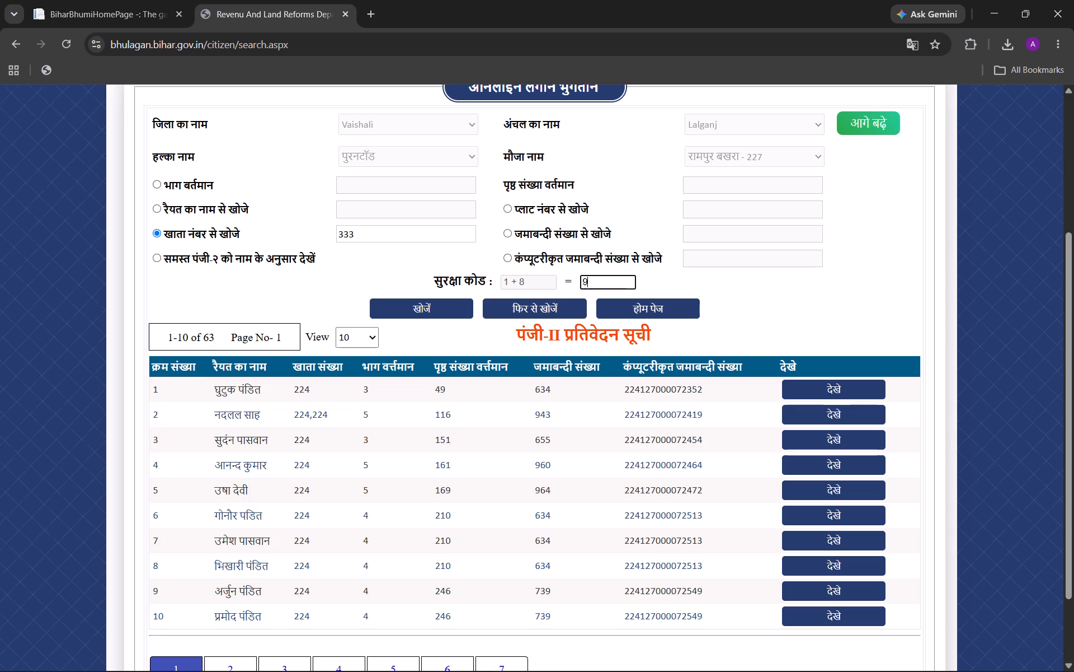
click(418, 309)
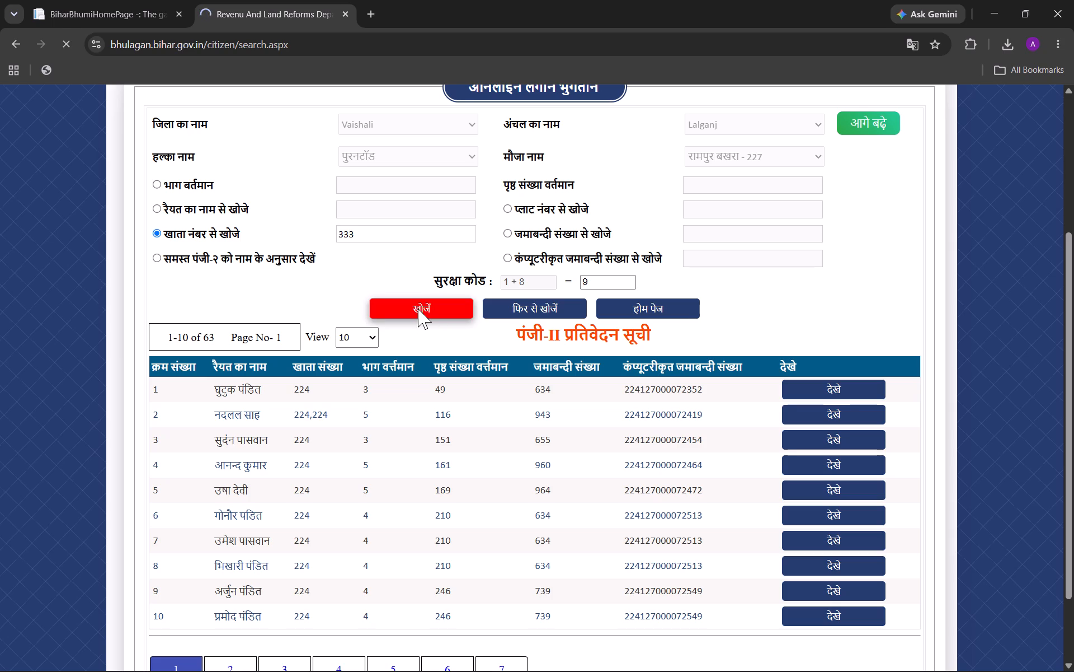
scroll(418, 309, down, 2)
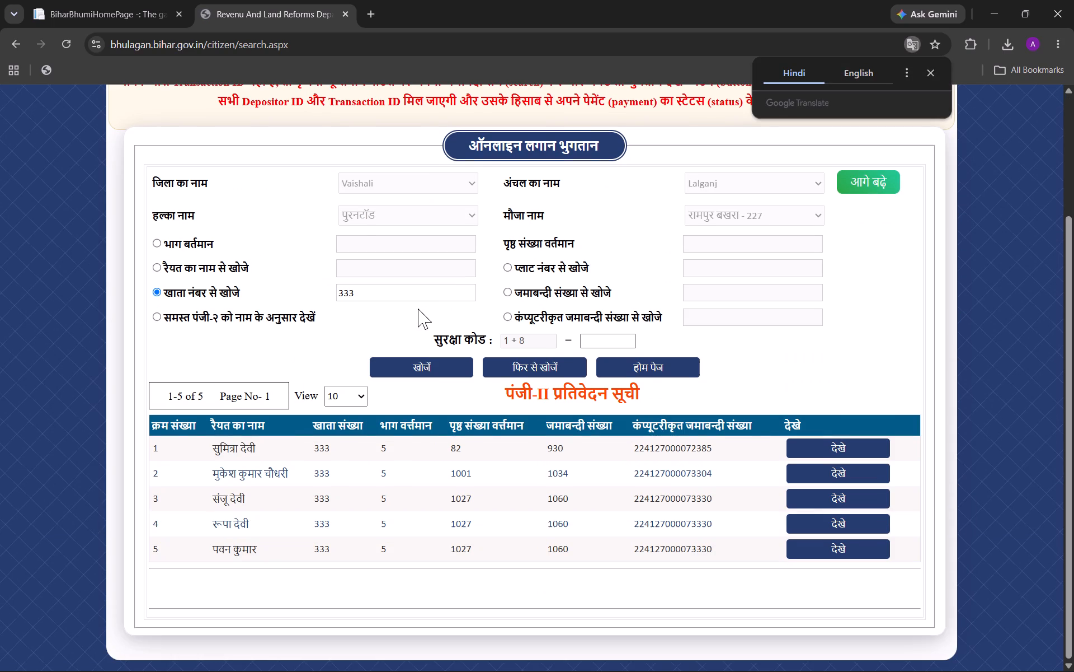
click(825, 474)
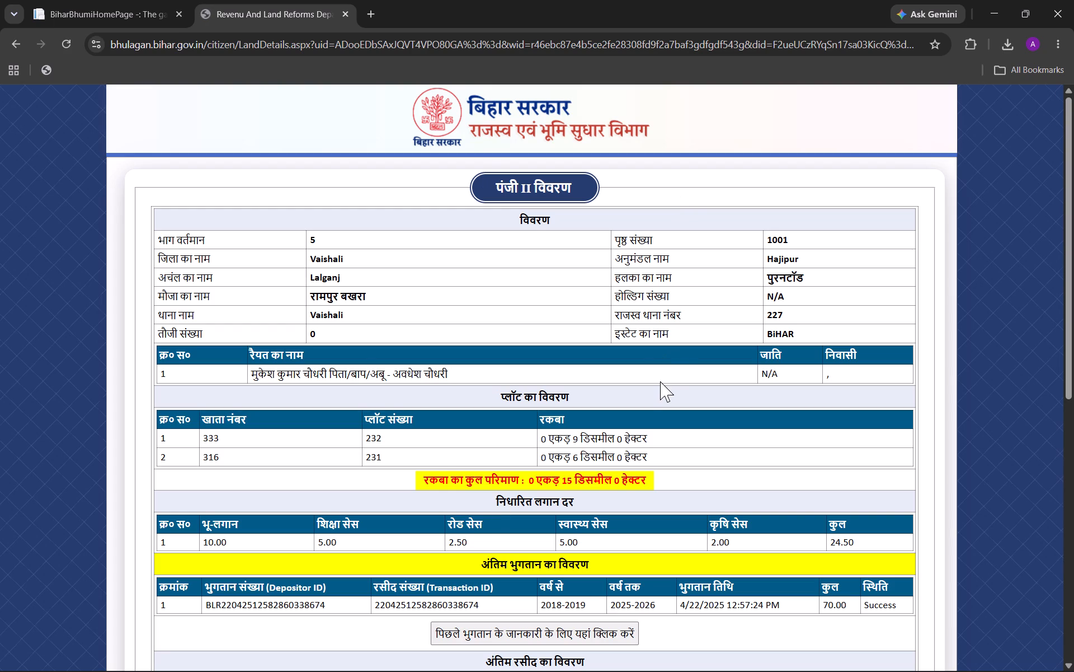
Enter the landholder's name as Remitter Name in the personal details below the 2026-2027 dues.
scroll(660, 381, down, 5)
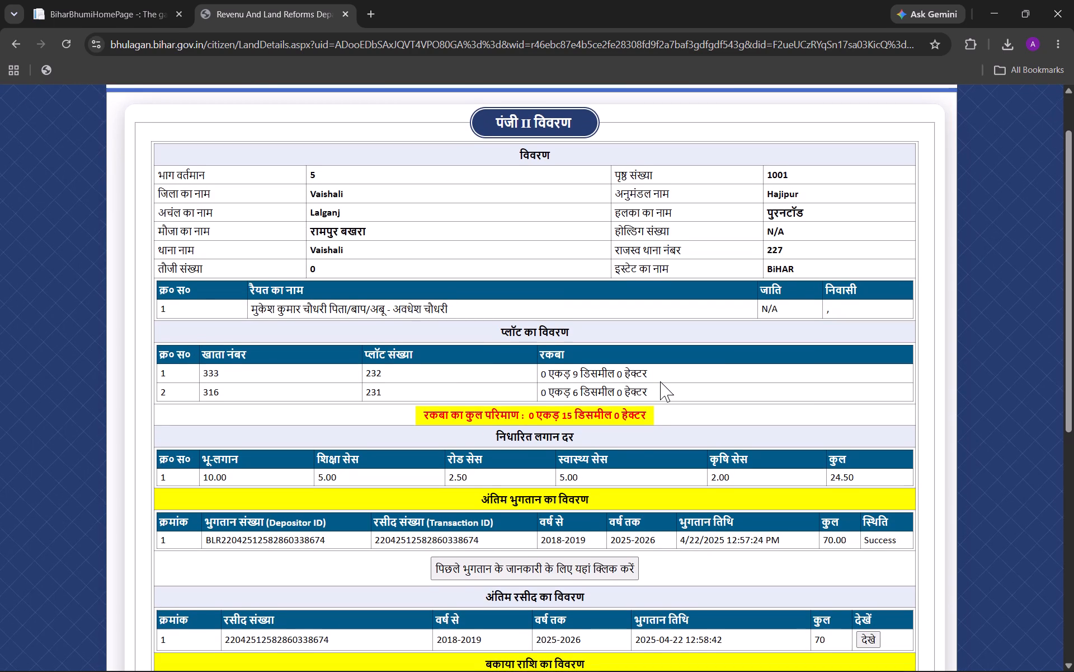
scroll(660, 381, down, 1)
click(381, 402)
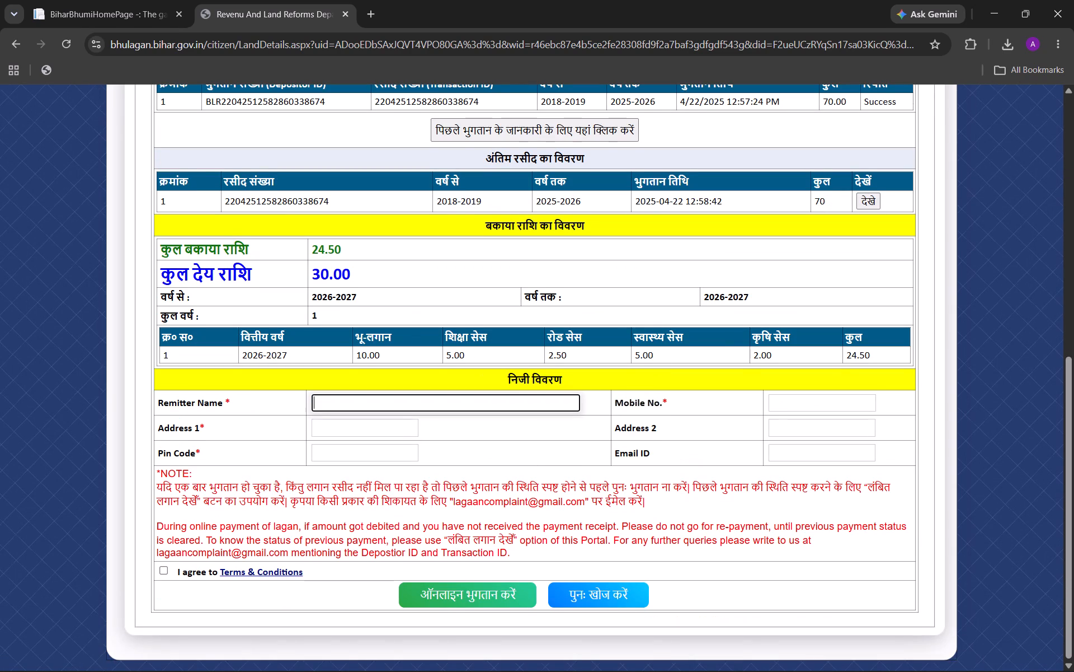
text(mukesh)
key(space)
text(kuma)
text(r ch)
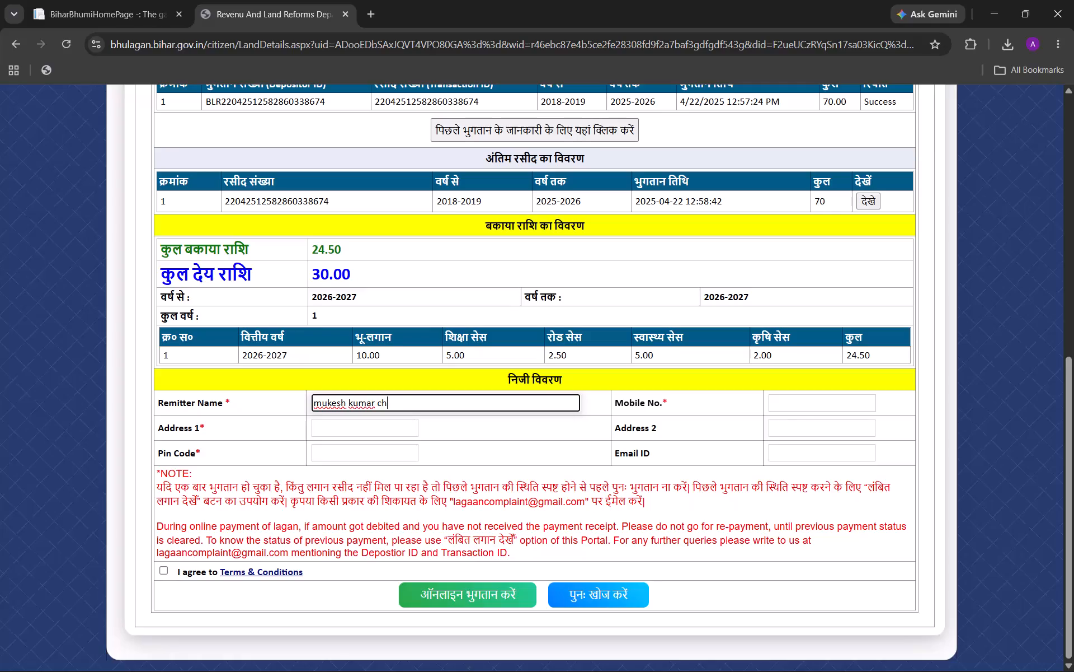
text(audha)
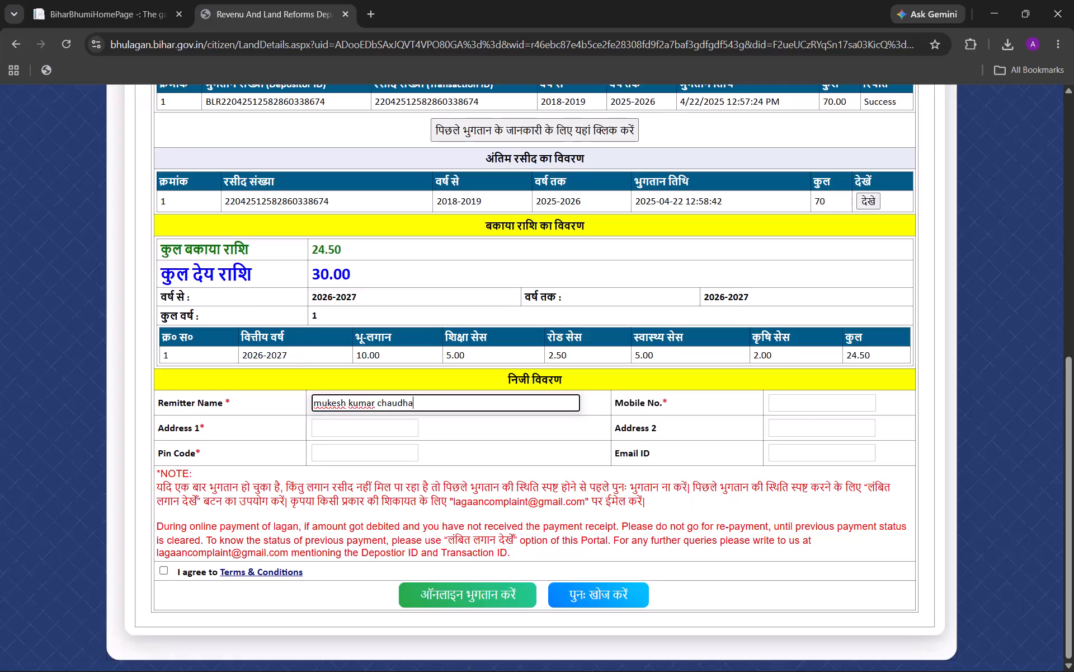
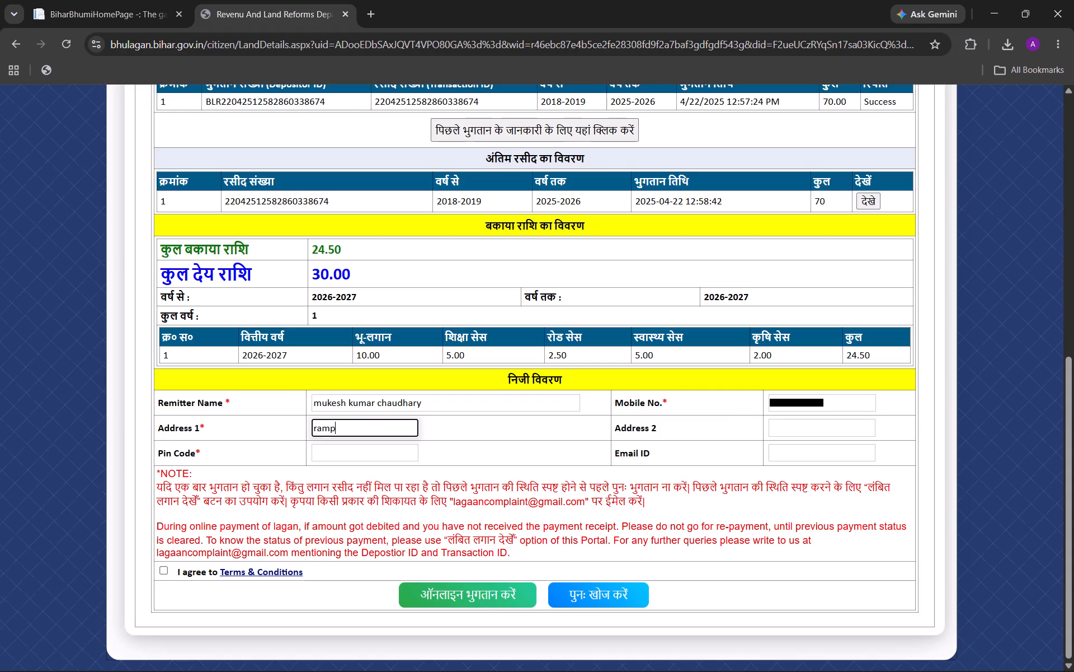
Complete Address 1 with the payer's village and enter the postal code in Pin Code.
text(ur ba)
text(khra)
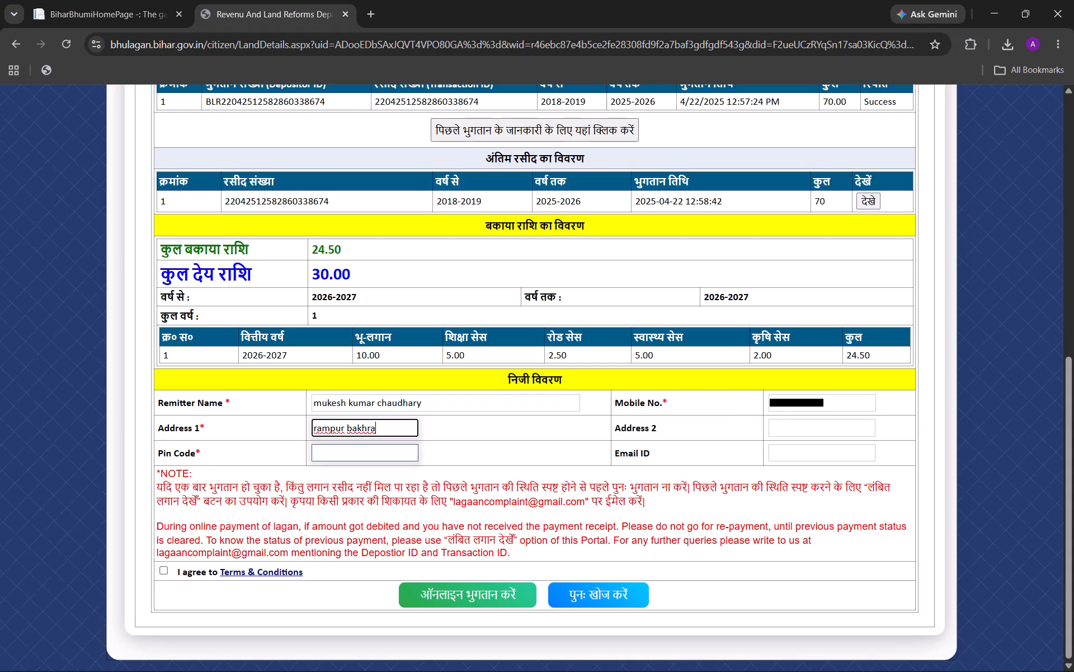
click(345, 451)
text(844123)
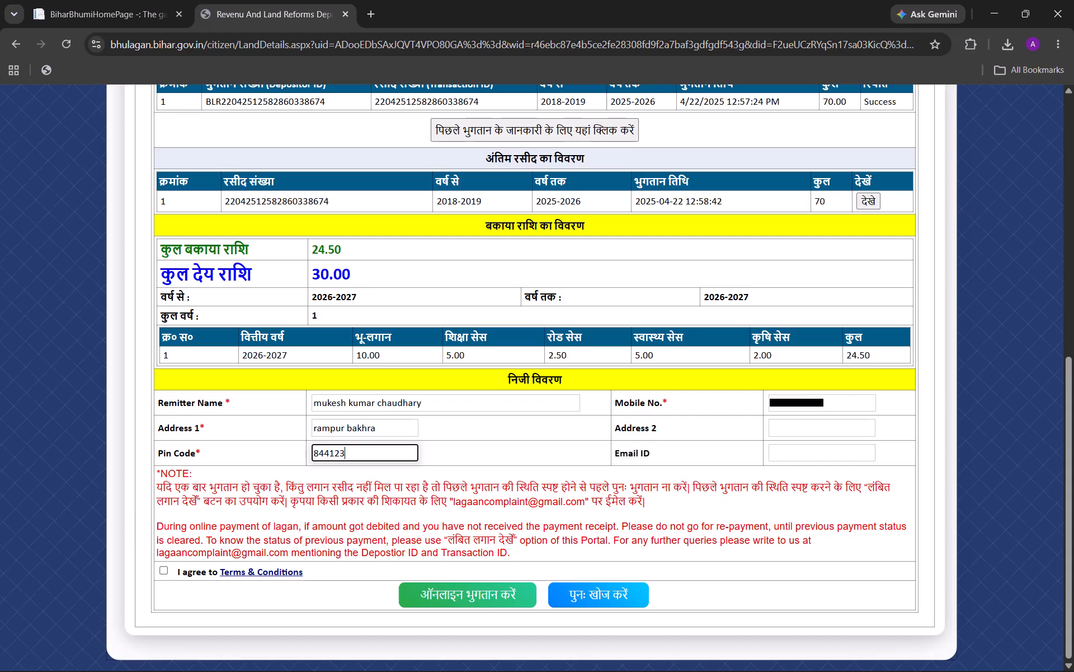
Agree to the Terms & Conditions, acknowledge the payment number notice and start the online rent payment.
click(163, 568)
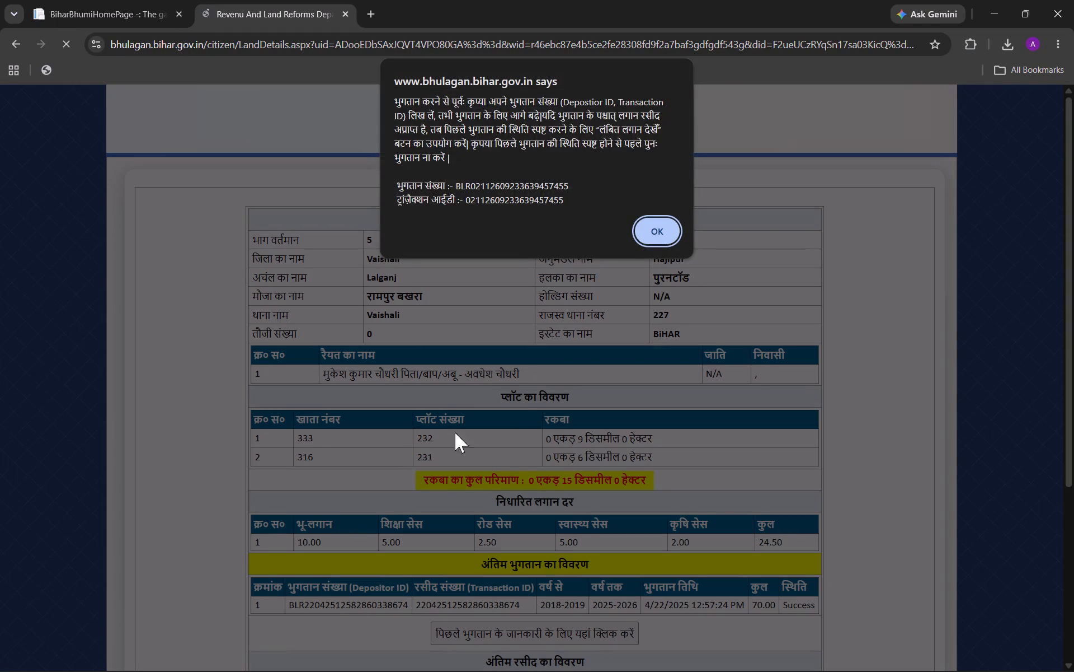
click(670, 225)
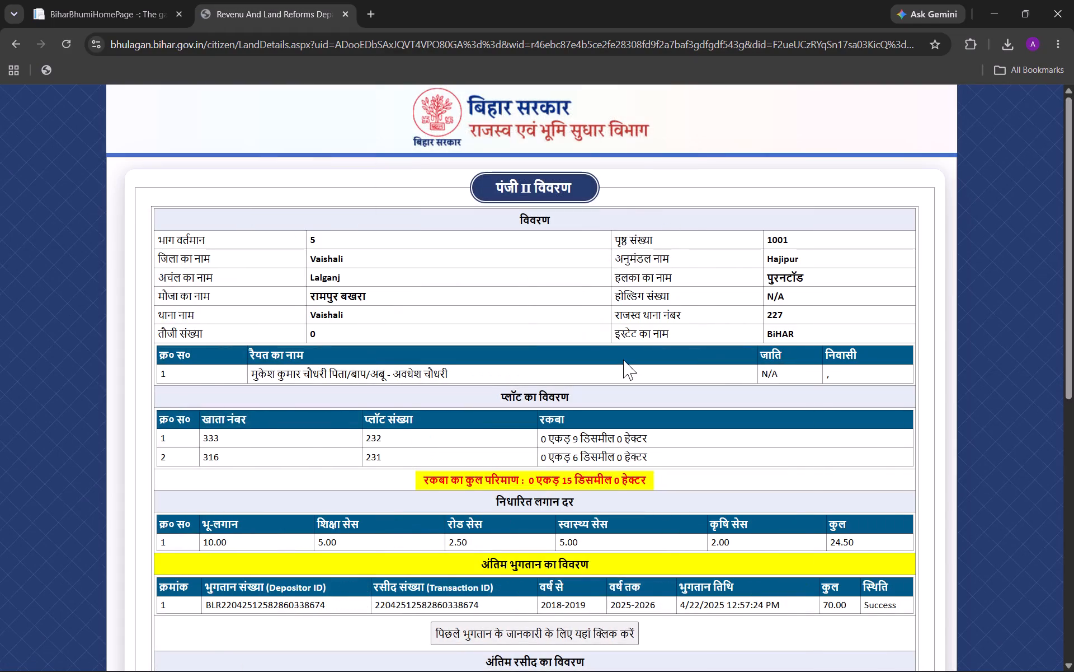
scroll(623, 360, down, 8)
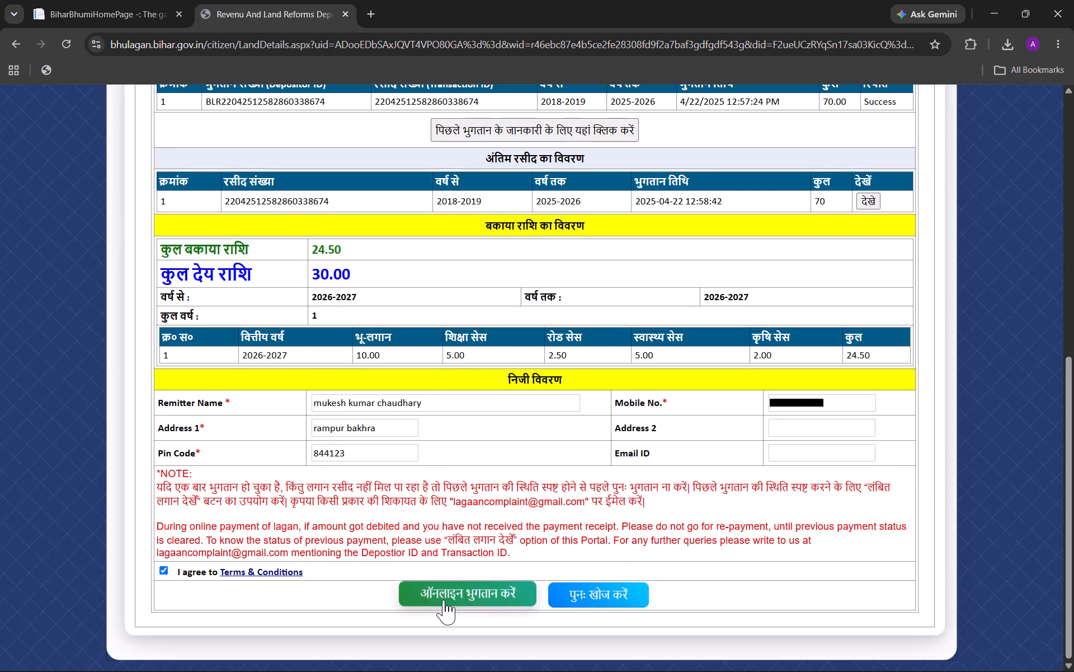
click(444, 600)
Declare the receipt details of the Bhu-Lagaan revenue heads reviewed, submit them and confirm the ₹30.00 payment.
scroll(444, 600, down, 10)
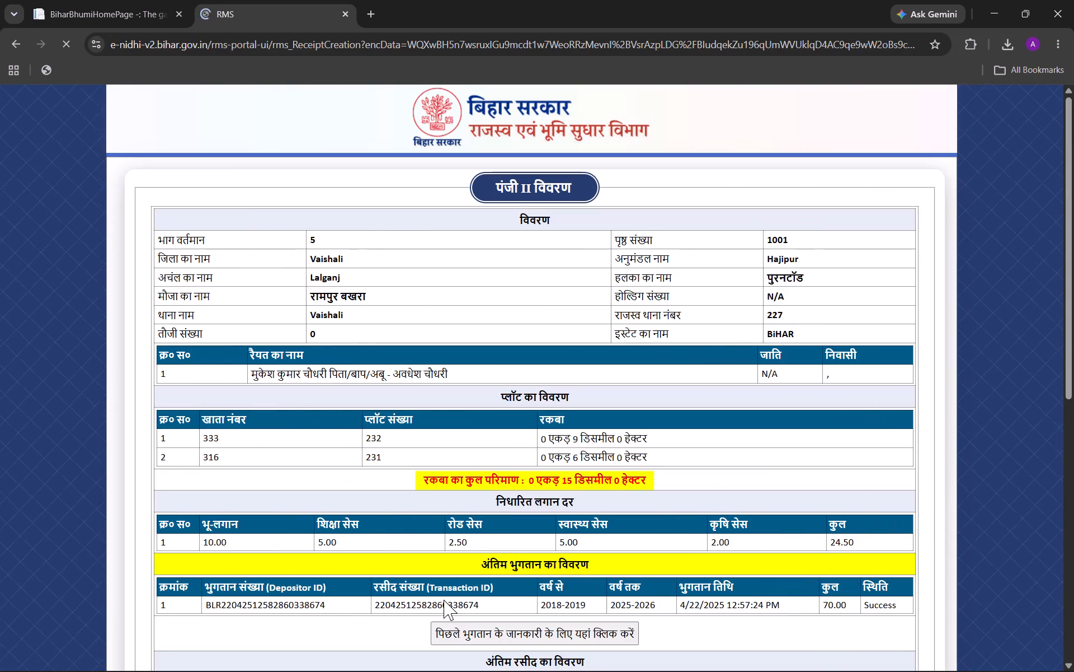
scroll(444, 600, down, 13)
scroll(444, 600, down, 16)
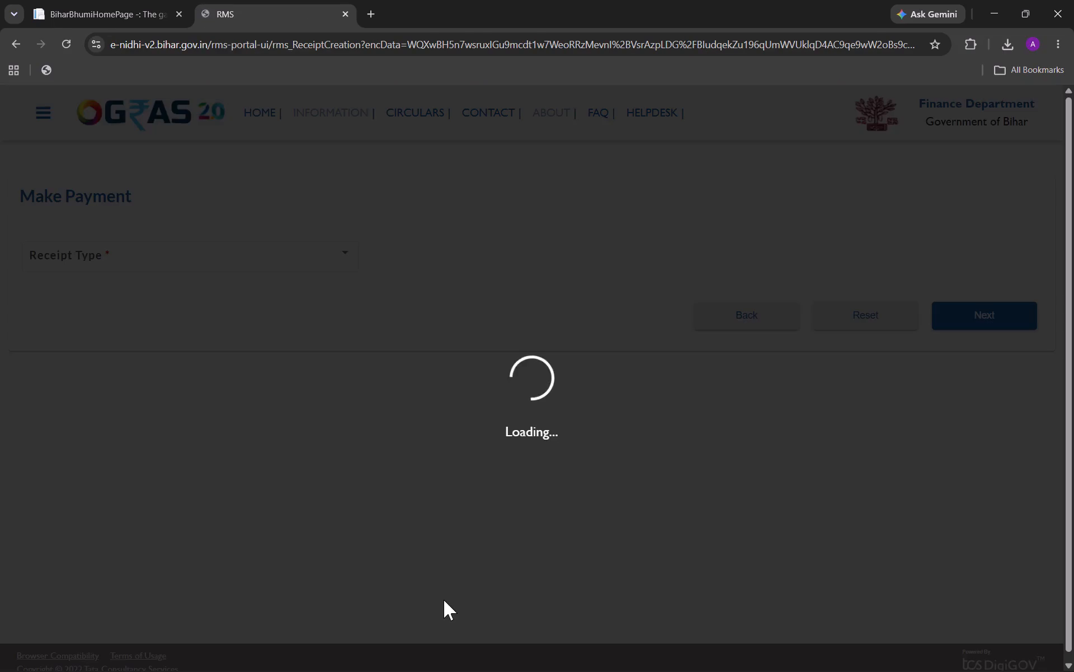
scroll(444, 600, down, 11)
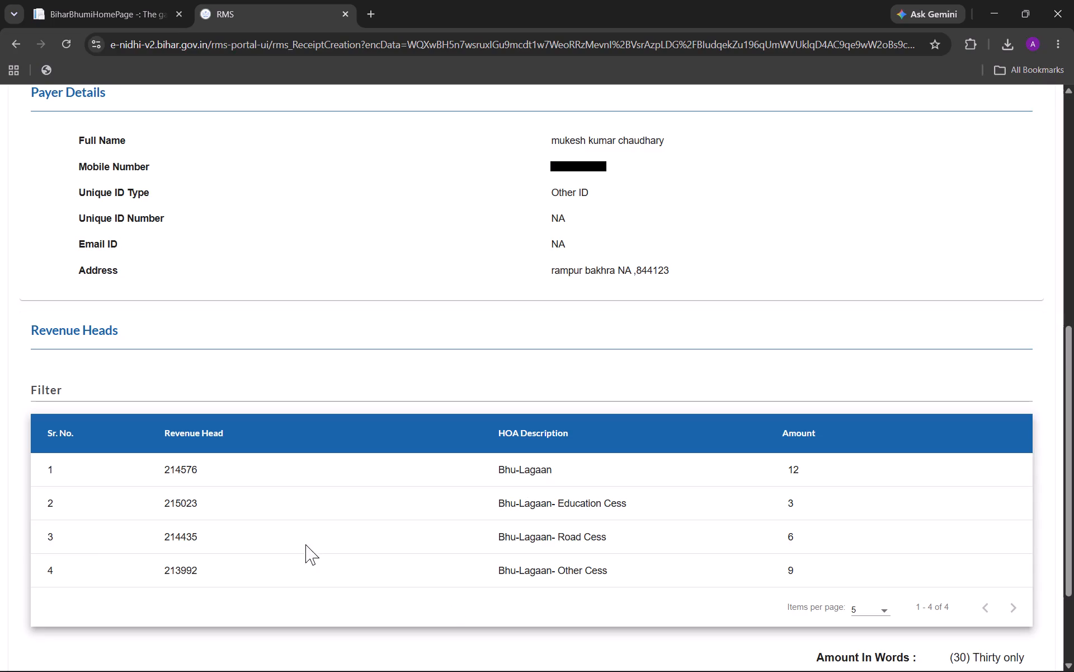
scroll(106, 547, down, 5)
click(36, 562)
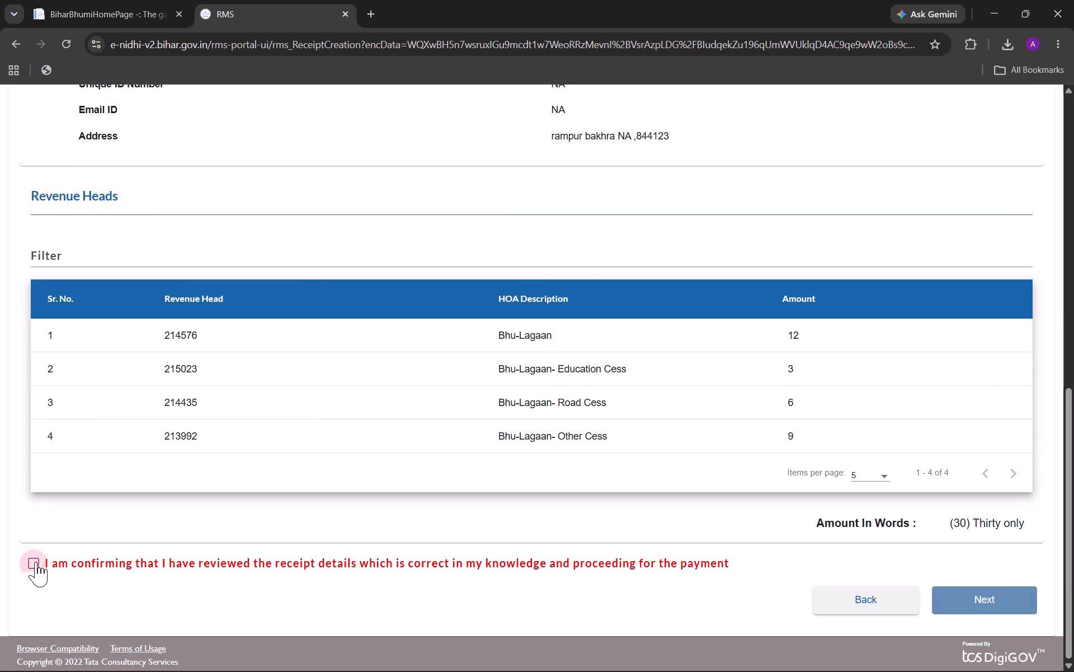
click(940, 589)
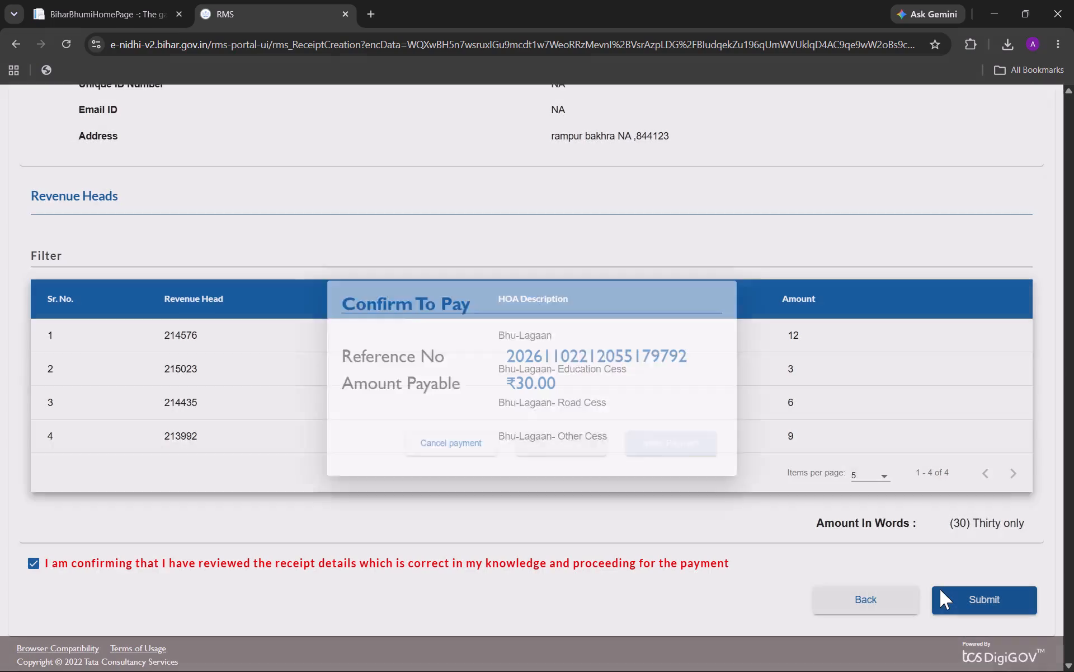
click(718, 455)
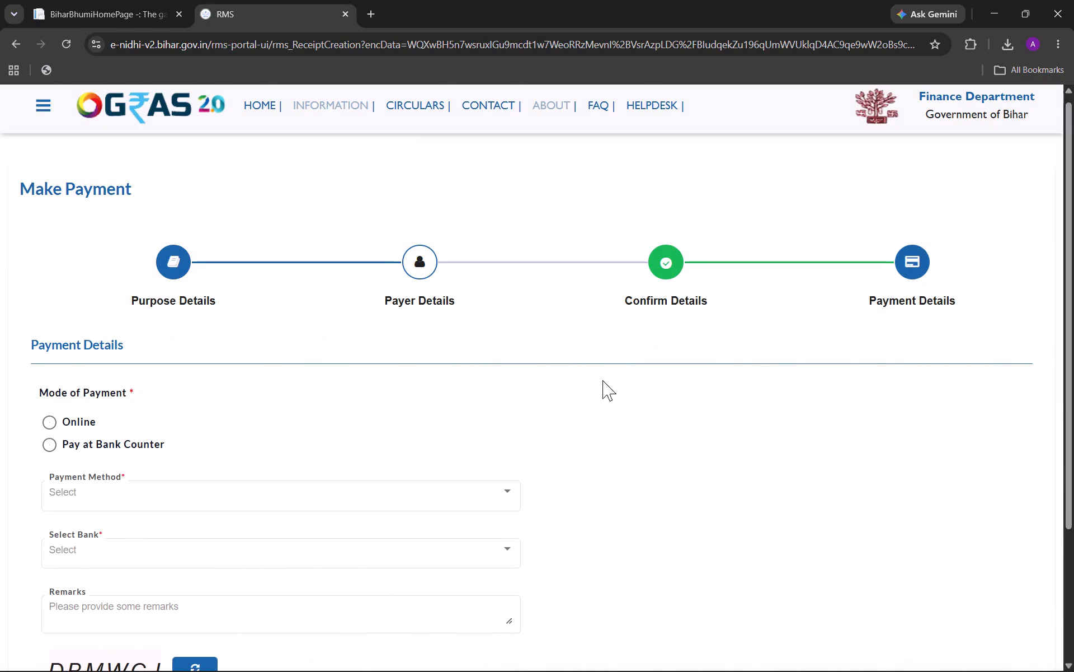
Set the mode of payment to Online, with Net Banking as method and State Bank of India as bank.
click(59, 423)
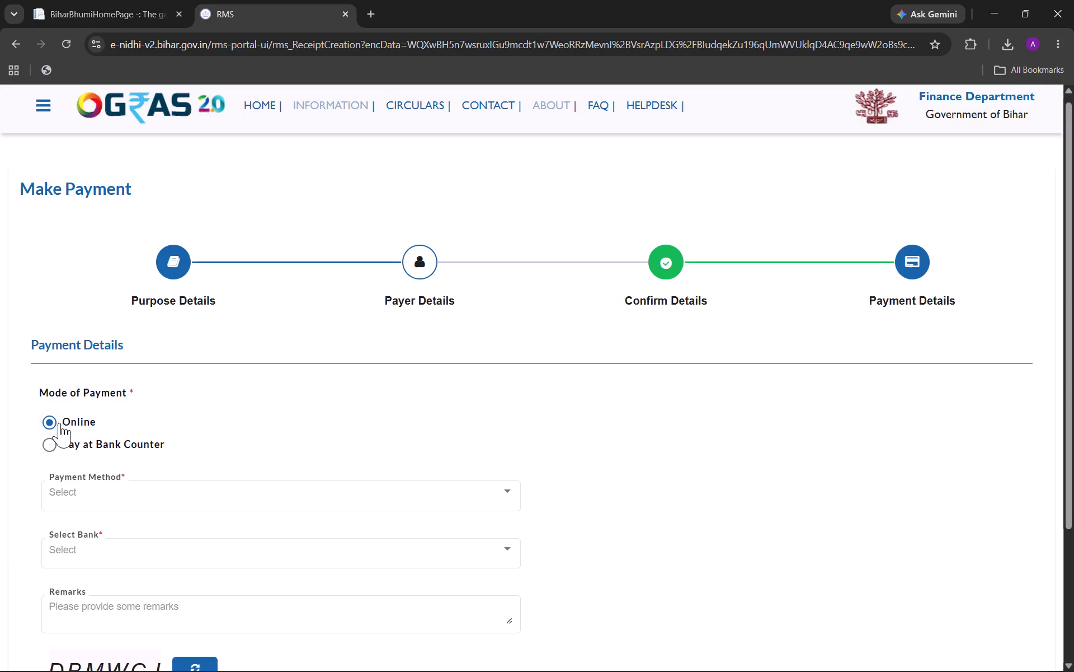
click(133, 495)
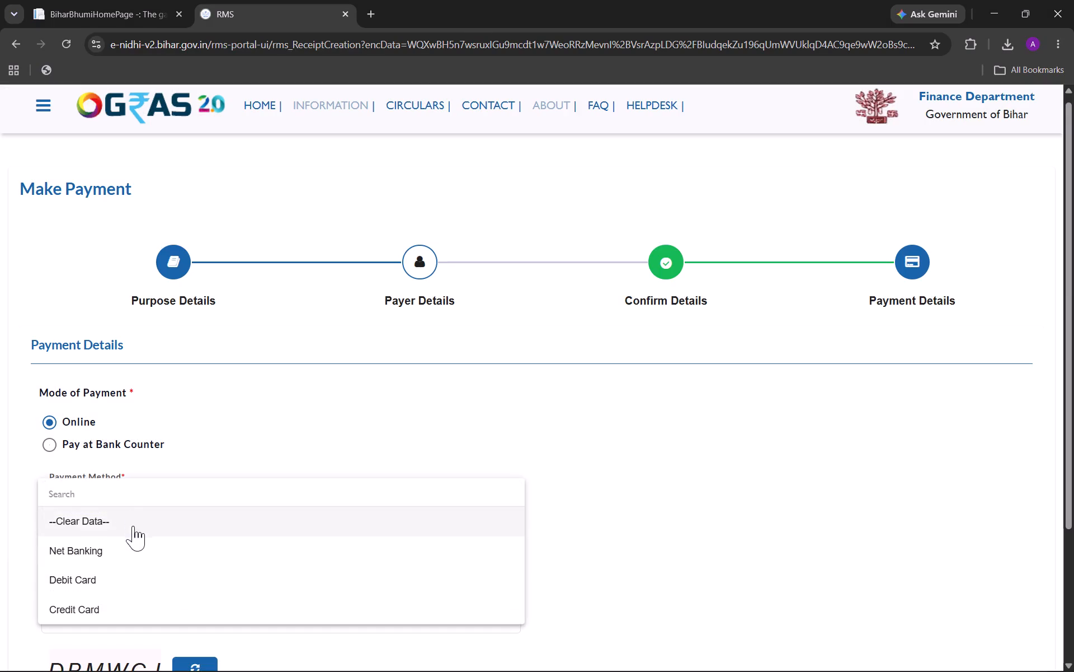
click(133, 544)
scroll(133, 544, down, 1)
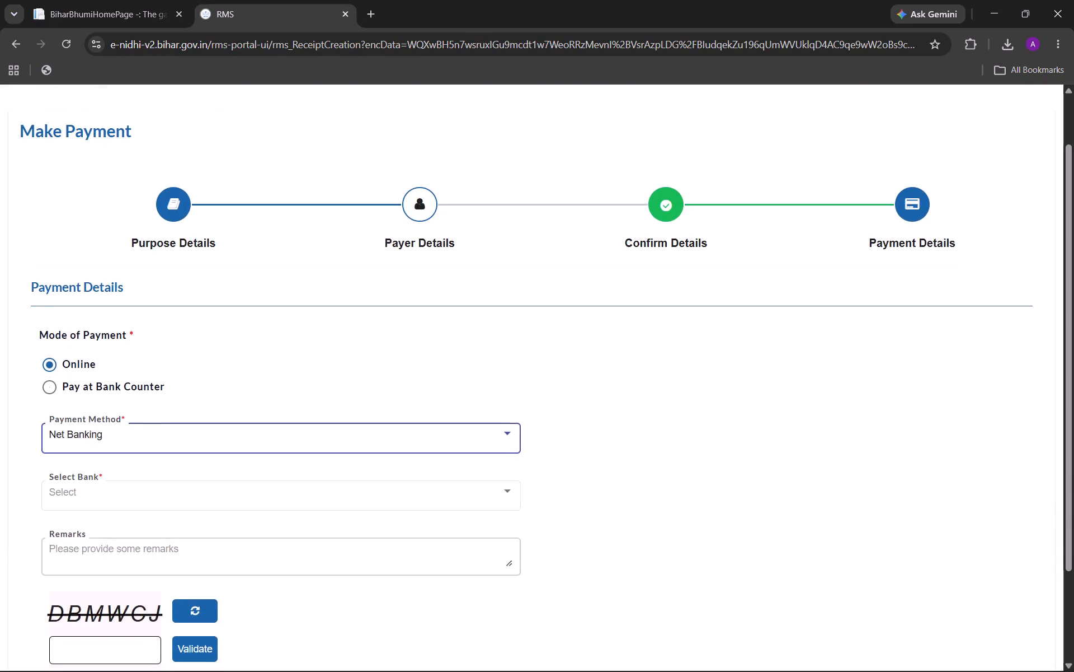
click(146, 487)
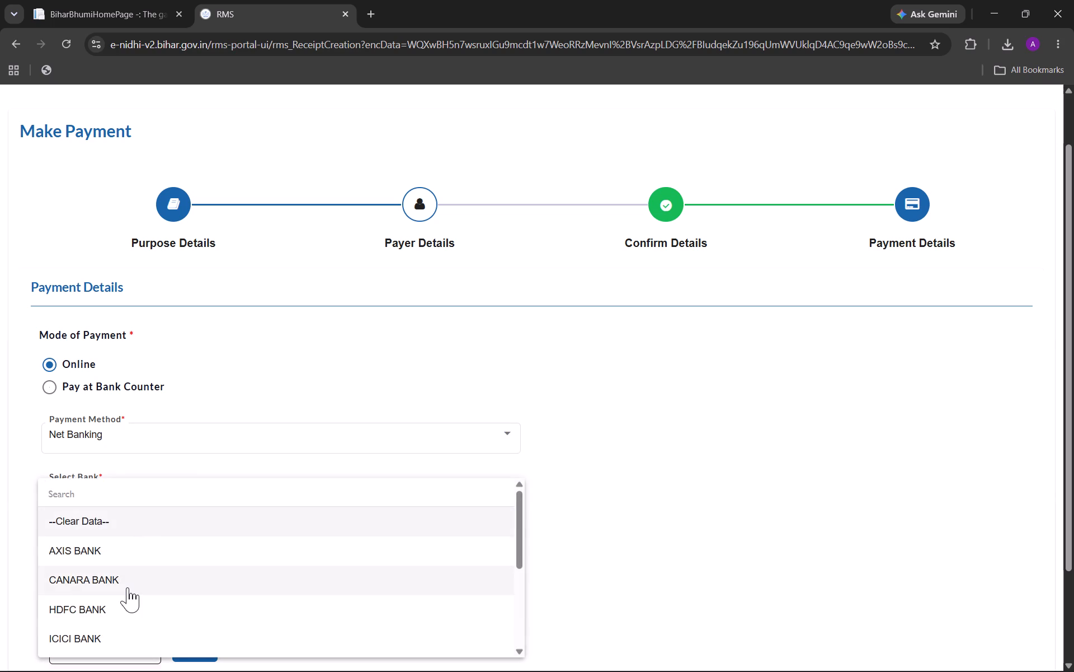
scroll(126, 591, down, 3)
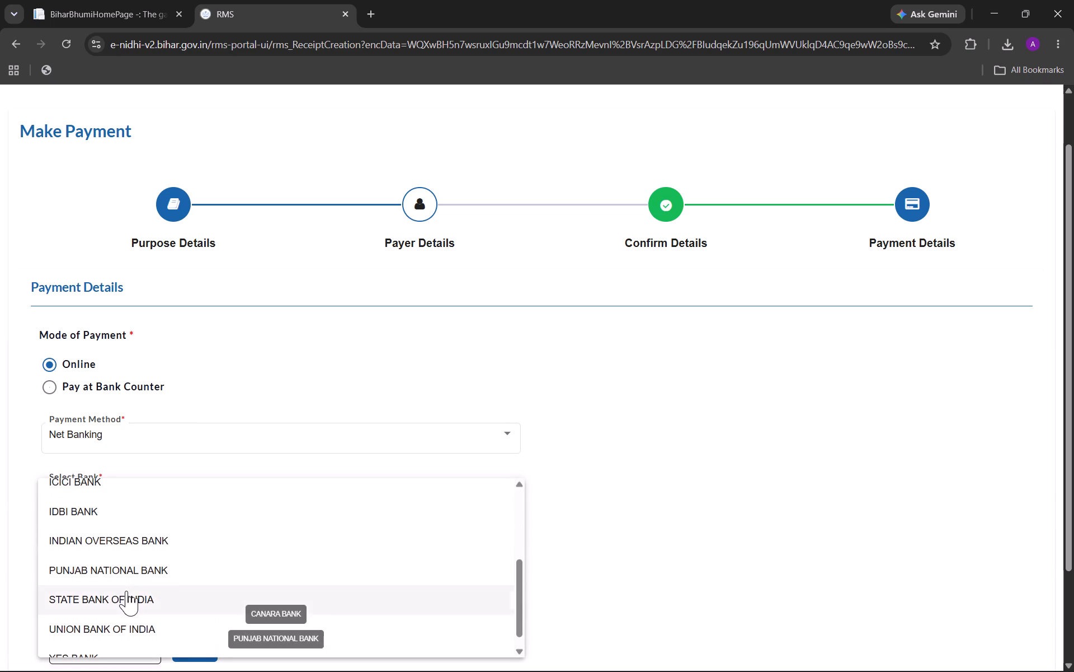
click(126, 591)
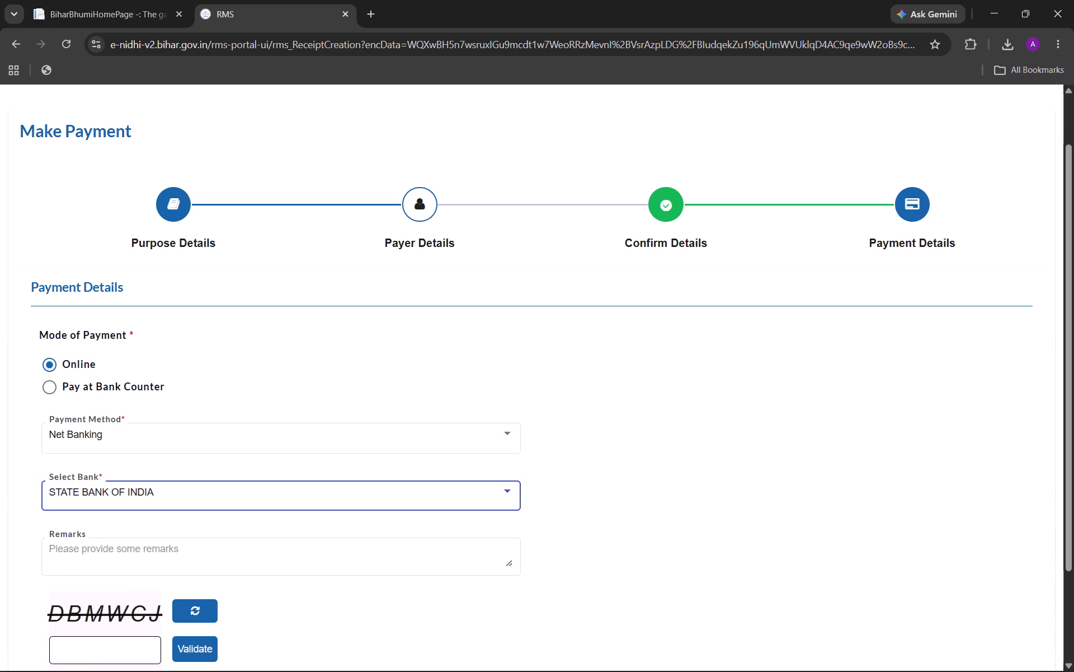
Validate the captcha DBMWCJ, submit the payment details and proceed to the bank portal.
click(81, 650)
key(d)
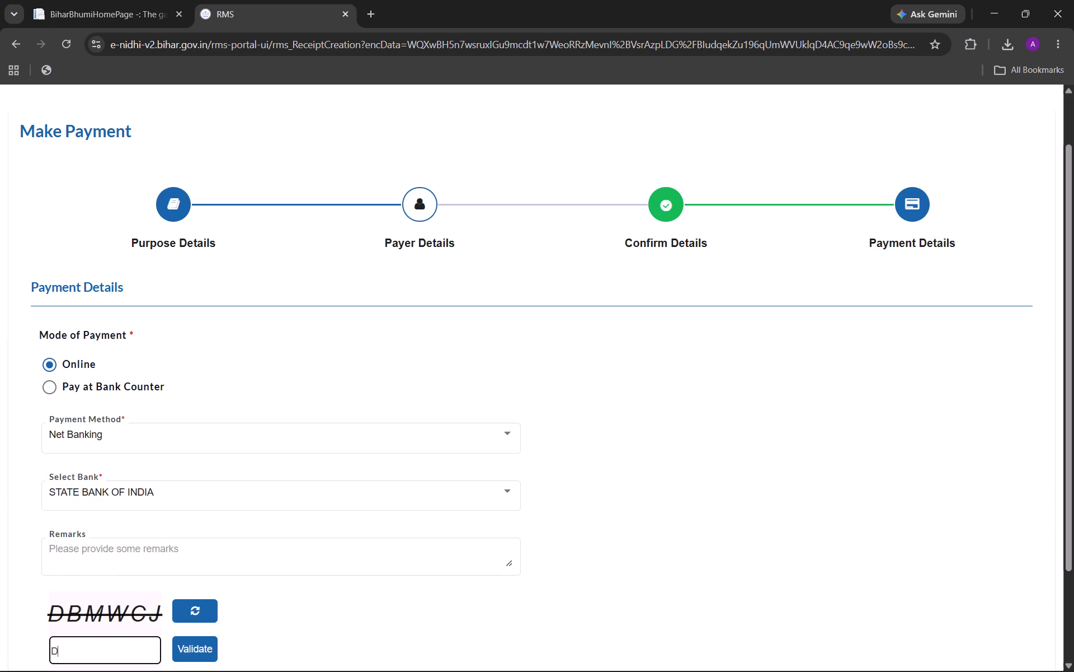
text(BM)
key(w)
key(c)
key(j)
scroll(81, 650, down, 3)
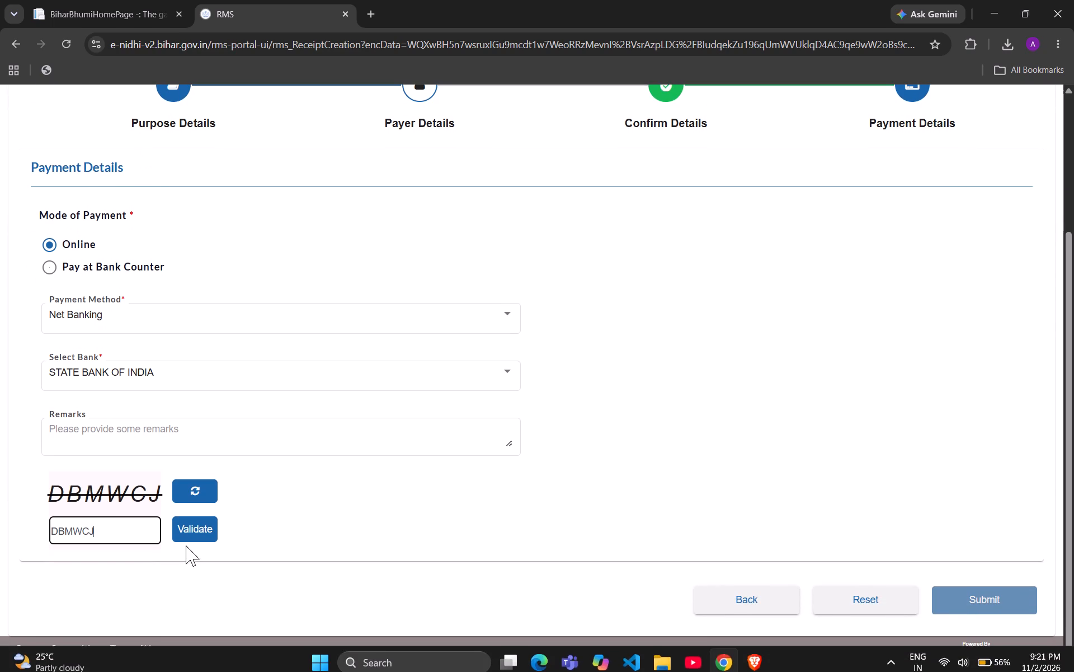
click(191, 525)
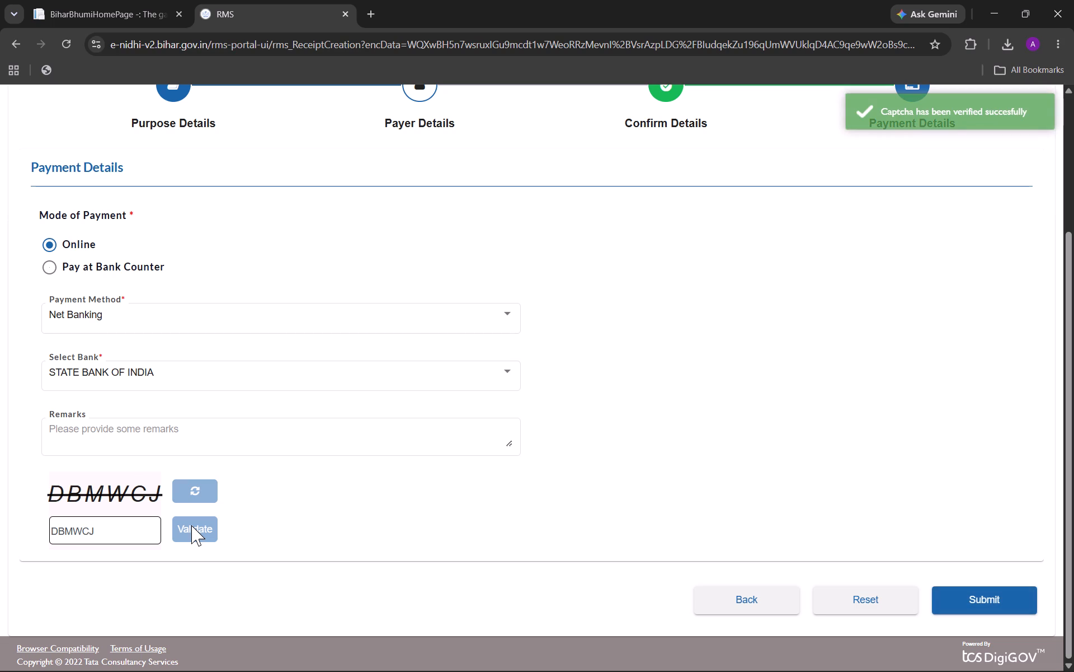
click(950, 595)
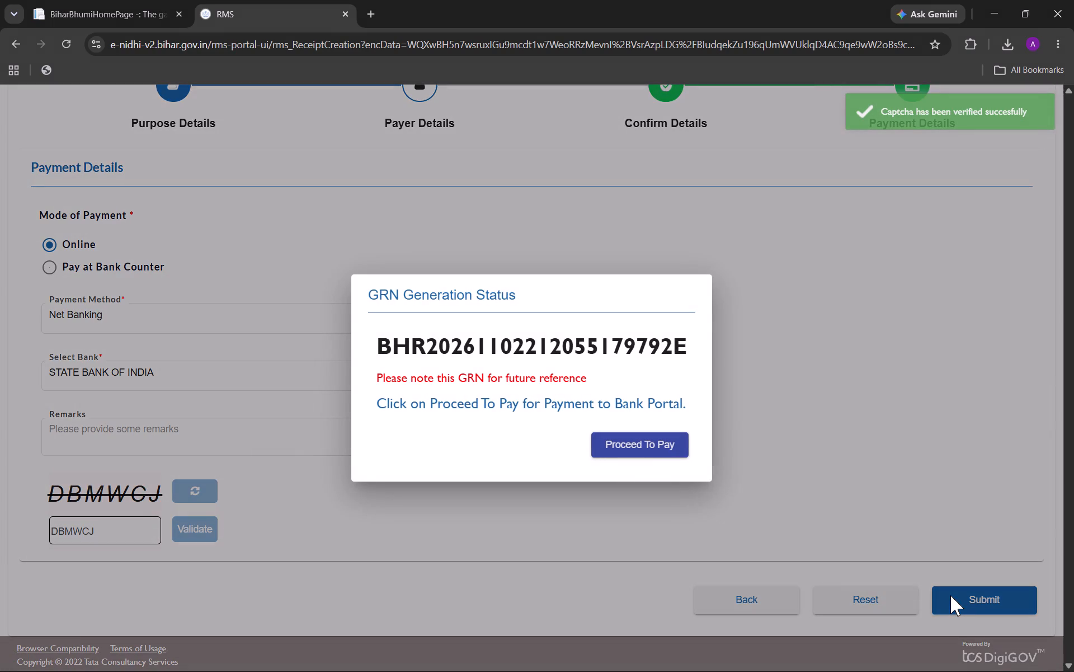
click(643, 444)
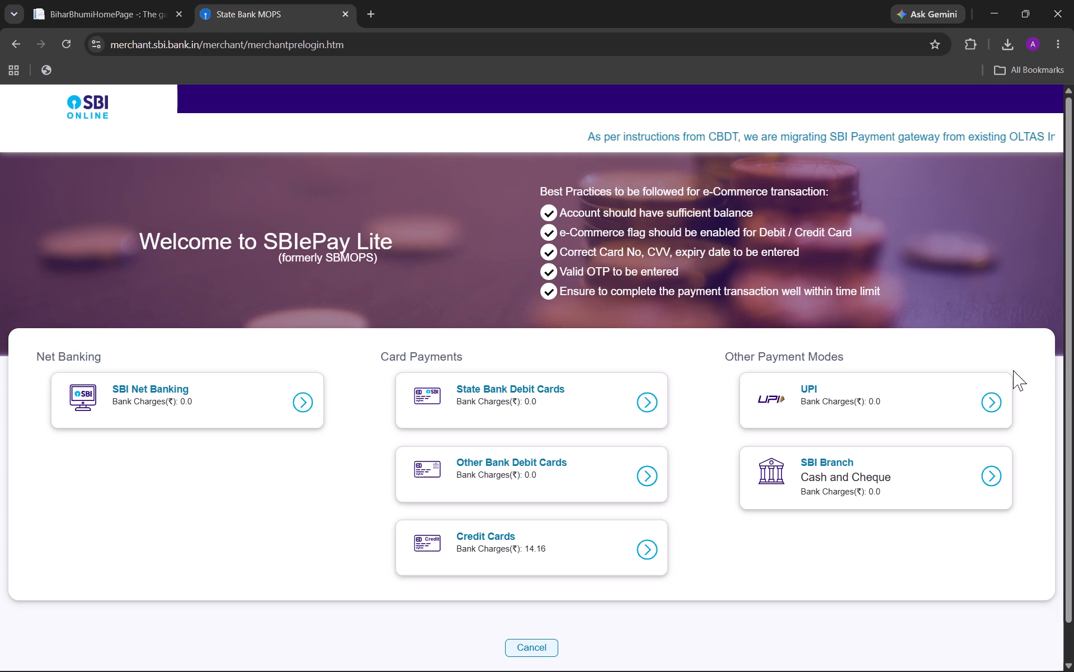
Choose UPI on SBIePay Lite and confirm the payment details to generate the QR code.
click(977, 400)
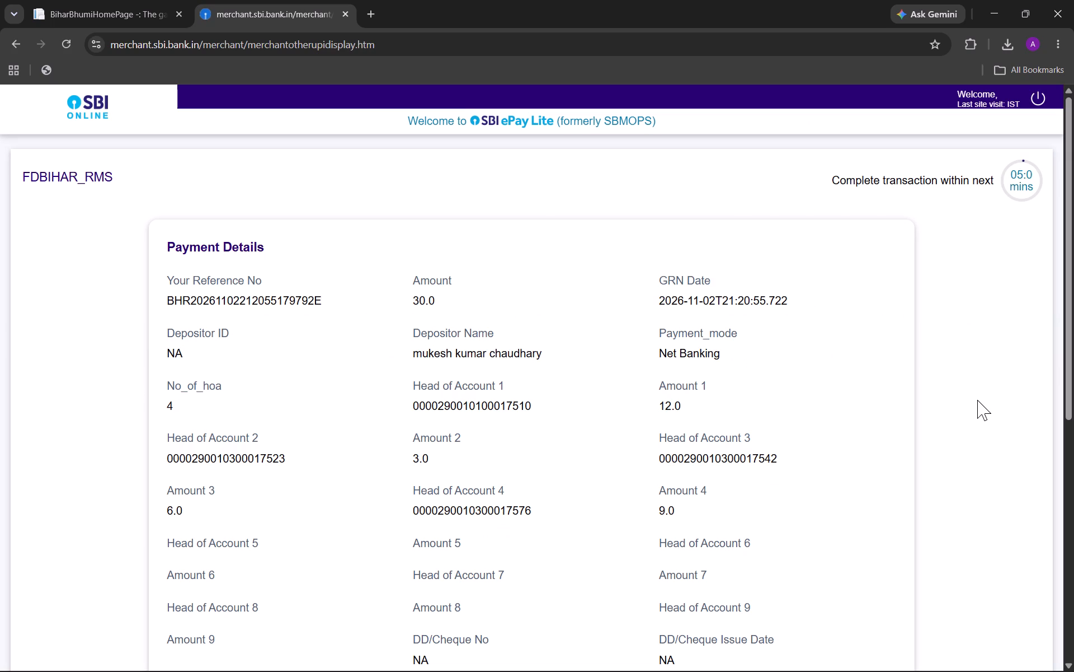
scroll(977, 400, down, 8)
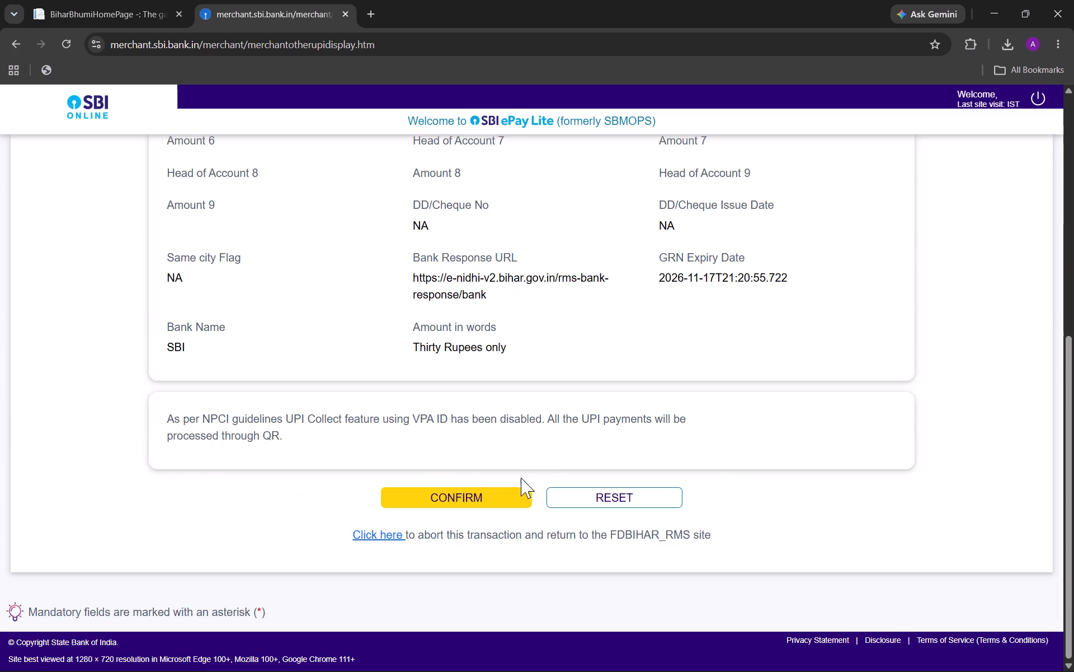
click(489, 499)
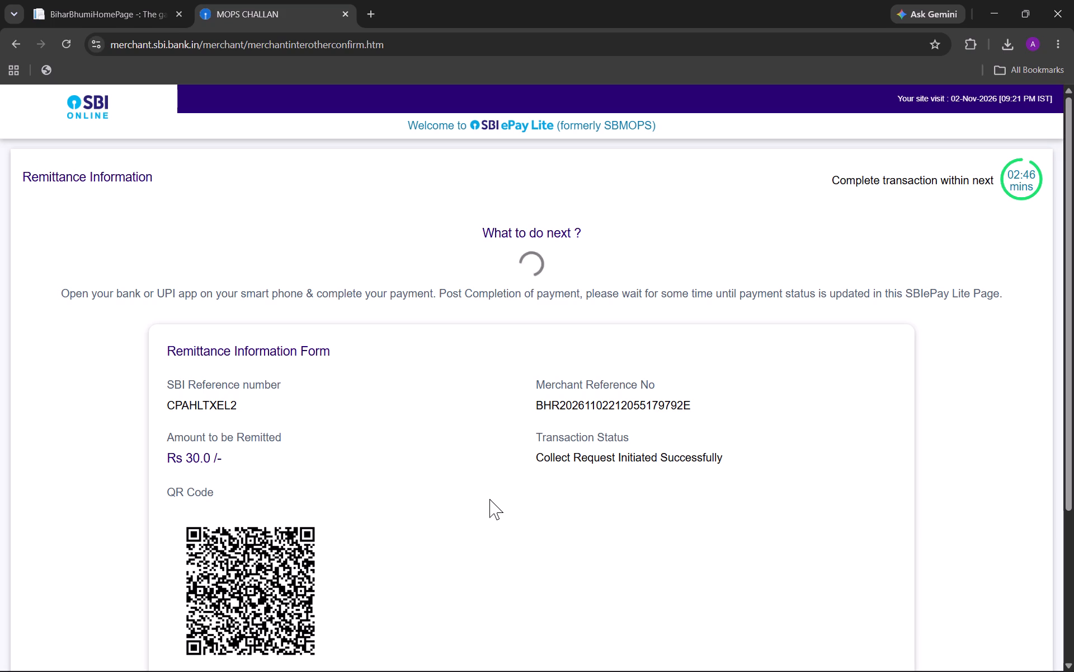
Pay the Rs 30 through the displayed UPI QR code and acknowledge the transaction status.
scroll(489, 499, down, 1)
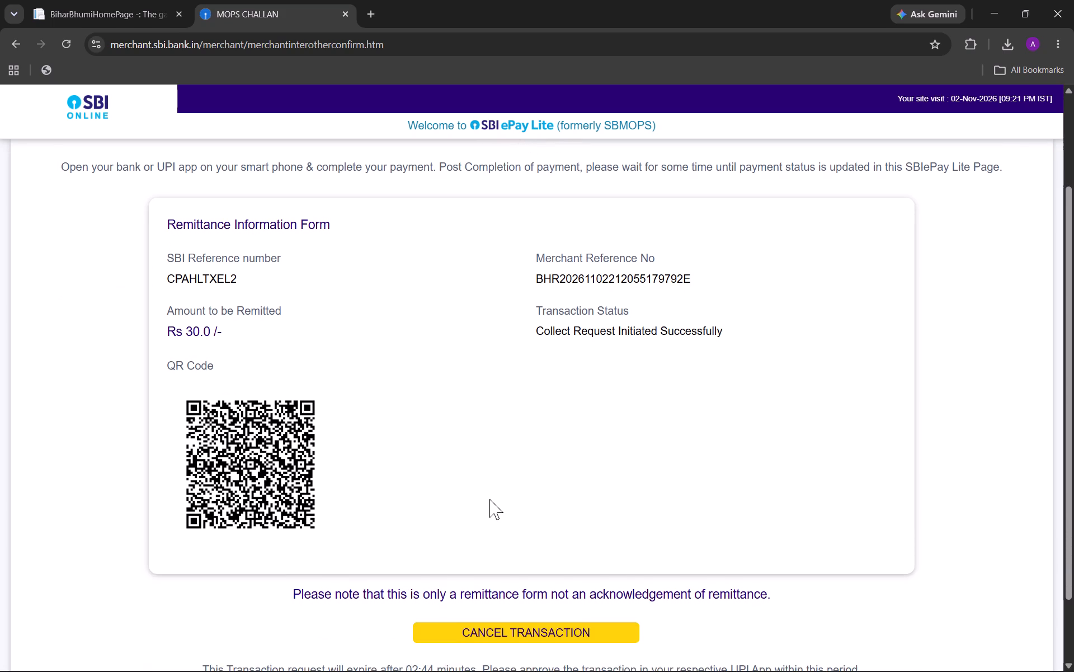
scroll(489, 499, down, 1)
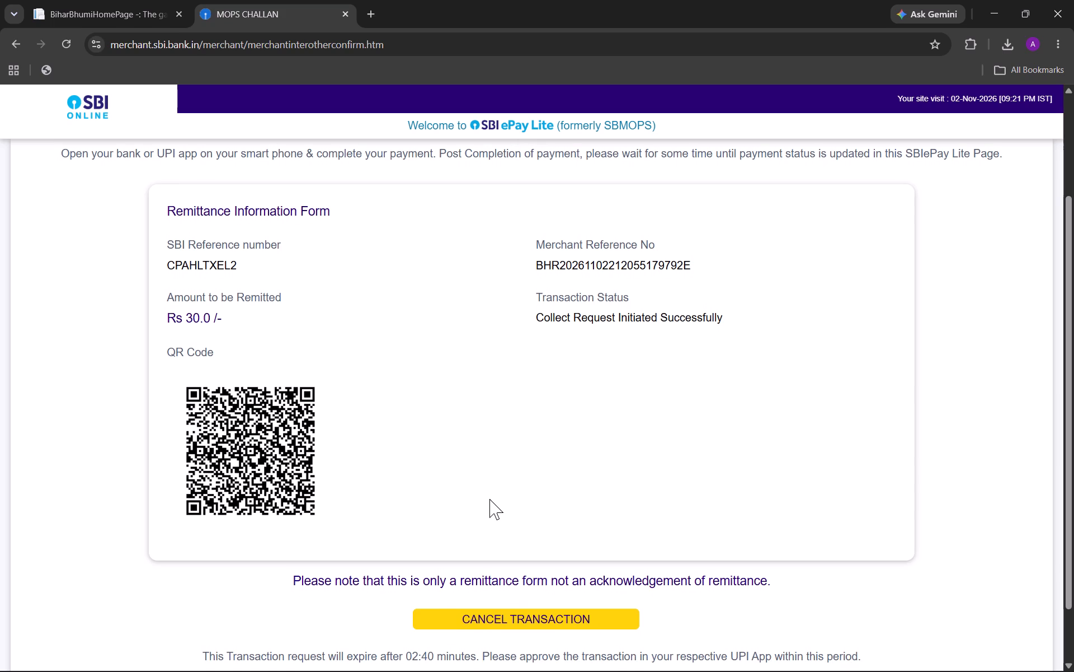
scroll(489, 499, right, 3)
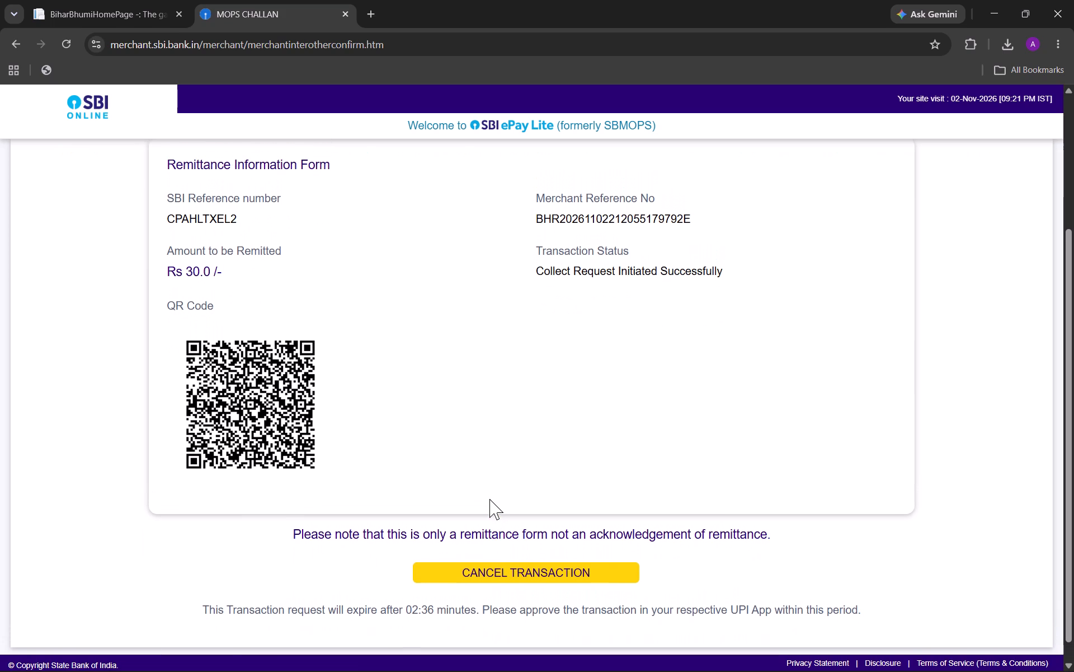
scroll(489, 499, right, 1)
scroll(489, 499, up, 1)
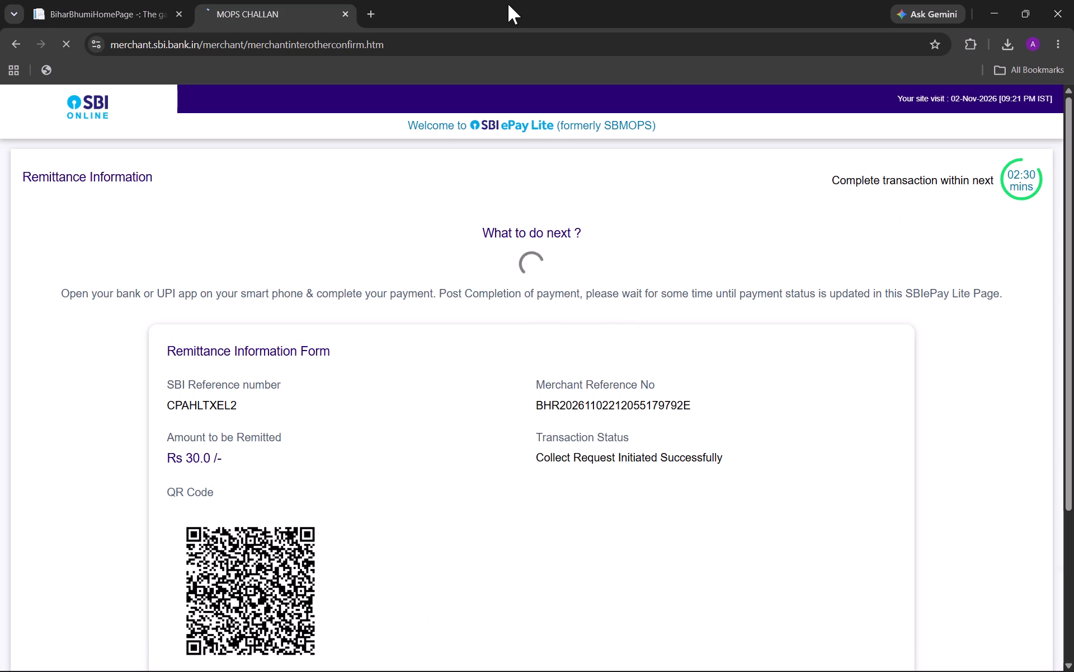
click(648, 122)
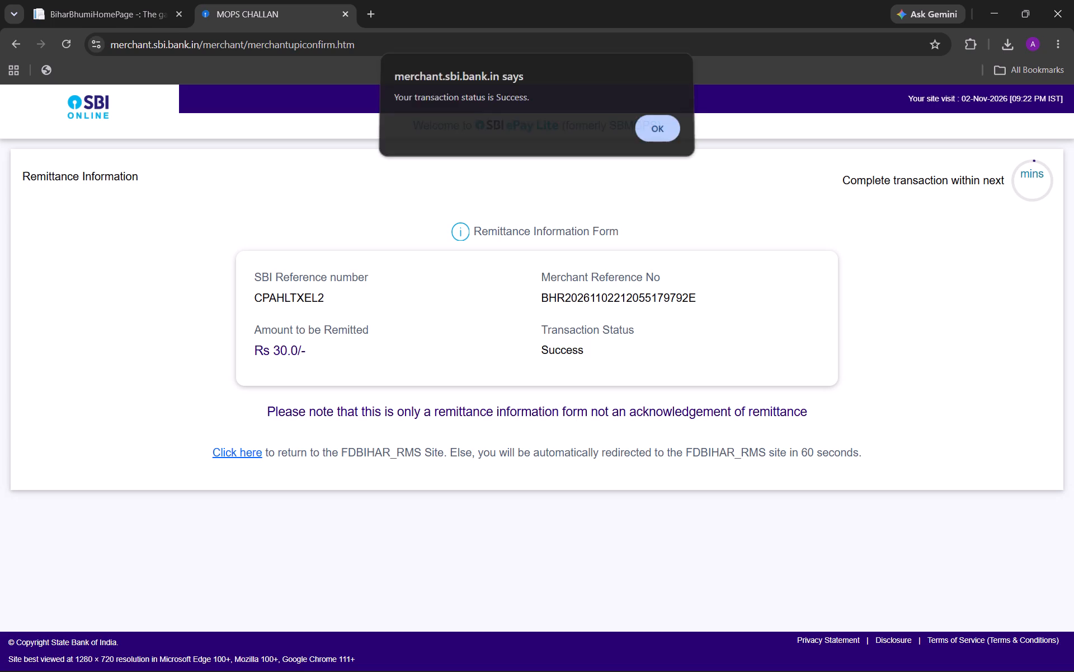
Return through the payment acknowledgement to the department portal and open the लगान रसीद for this payment.
click(251, 450)
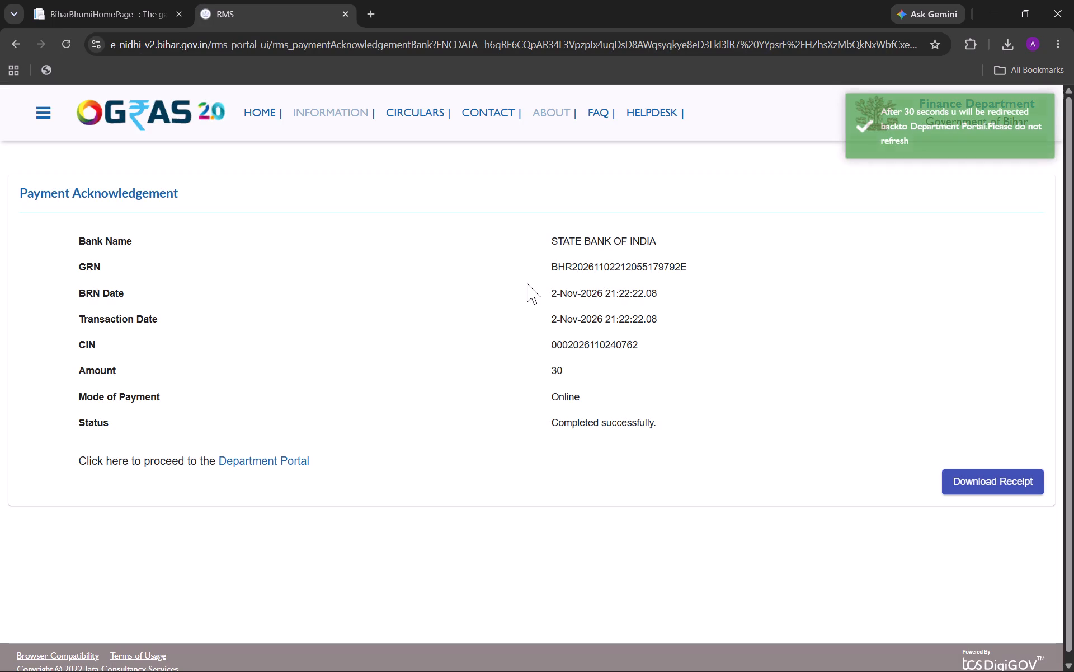
click(257, 459)
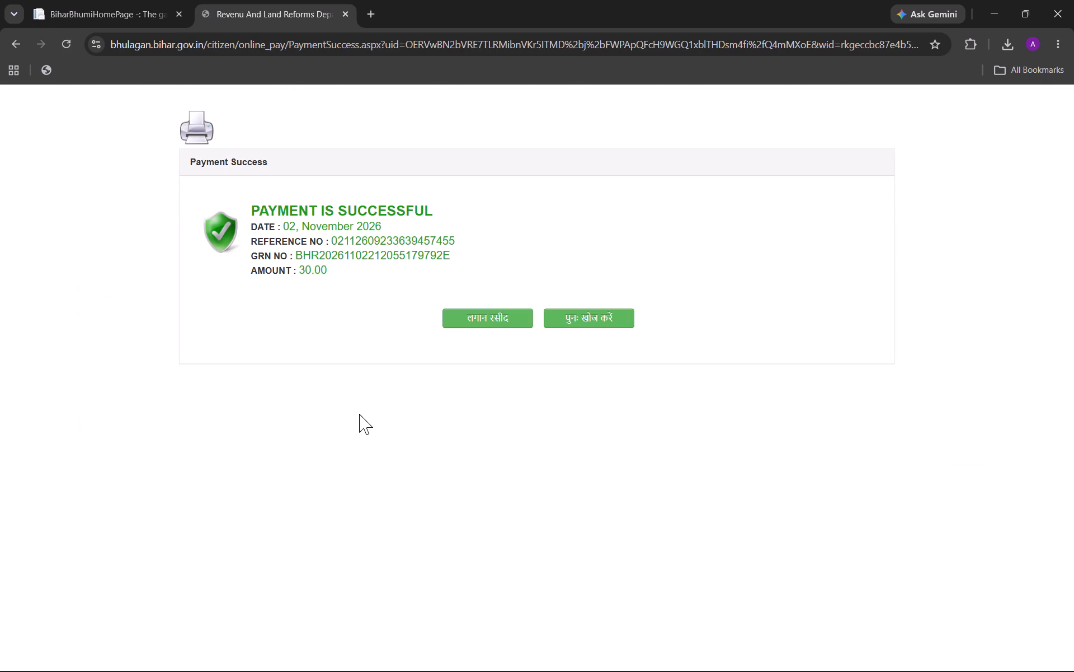
click(486, 315)
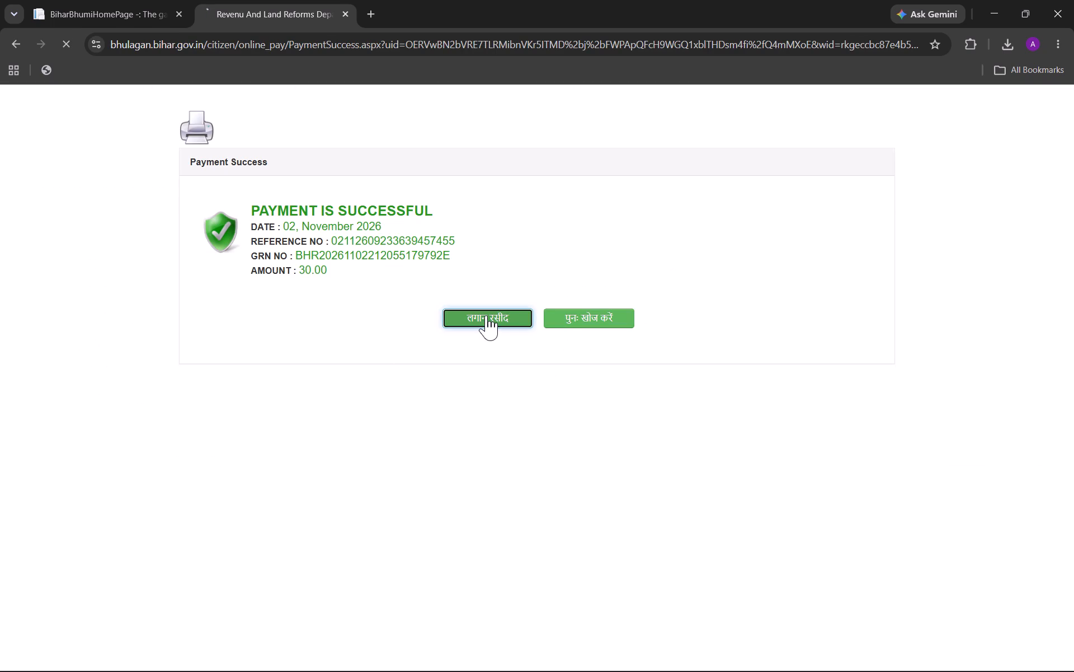
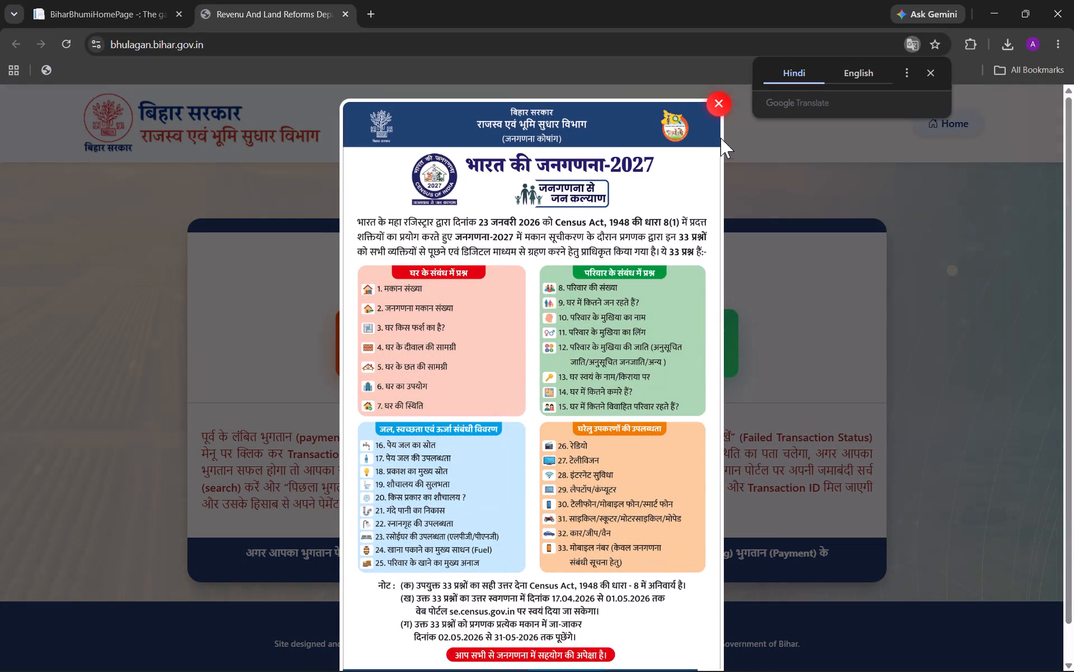
Dismiss the census notice, open the ऑनलाइन भुगतान करें (Pay Online Lagaan) page and acknowledge its payment alert.
click(719, 109)
click(651, 340)
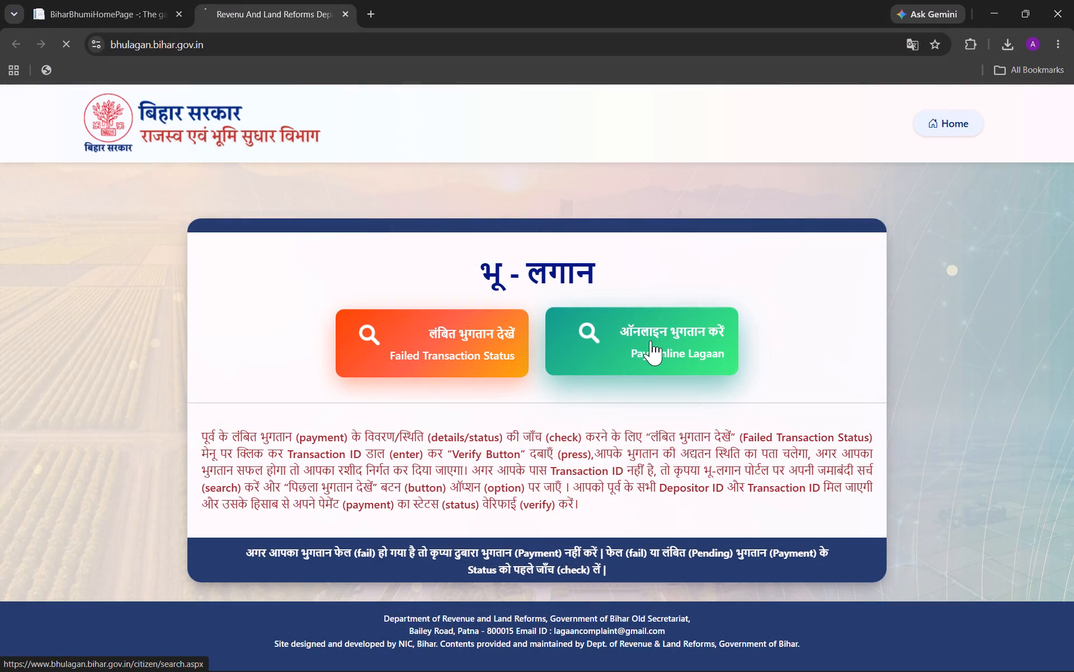
click(660, 192)
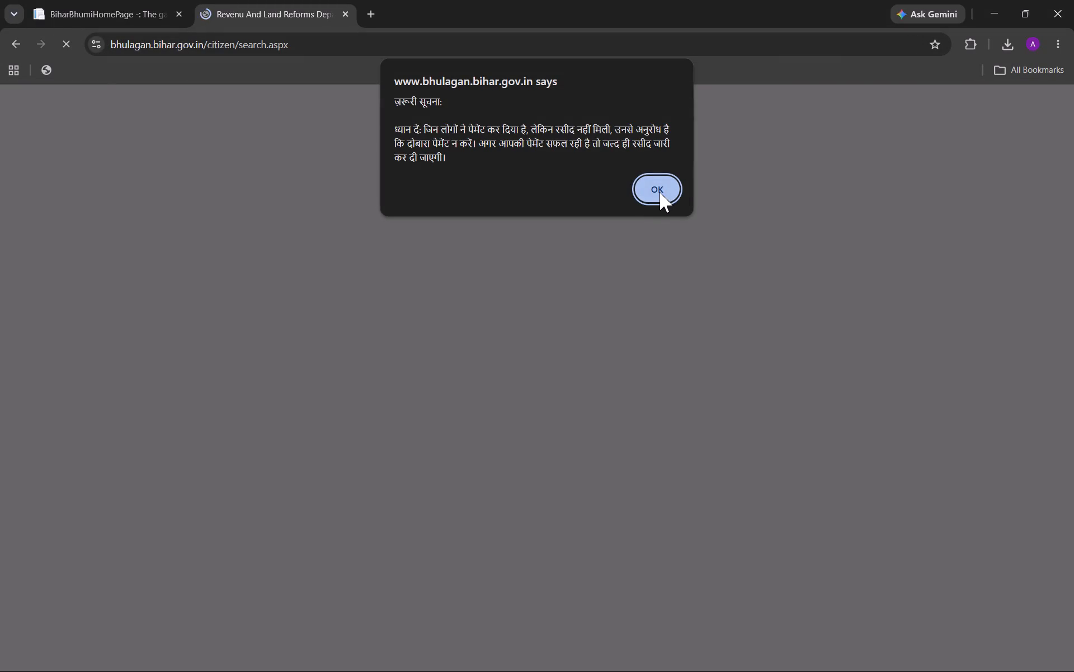
Set the district to Vaishali and the anchal to Lalganj, and proceed to the halka selection.
click(359, 342)
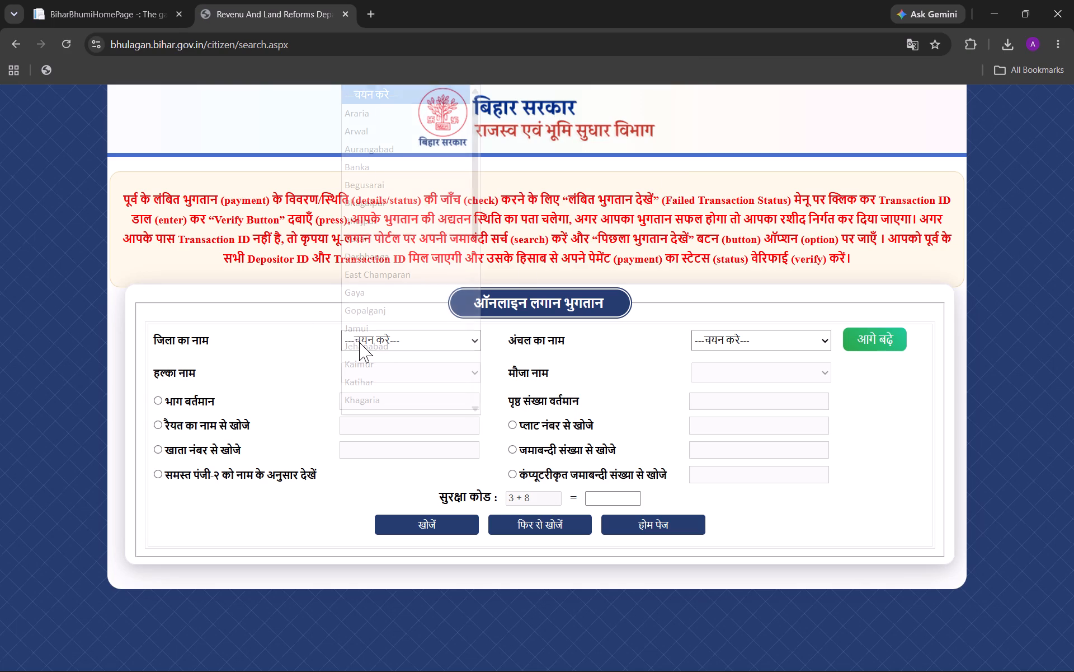
scroll(367, 364, down, 5)
click(366, 386)
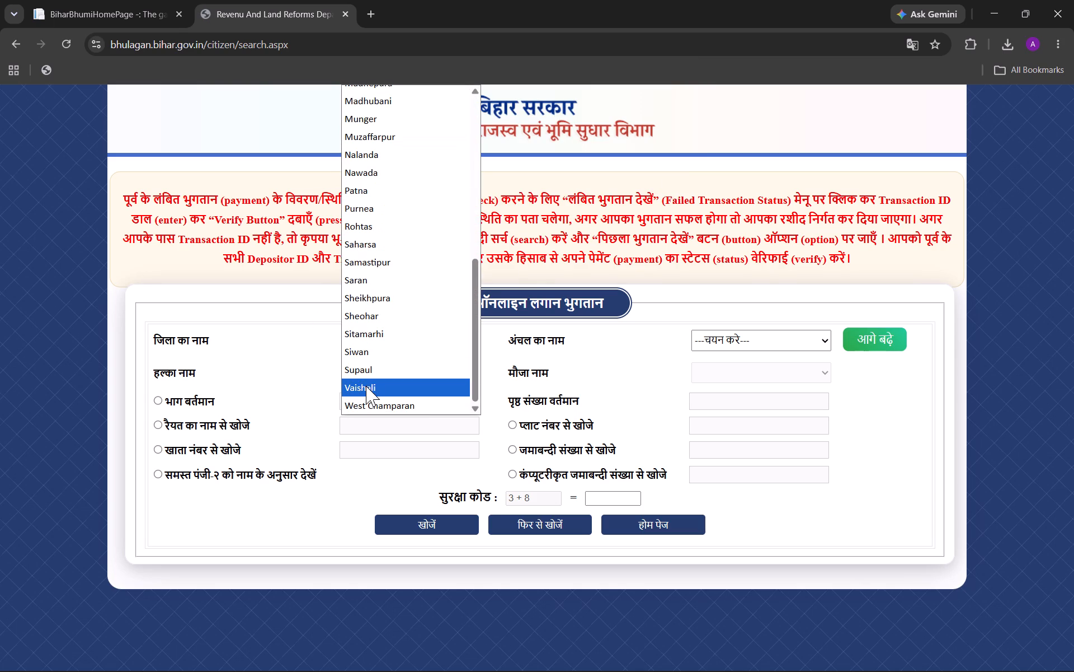
click(755, 335)
click(755, 335)
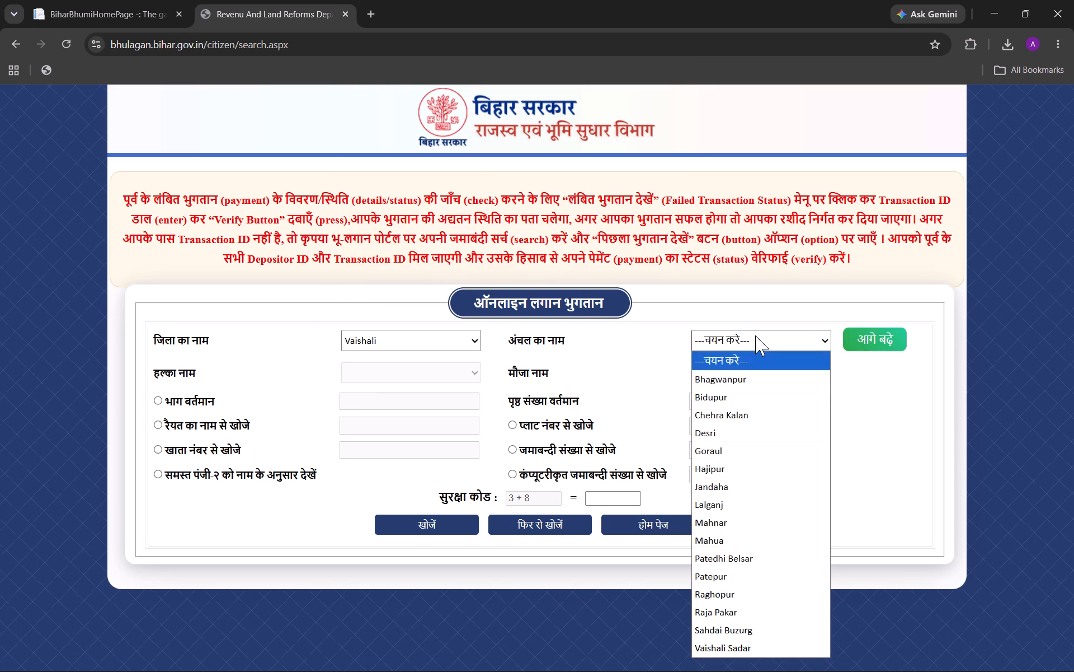
click(733, 499)
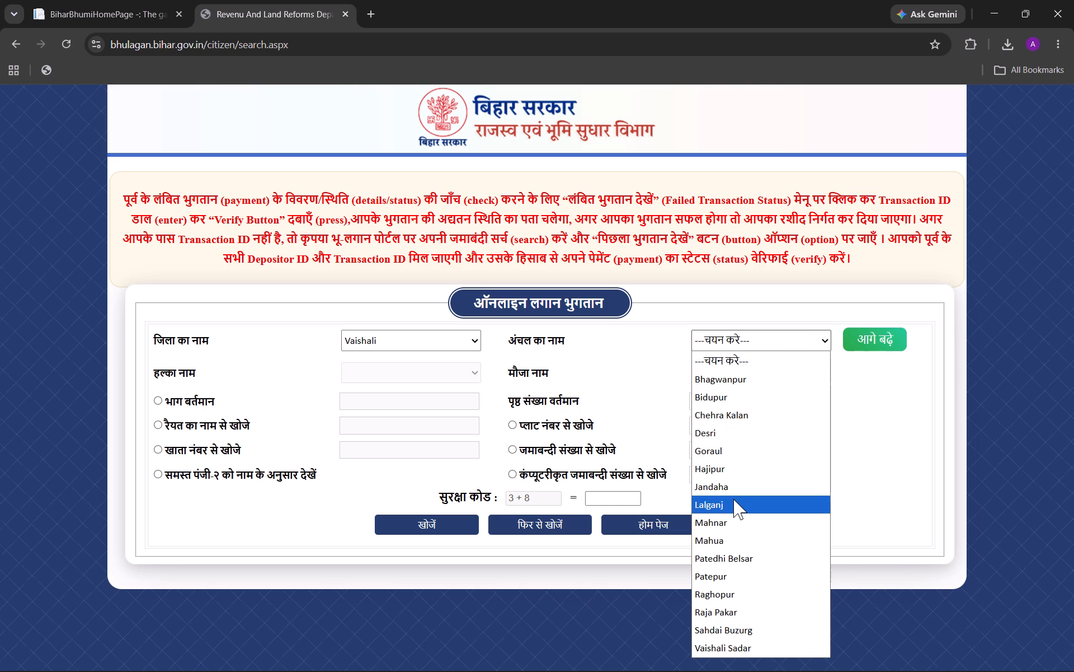
click(872, 337)
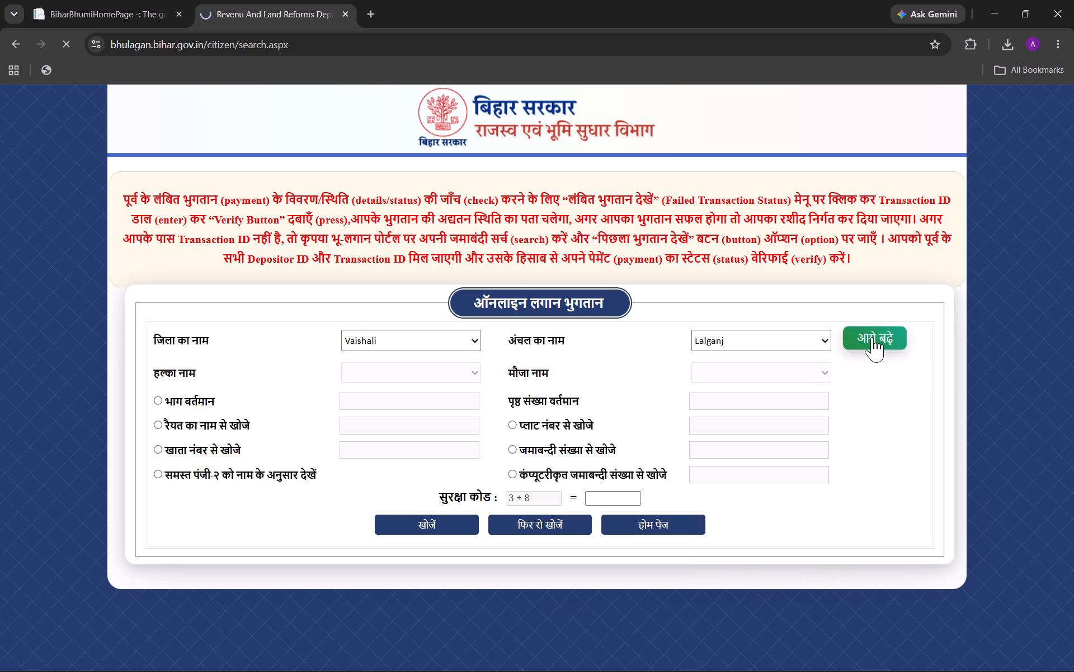
Select the halka पुरनटॉड and the mauja बखरा बुजुर्ग - 225.
click(440, 374)
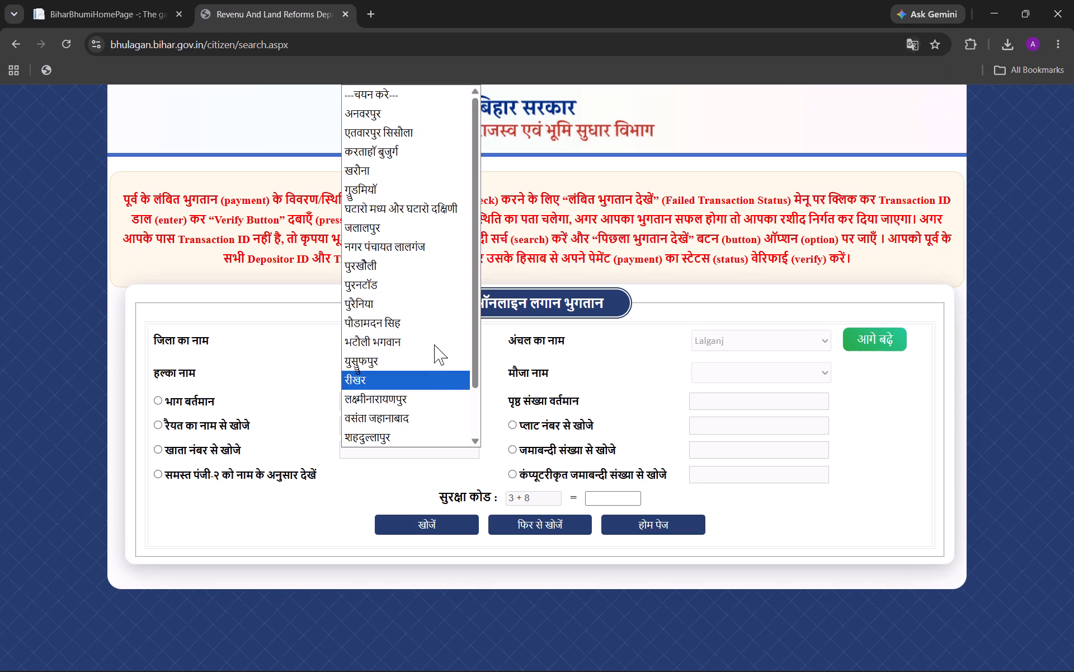
click(422, 288)
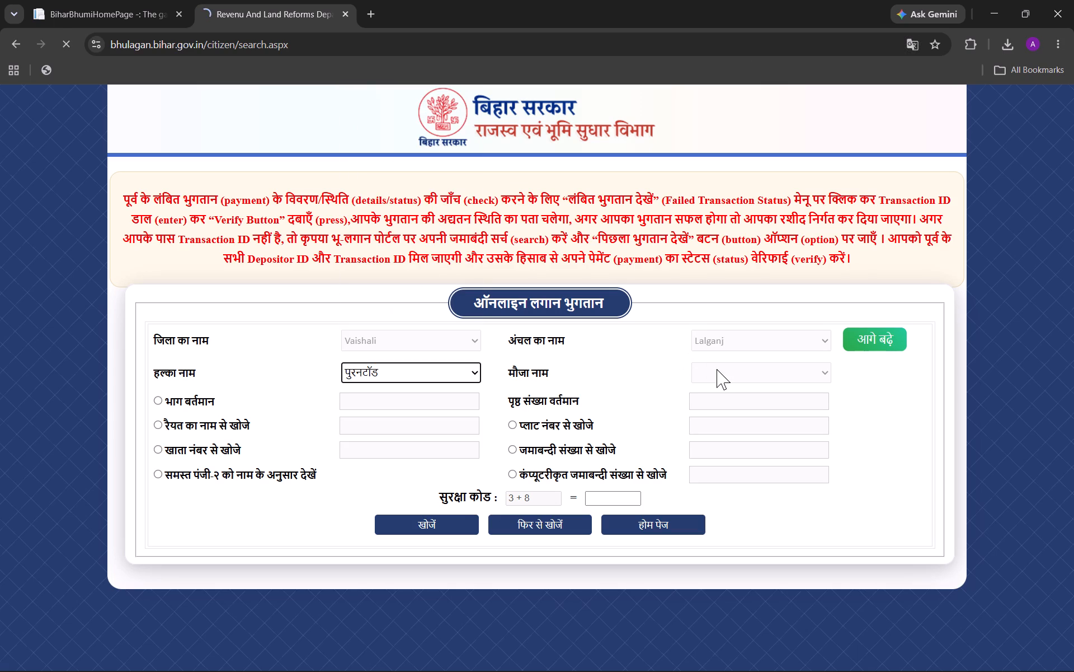
click(717, 370)
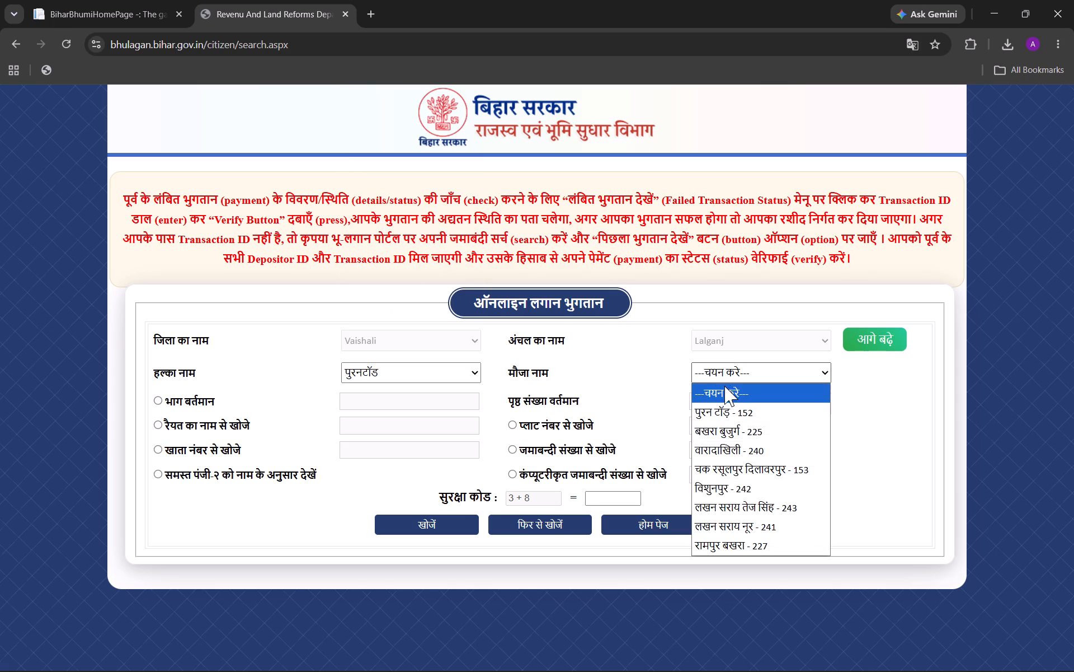
click(733, 428)
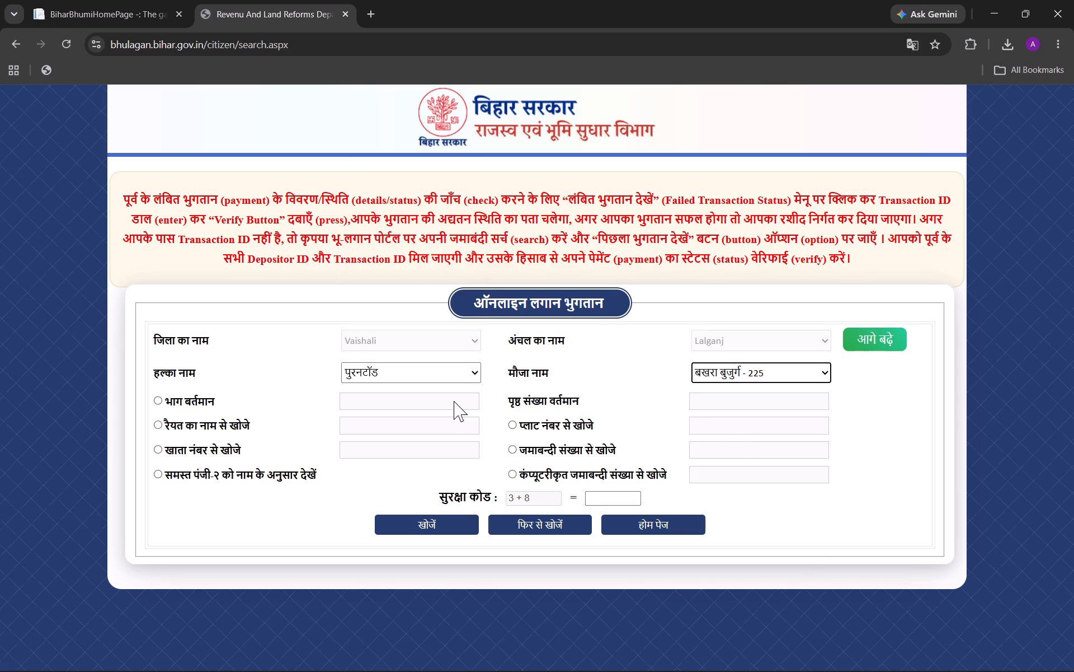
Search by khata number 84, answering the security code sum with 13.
click(159, 447)
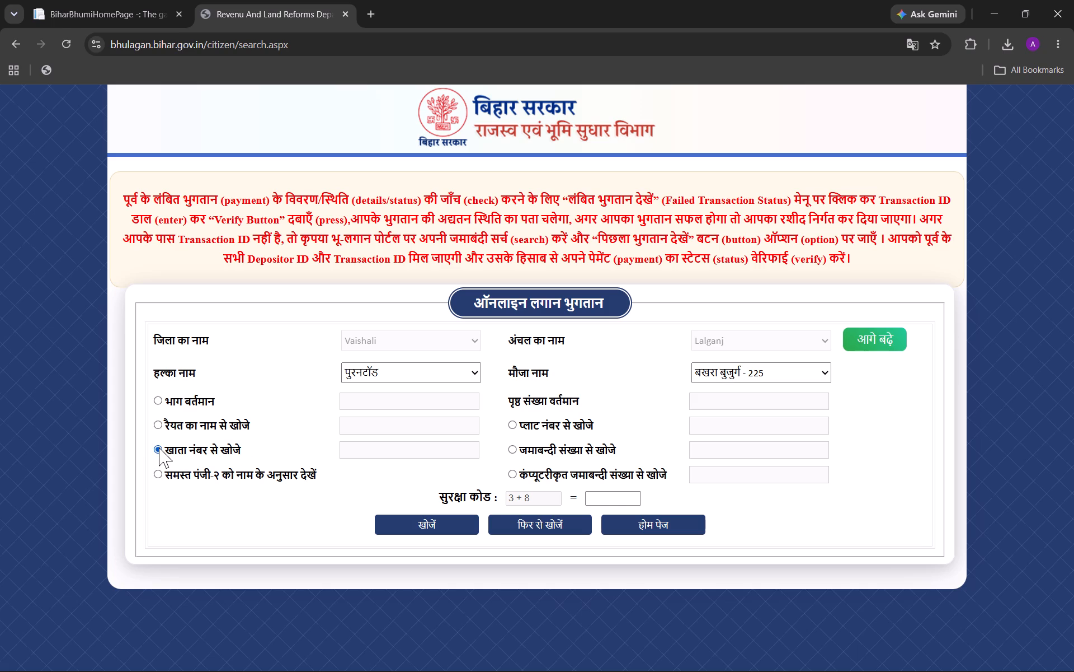
click(389, 447)
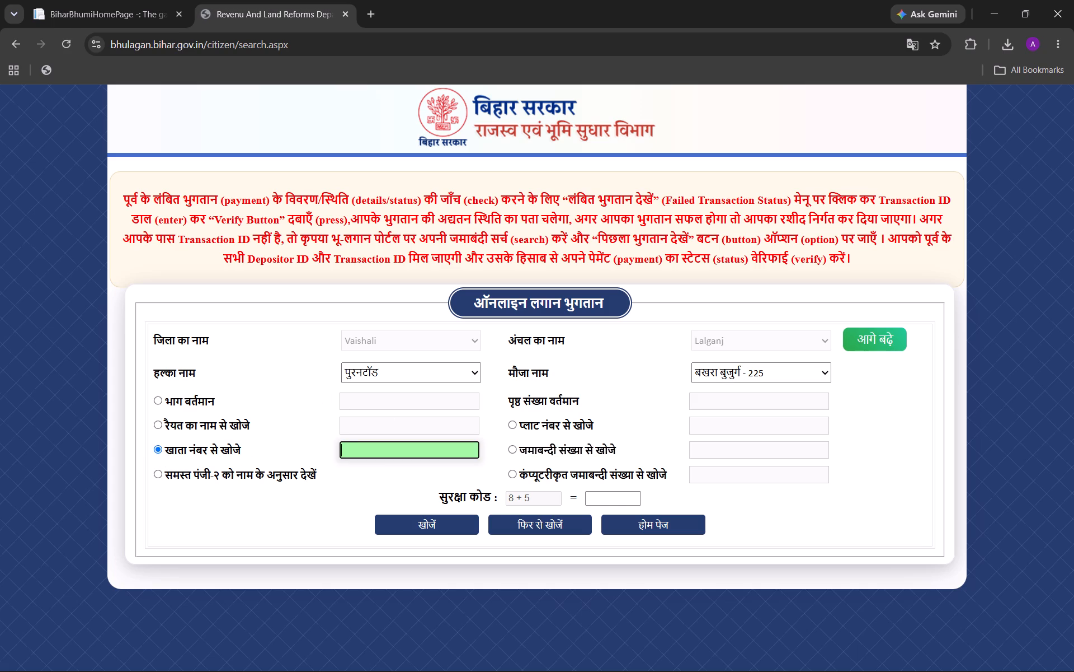
text(84)
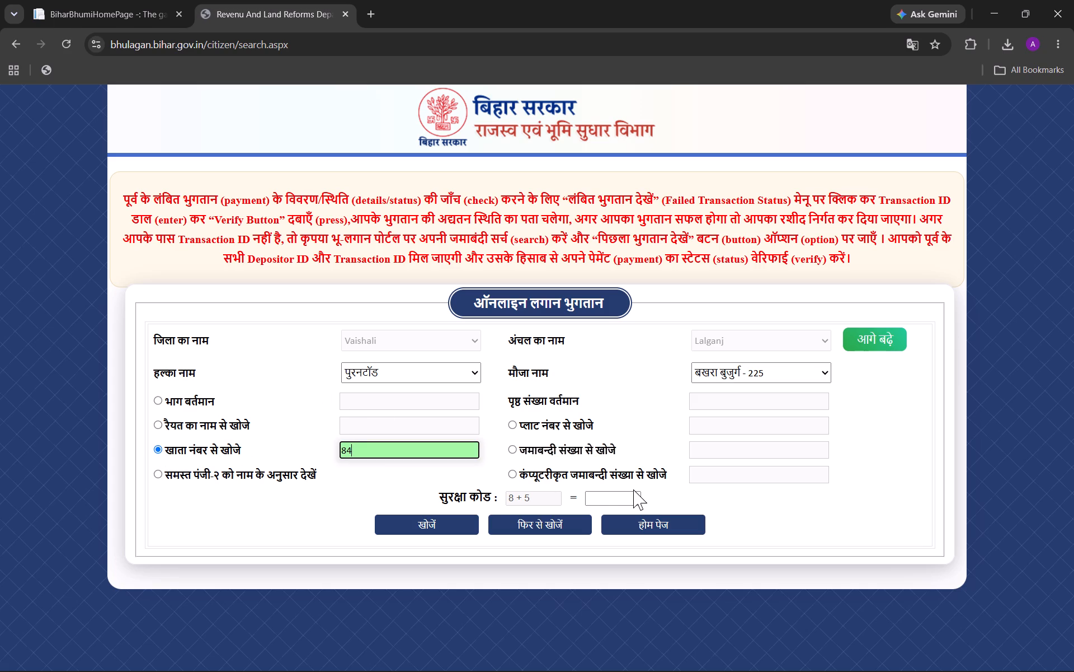
click(628, 497)
text(13)
click(445, 519)
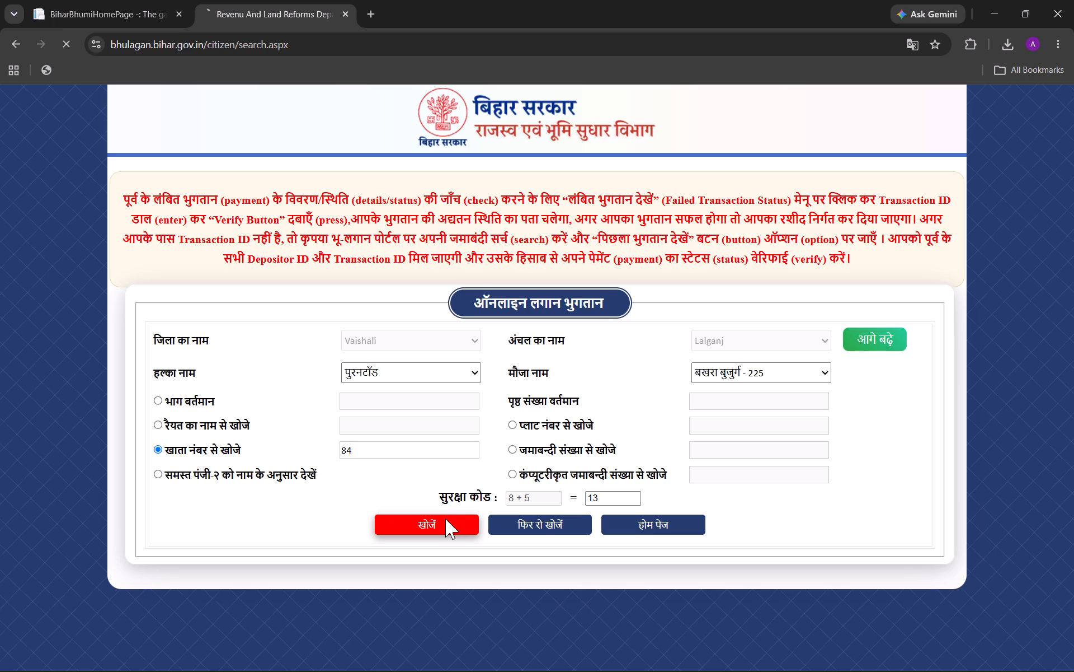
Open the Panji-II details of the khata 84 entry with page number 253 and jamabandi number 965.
scroll(445, 519, down, 14)
scroll(445, 519, down, 7)
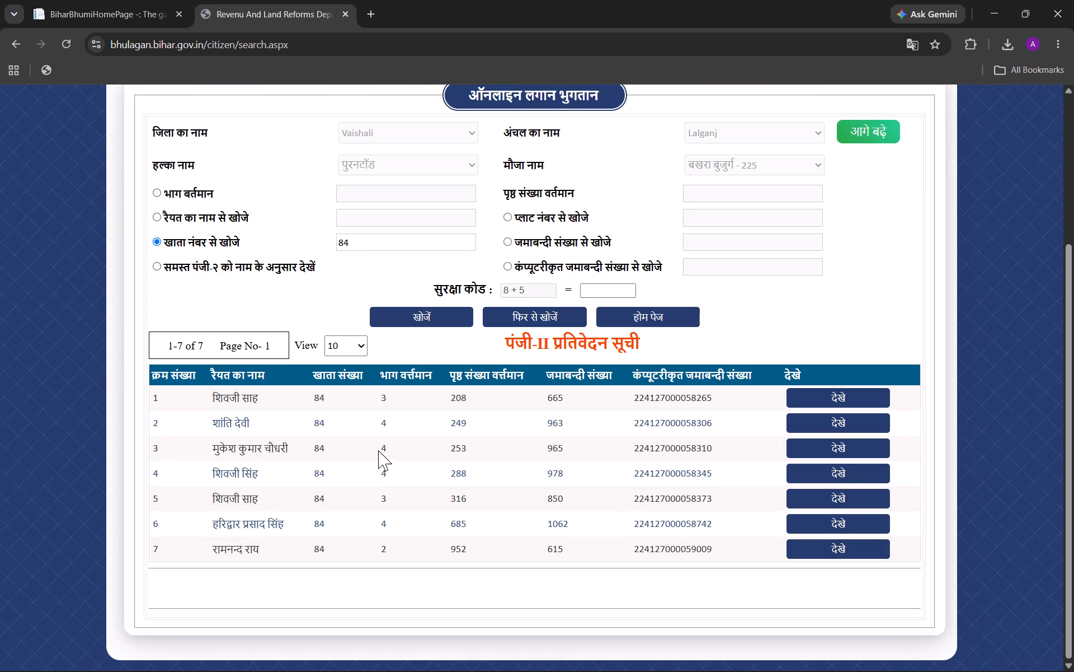
click(817, 450)
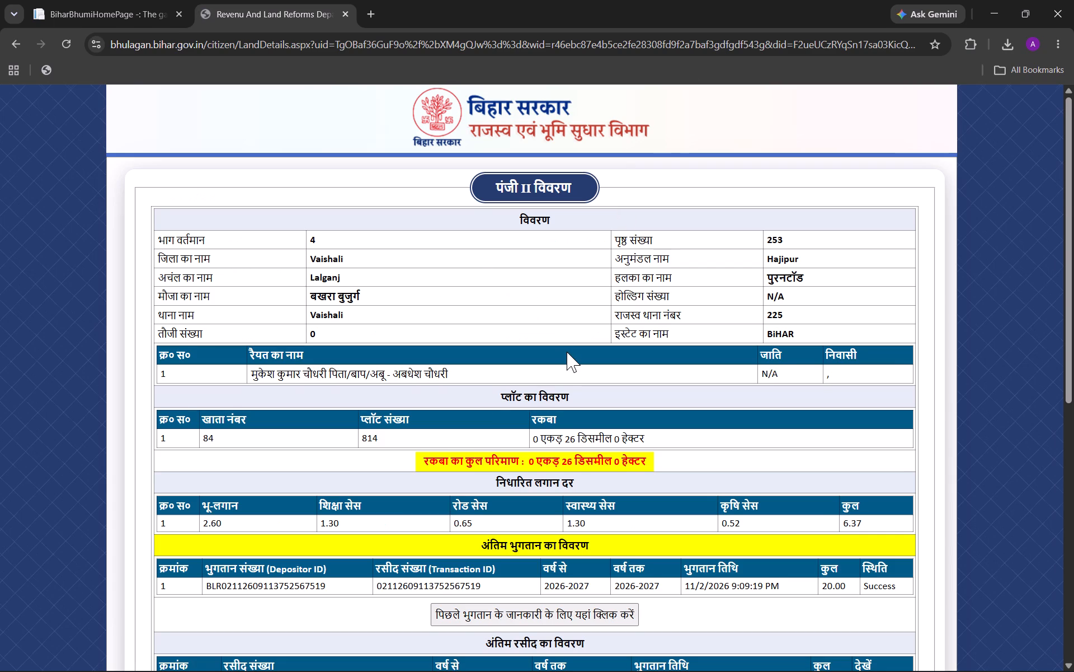
Examine the holding's plot details, rent rates, last payment, last receipt and outstanding dues.
scroll(567, 352, down, 4)
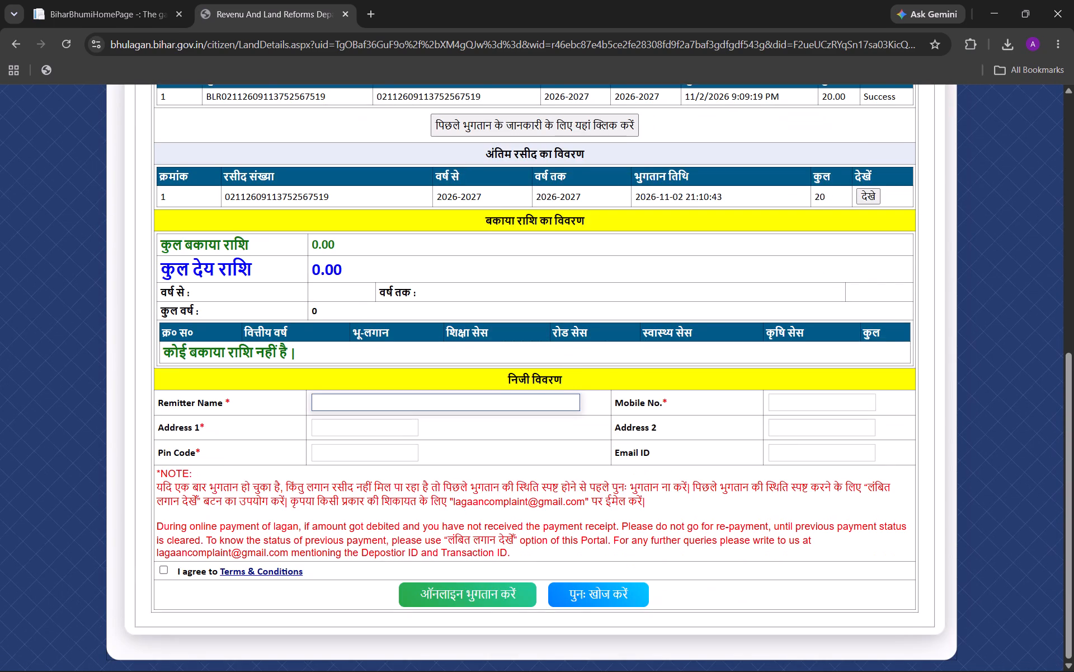
scroll(416, 405, up, 4)
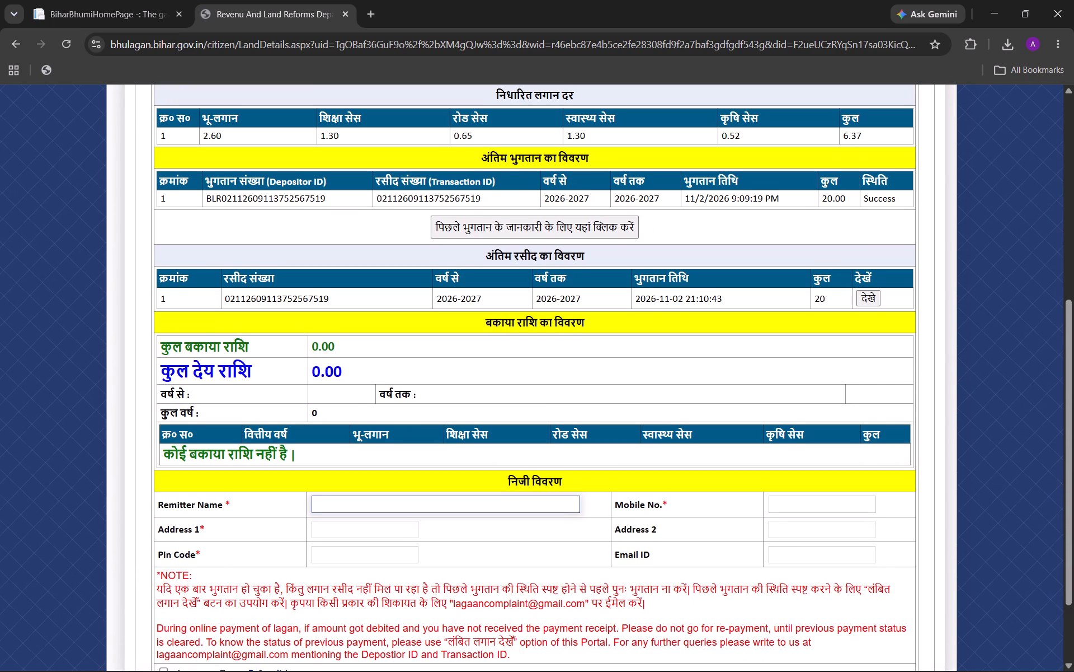
scroll(416, 405, up, 1)
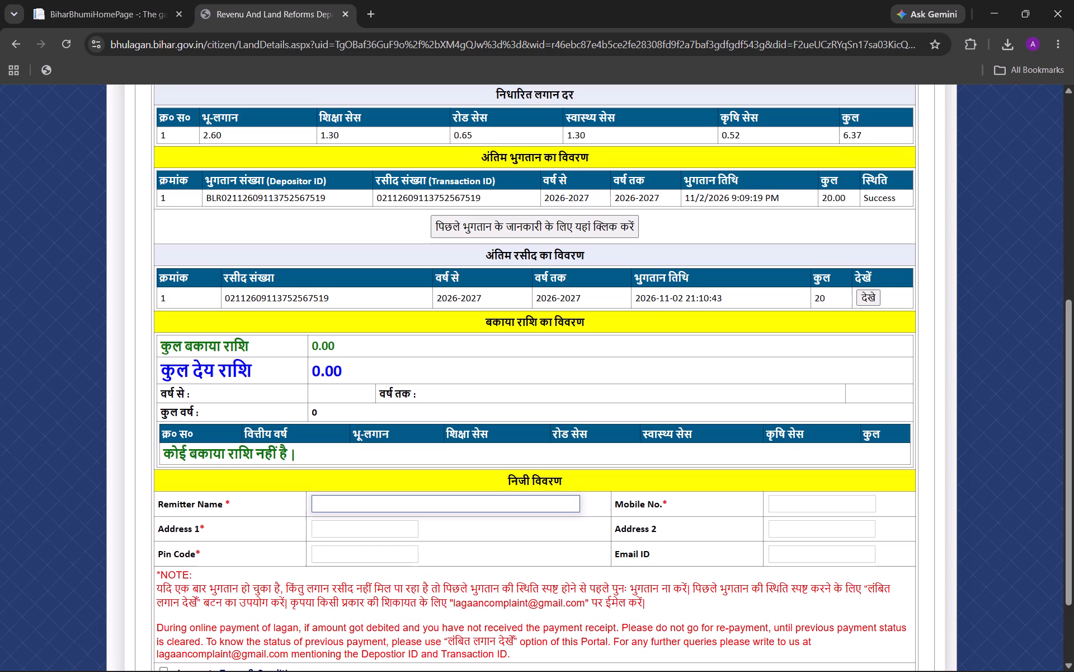
scroll(416, 405, up, 1)
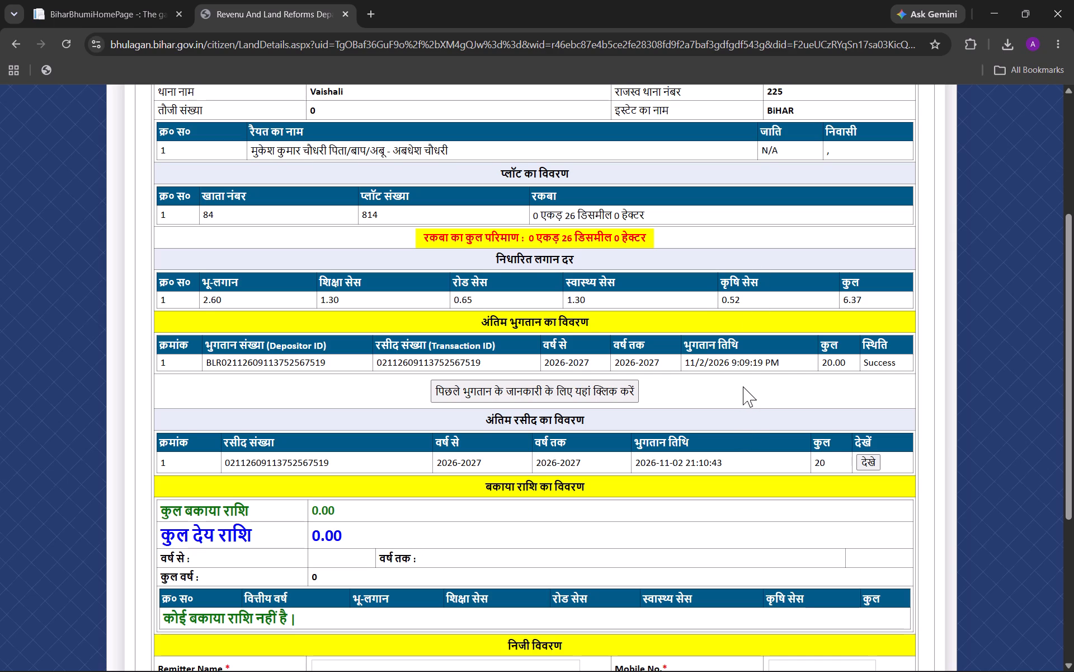
scroll(743, 386, right, 2)
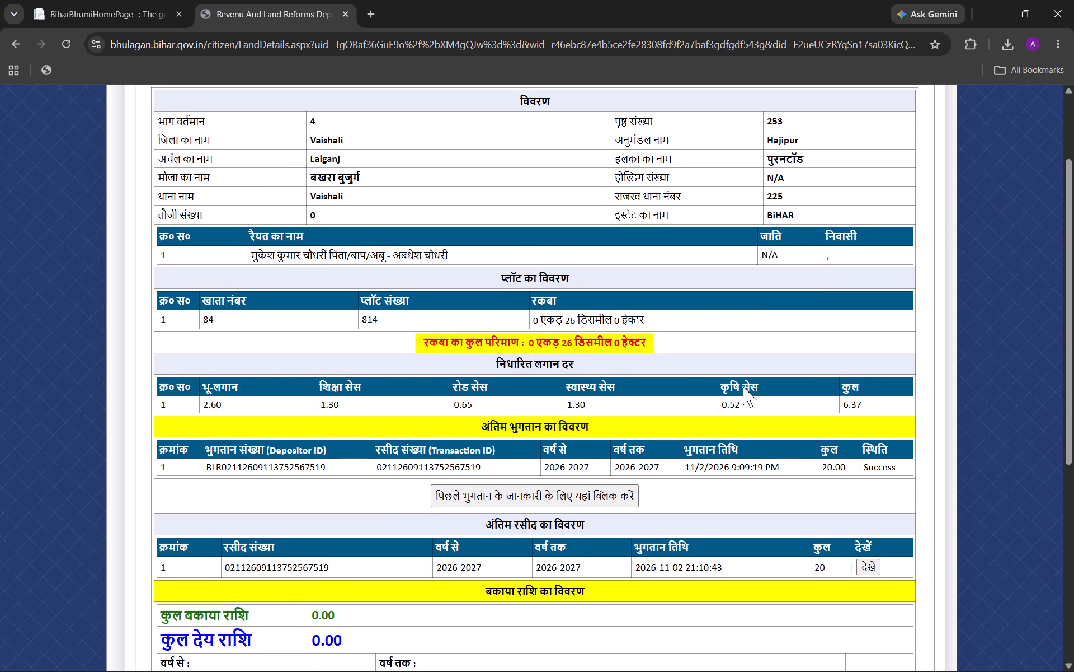
scroll(743, 386, right, 1)
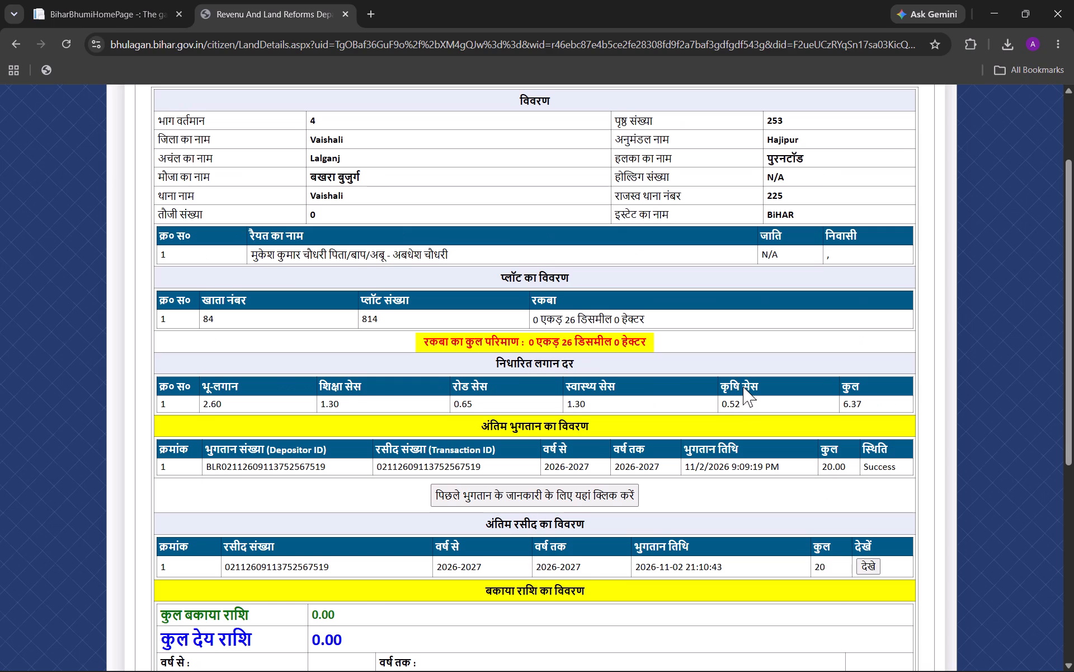
scroll(743, 386, right, 1)
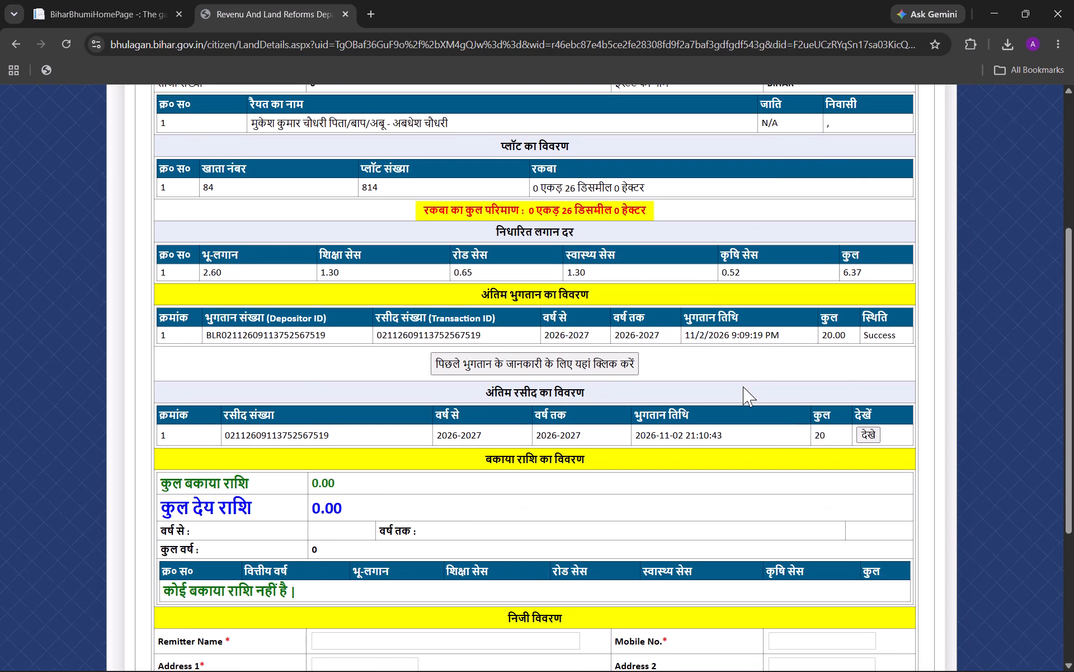
scroll(743, 386, right, 1)
scroll(743, 386, down, 1)
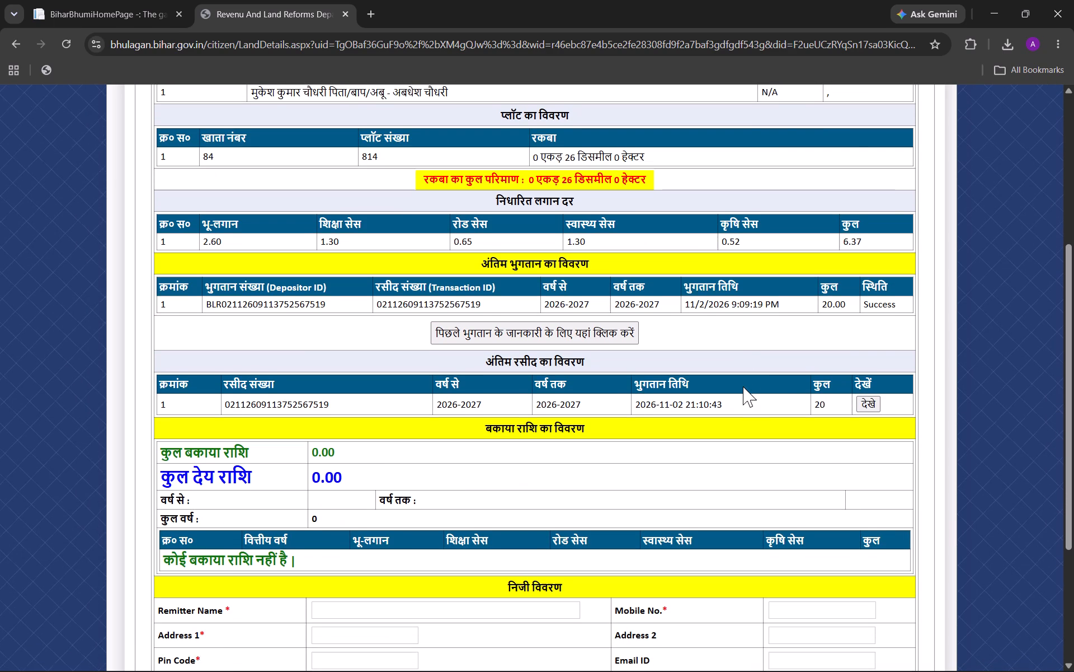
scroll(743, 386, down, 1)
Open the 2026-2027 receipt listed under अंतिम रसीद का विवरण for this holding.
click(870, 404)
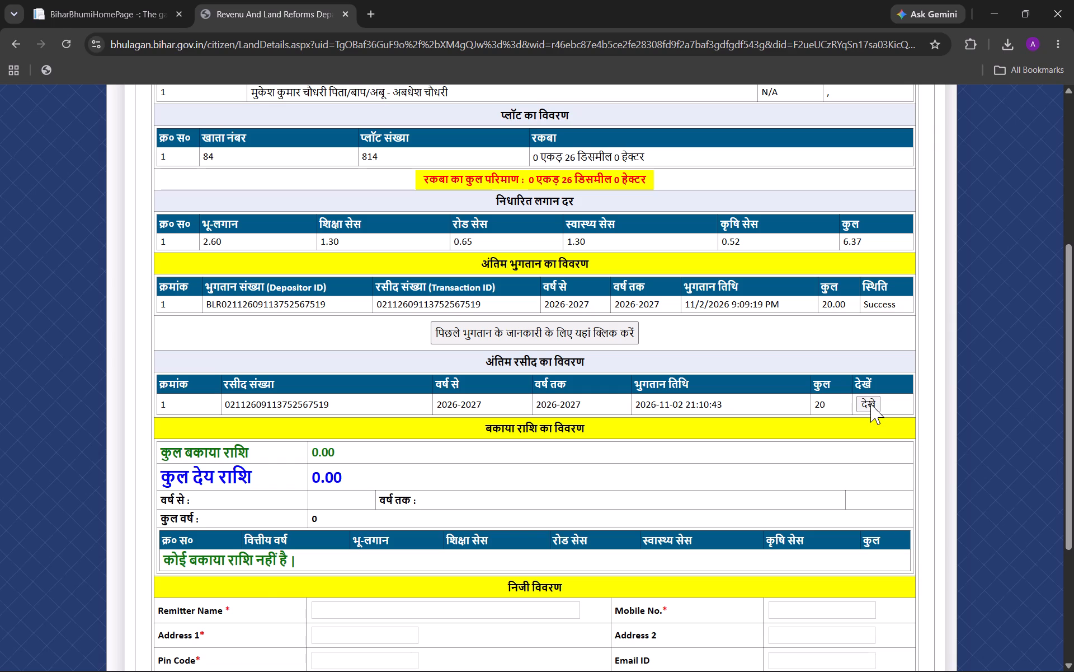
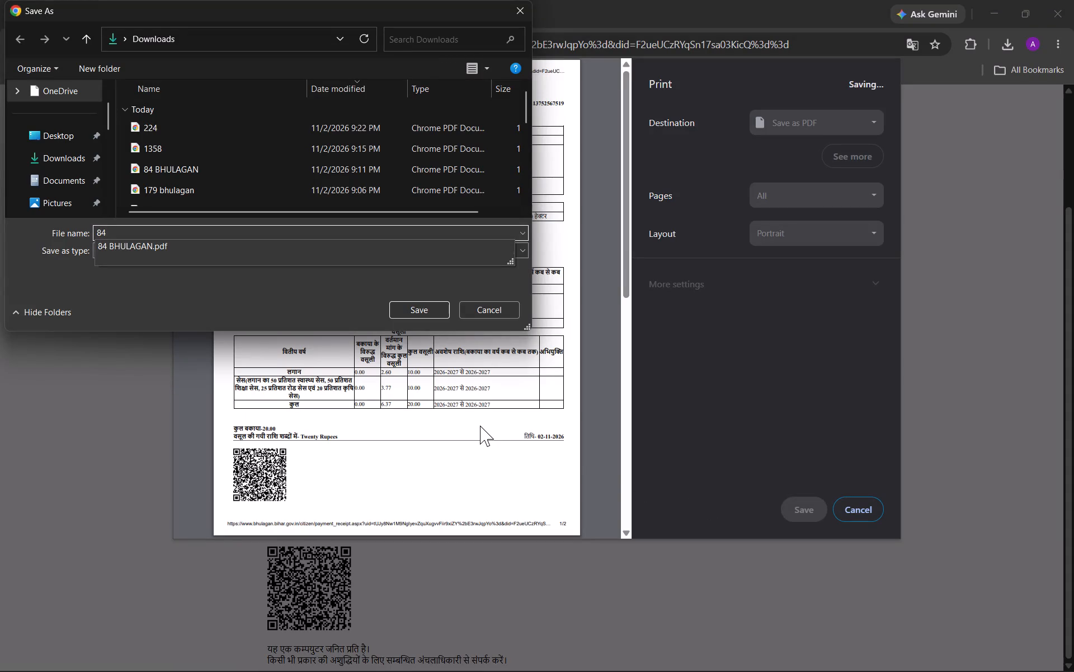
Enter 84 as the file name for saving the 2026-2027 receipt PDF in the Downloads folder.
key(space)
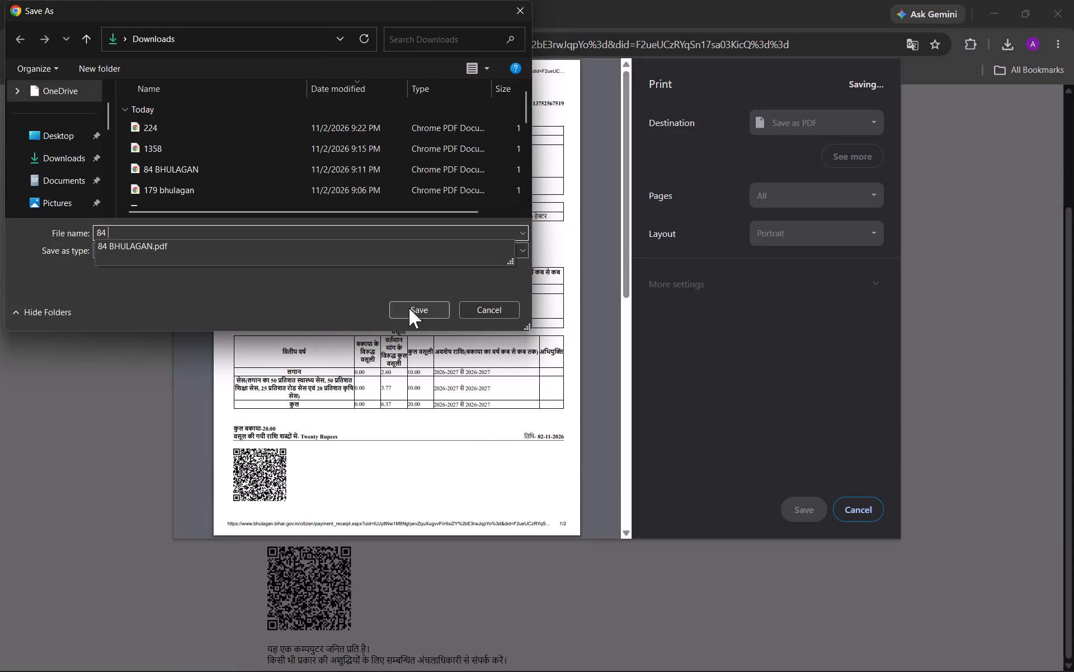
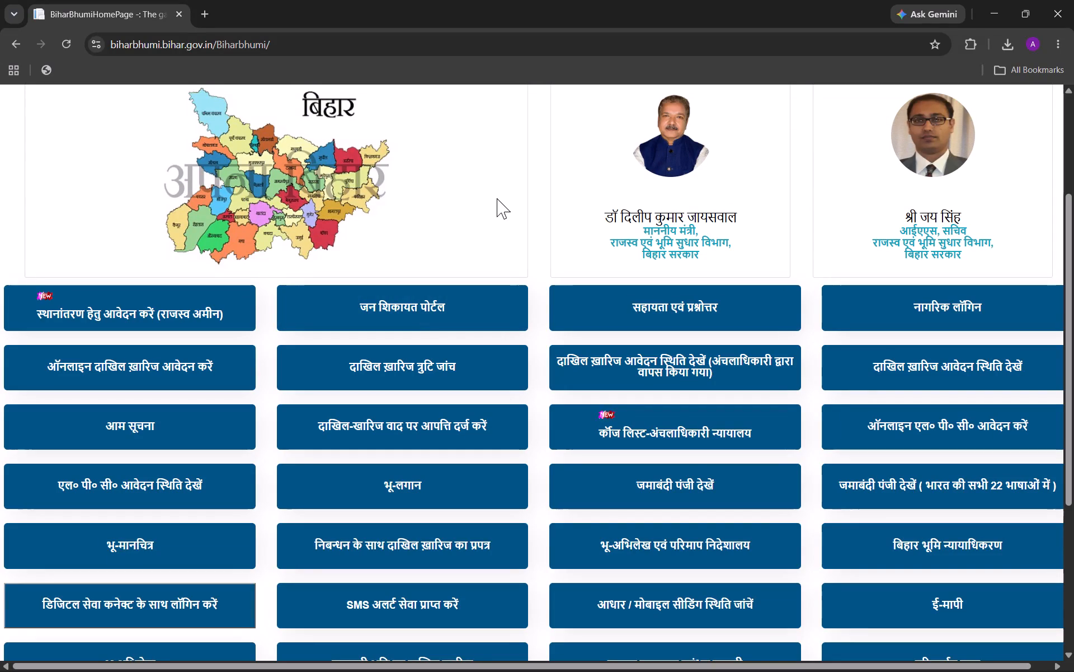
Open the Bhu-Lagaan online rent payment search from the Bihar Bhumi home page, dismissing the census popup and payment notice.
click(427, 487)
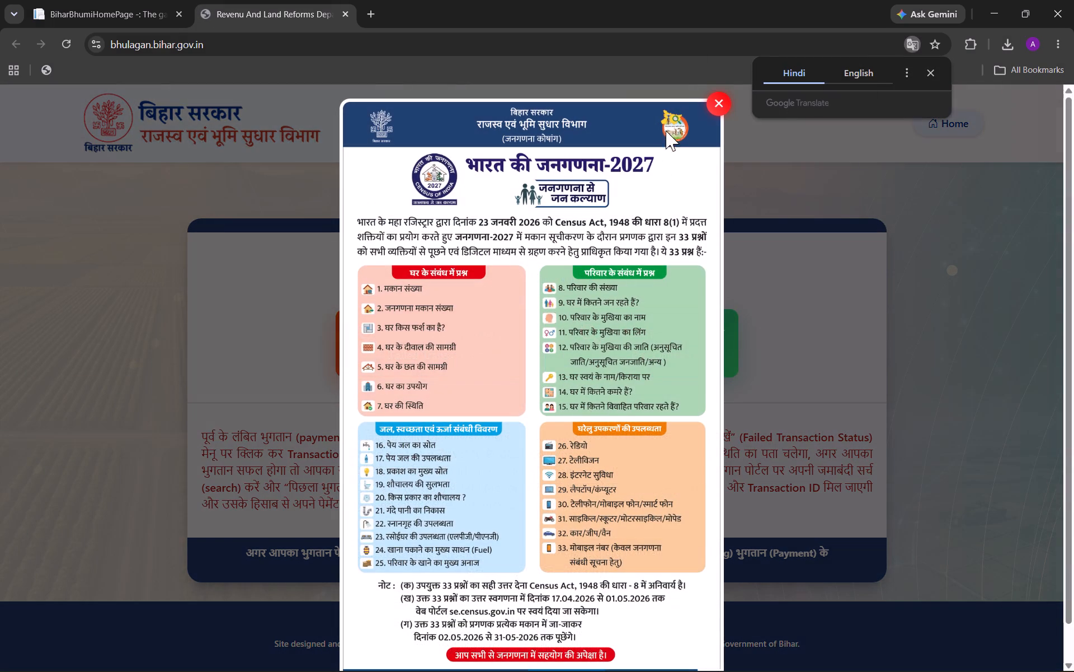
click(713, 105)
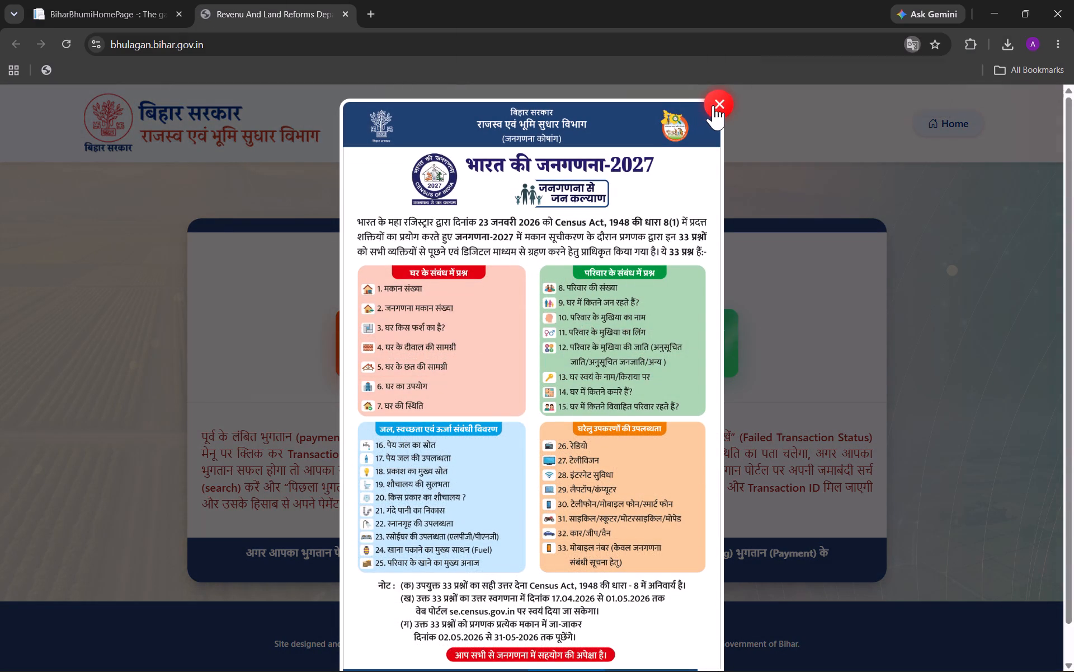
click(673, 328)
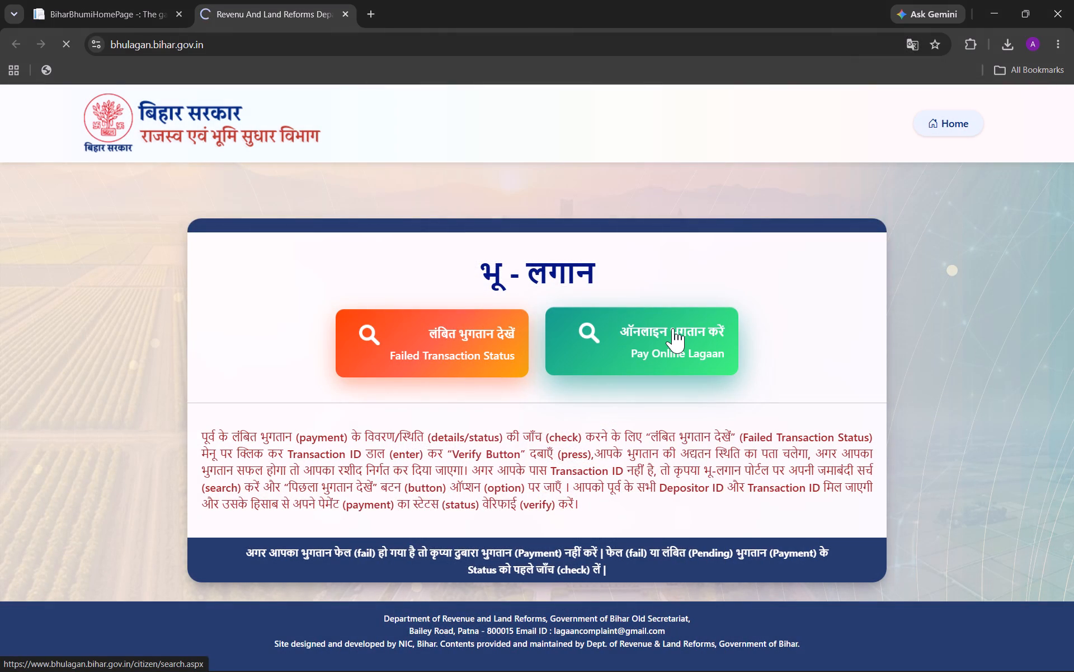
click(666, 198)
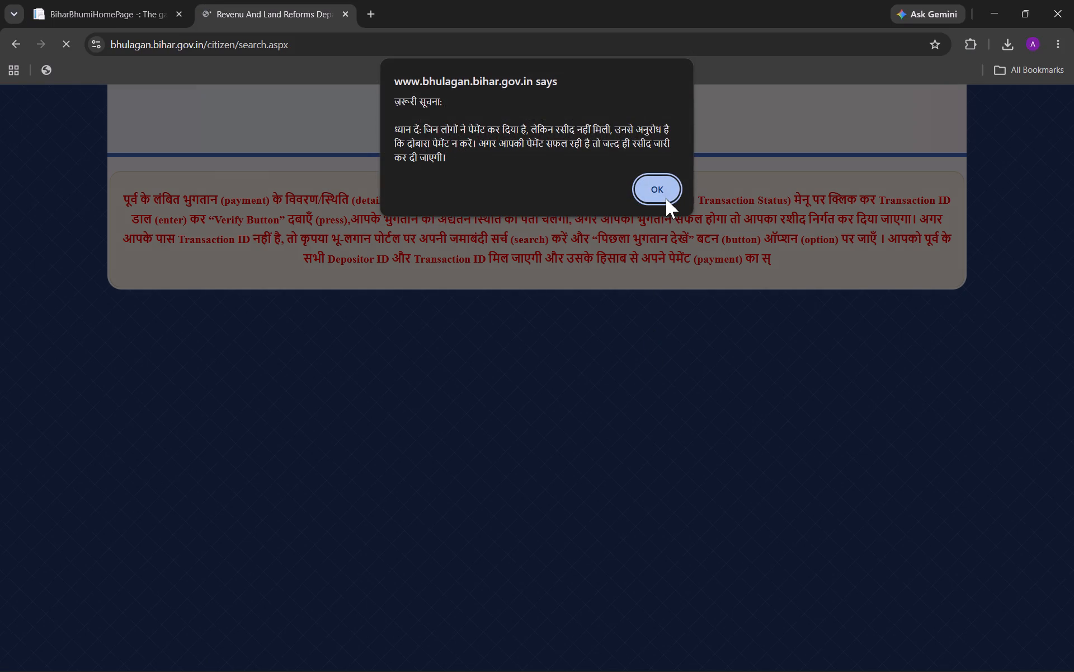
Choose Vaishali as the district and Lalganj as the circle, and proceed to the halka selection.
click(442, 333)
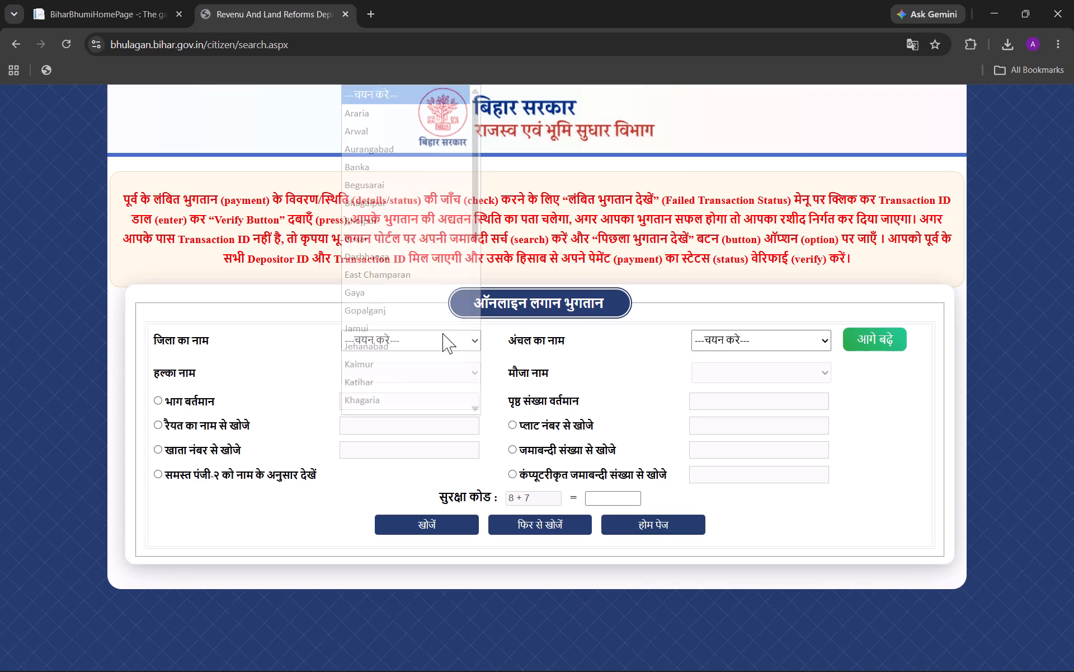
scroll(433, 346, down, 7)
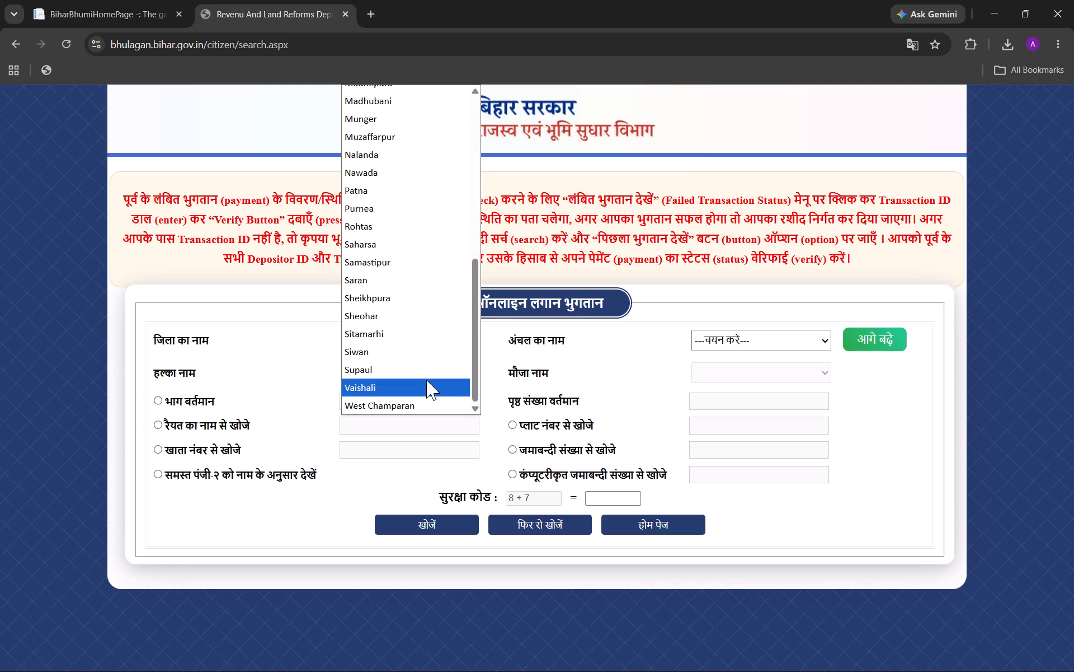
click(426, 380)
click(804, 338)
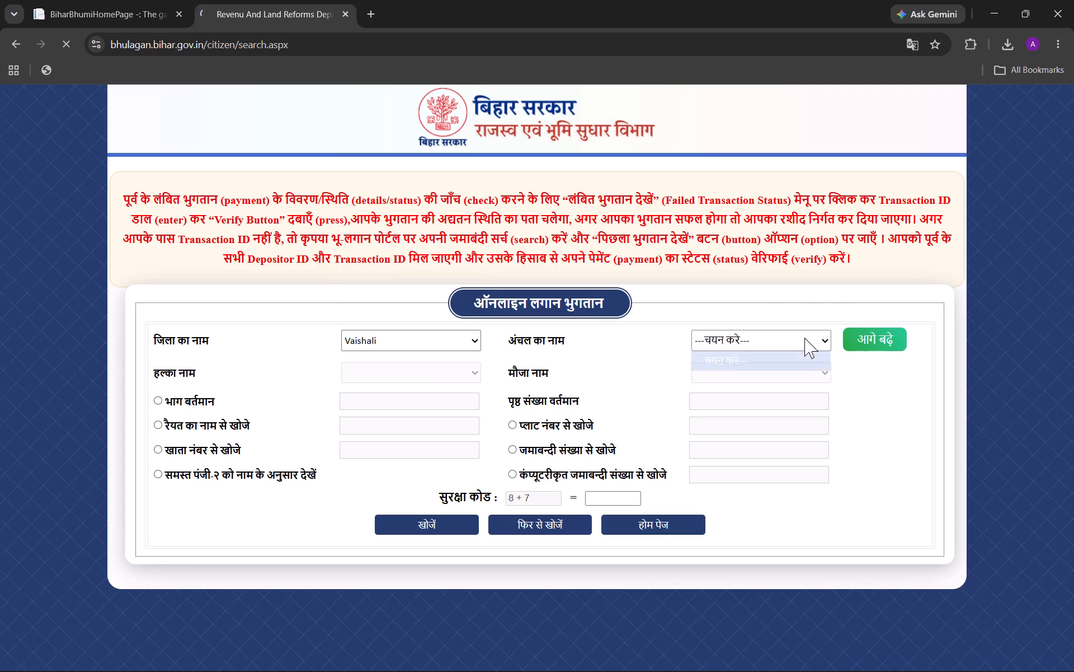
click(804, 338)
triple_click(804, 338)
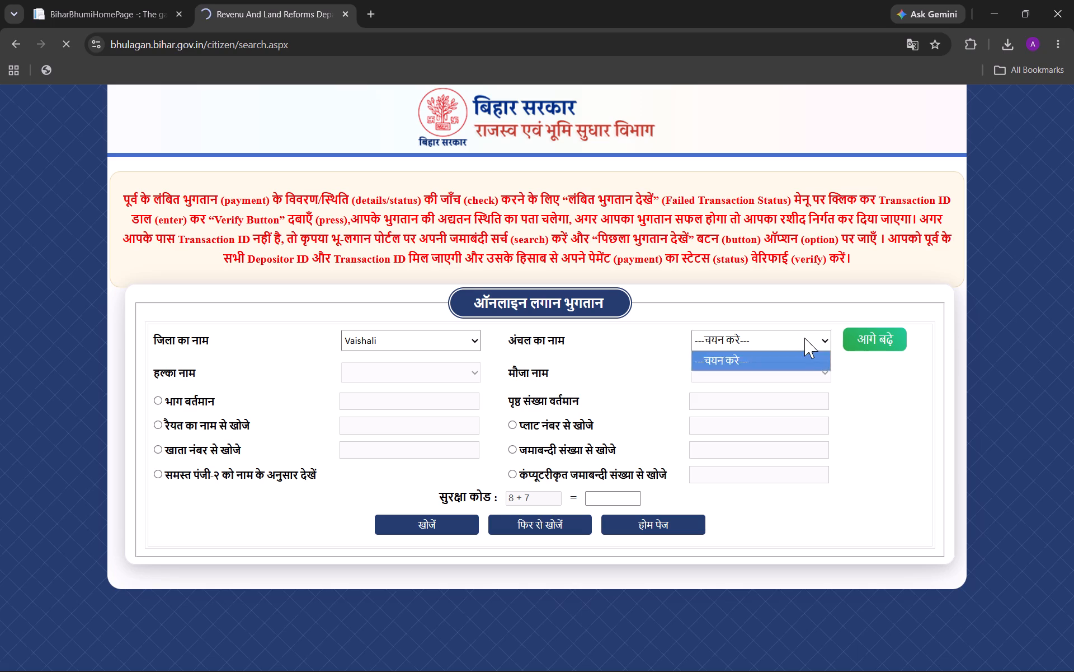
double_click(804, 338)
click(804, 338)
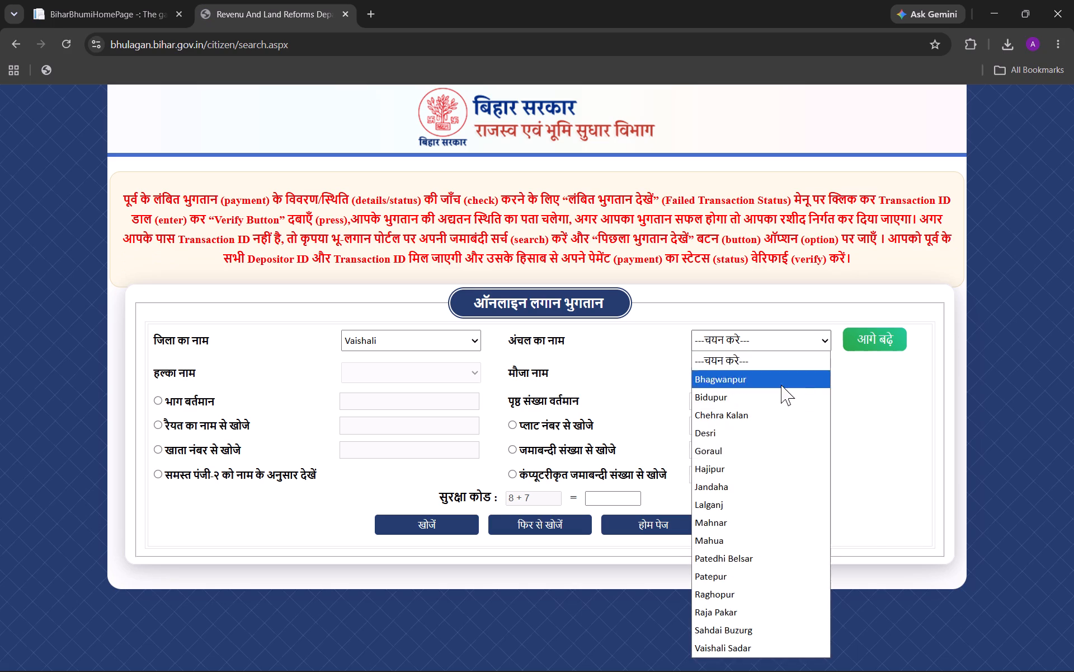
click(723, 497)
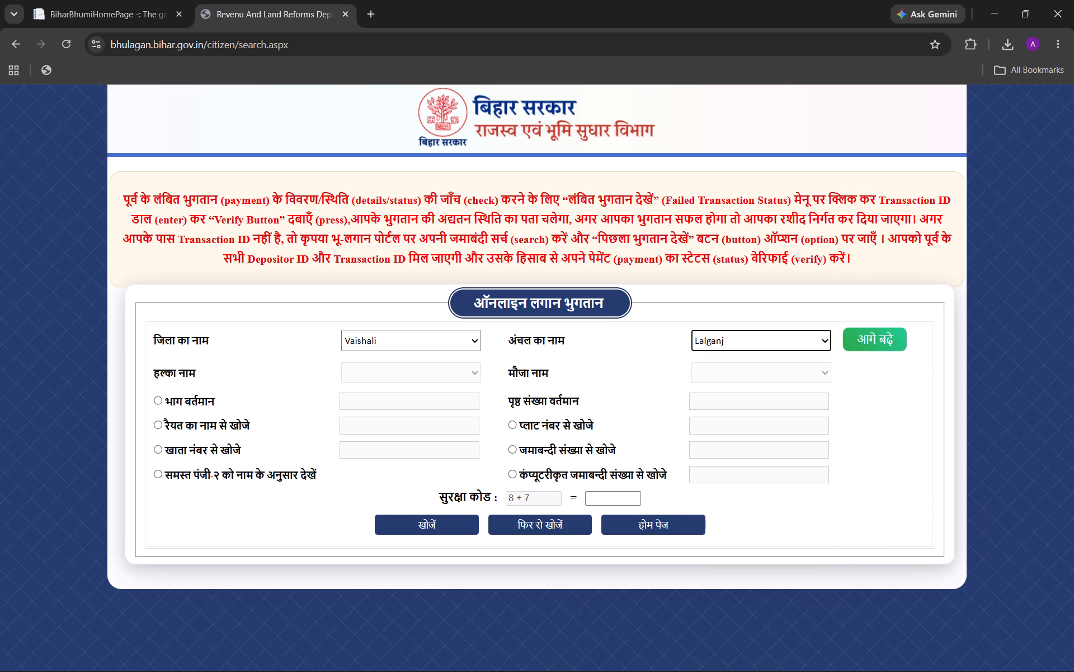
click(874, 332)
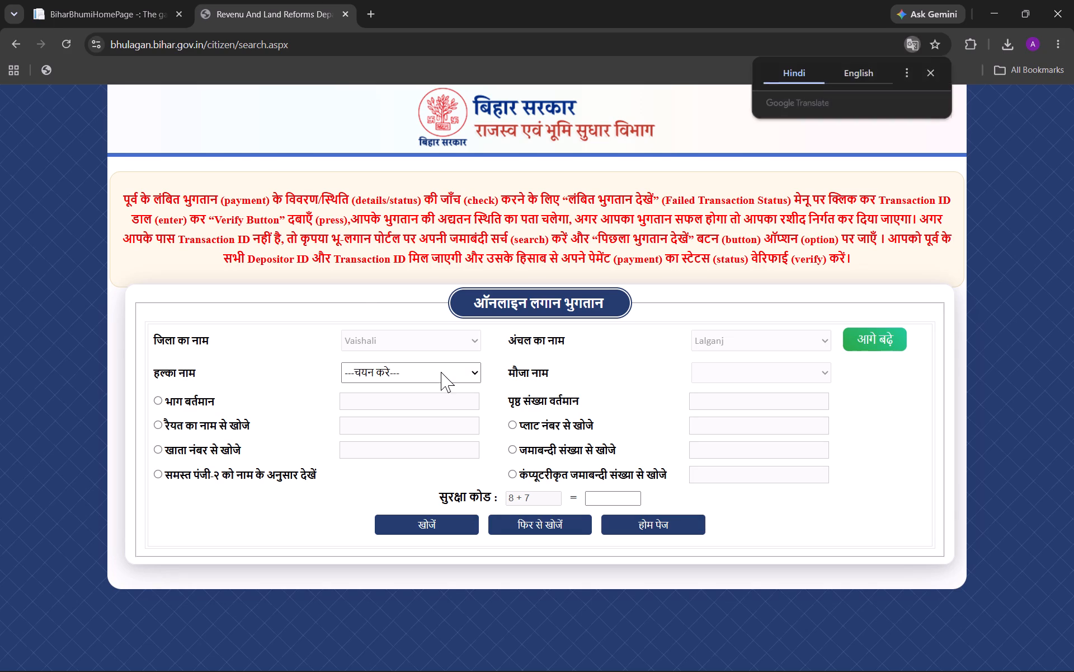
Choose पुरनटॉड as the halka and रामपुर बखरा - 227 as the mauza.
click(441, 372)
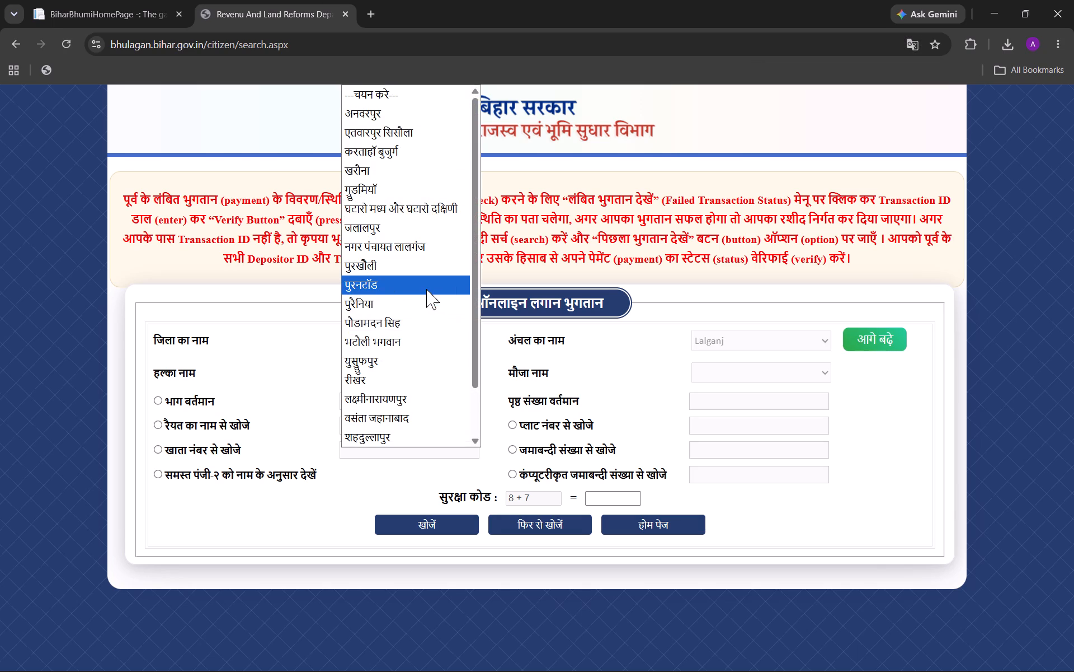
click(425, 287)
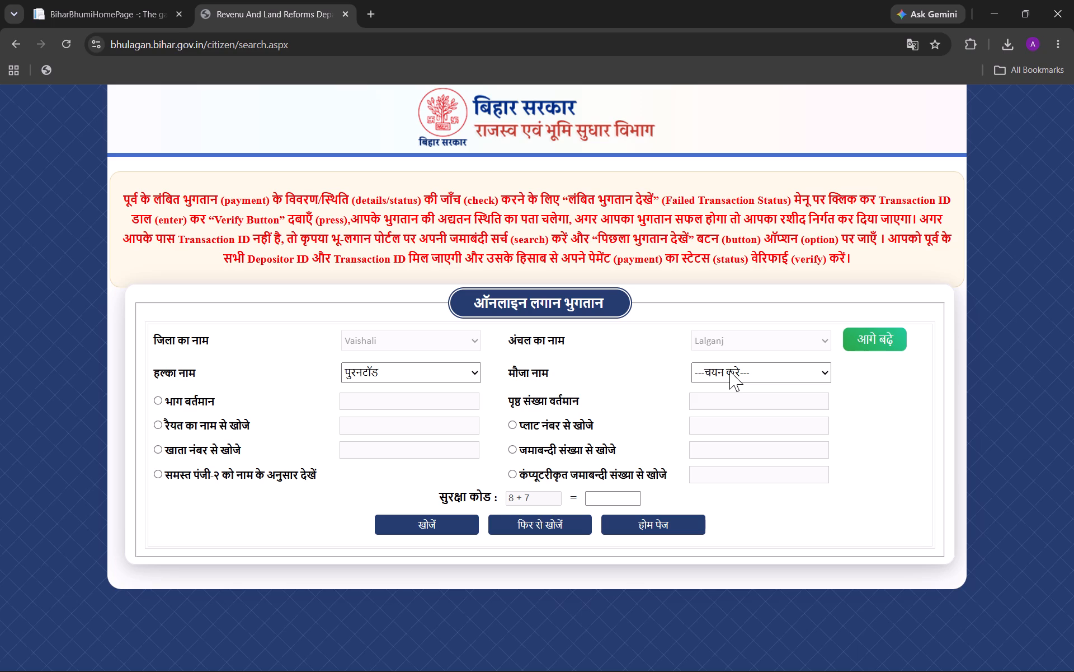
click(729, 371)
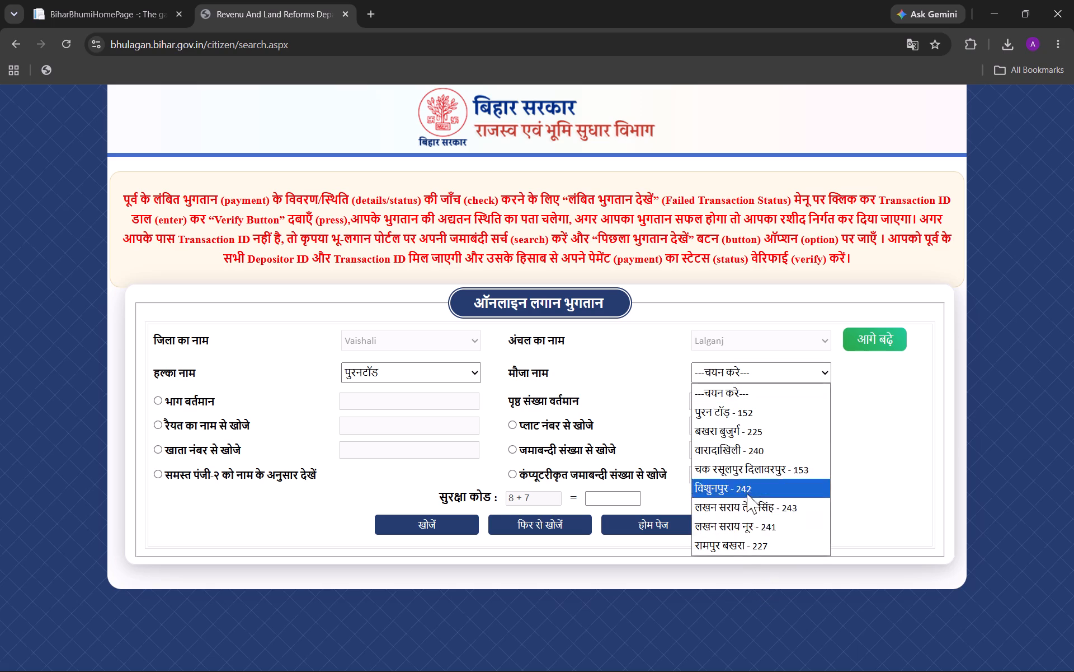
click(741, 539)
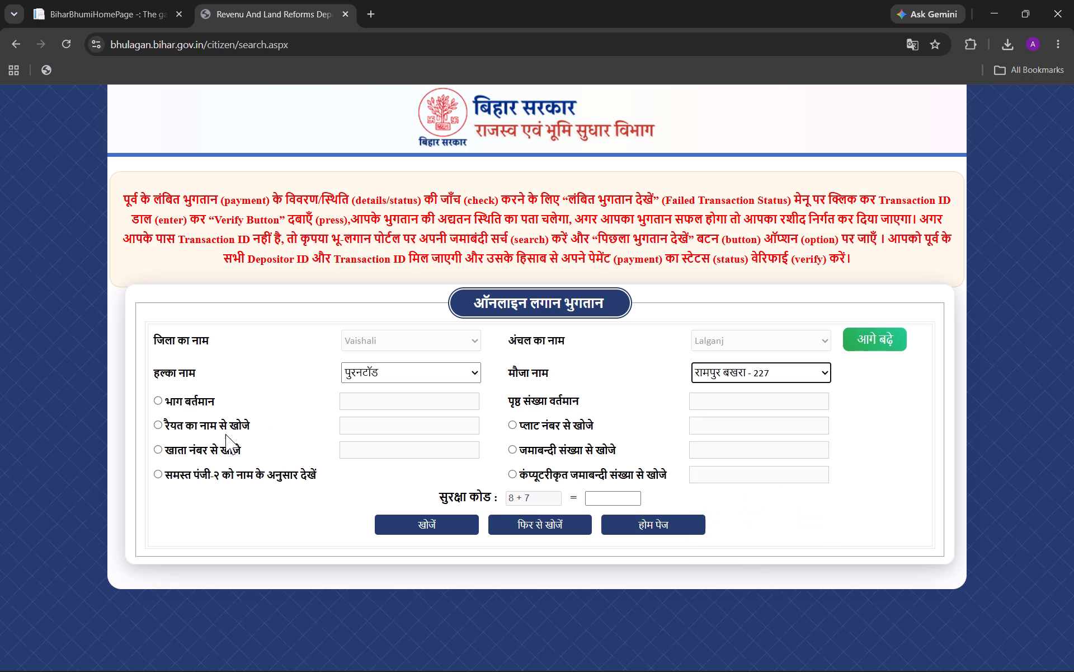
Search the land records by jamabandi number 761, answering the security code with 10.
click(159, 446)
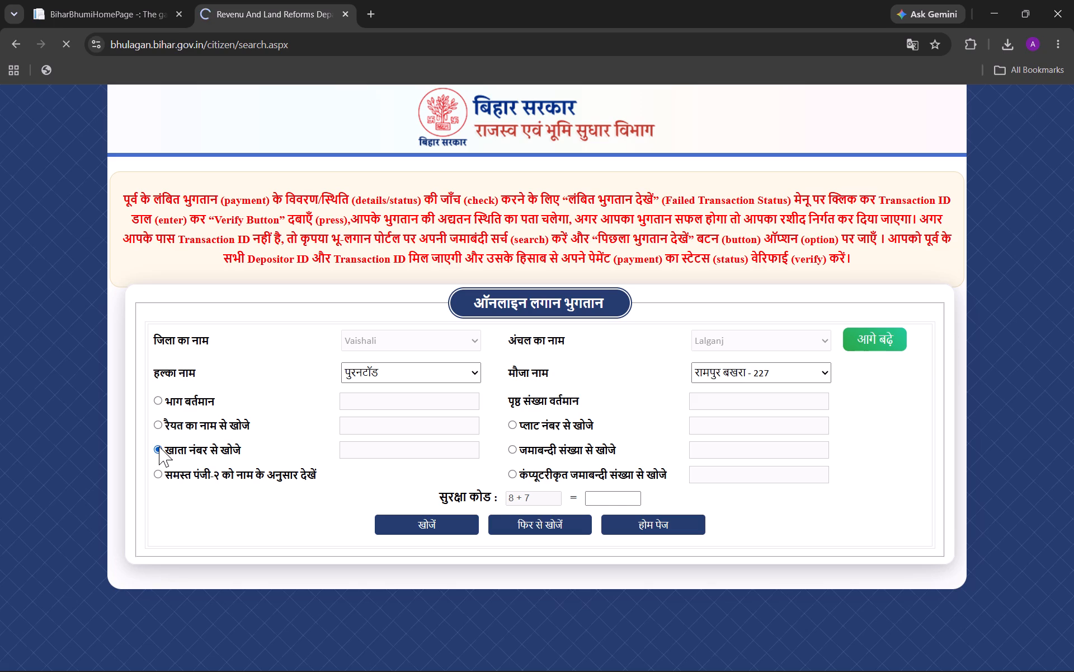
click(513, 451)
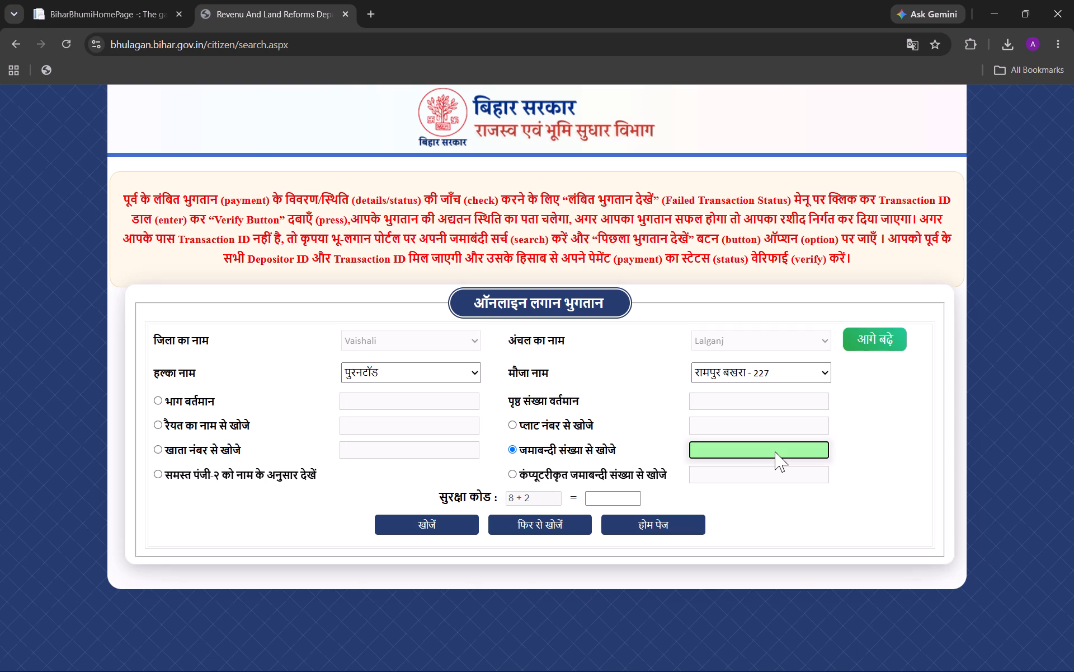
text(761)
click(624, 497)
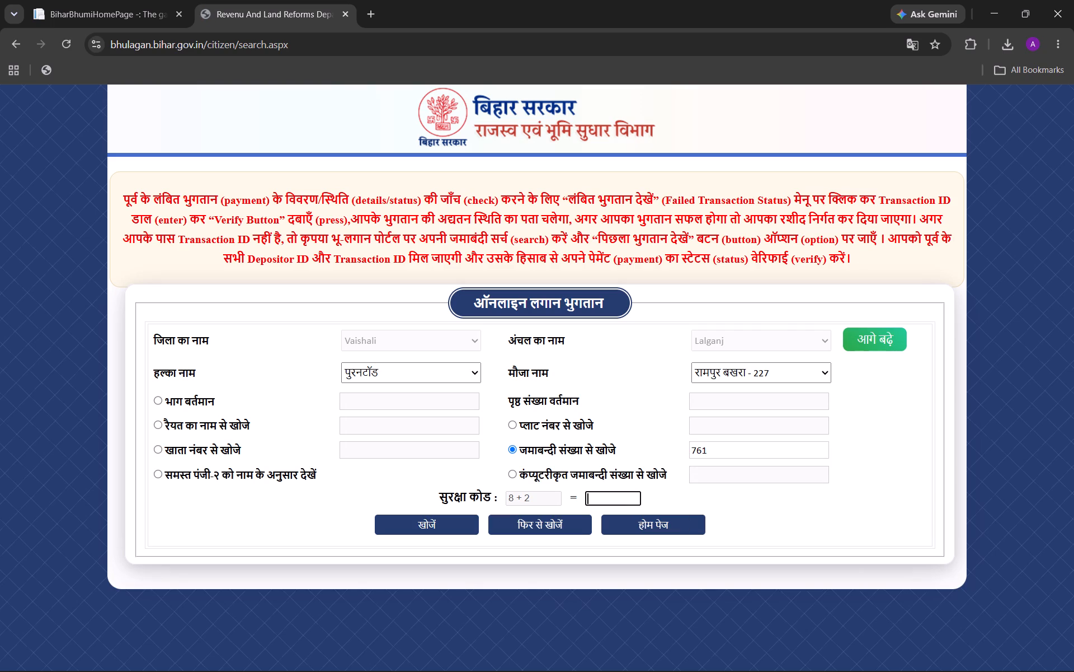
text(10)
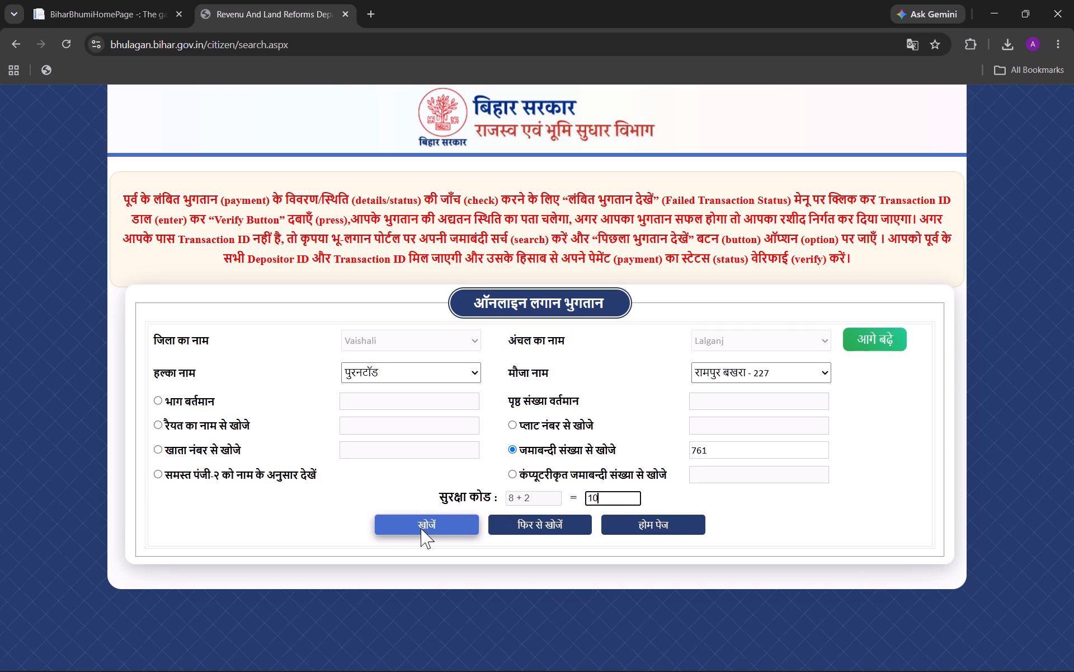
click(421, 528)
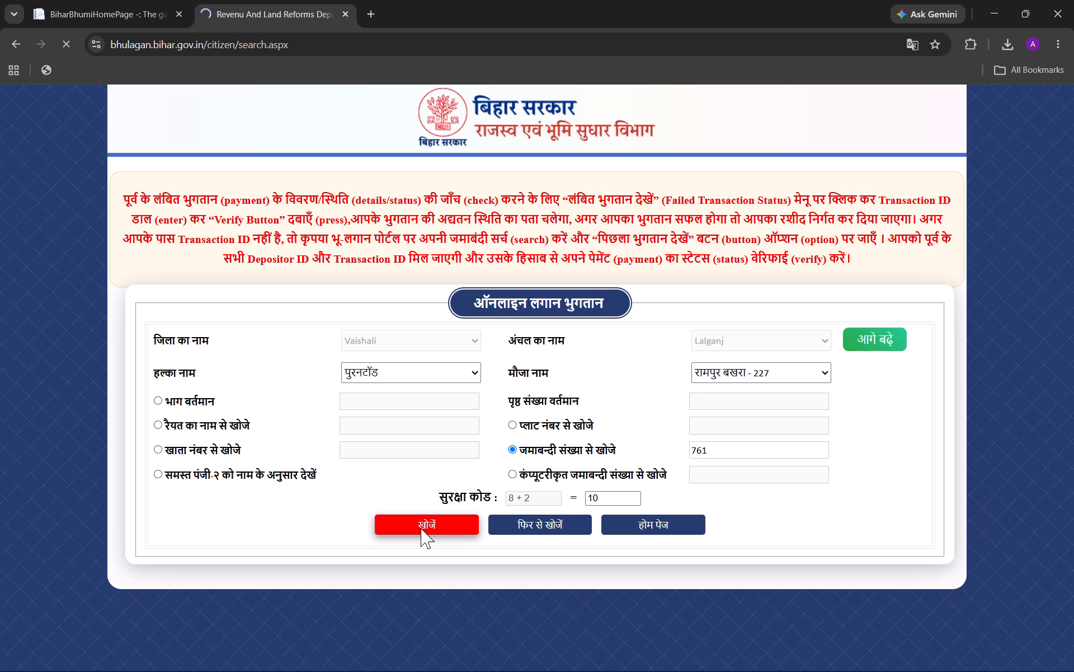
scroll(421, 528, down, 3)
scroll(460, 462, down, 2)
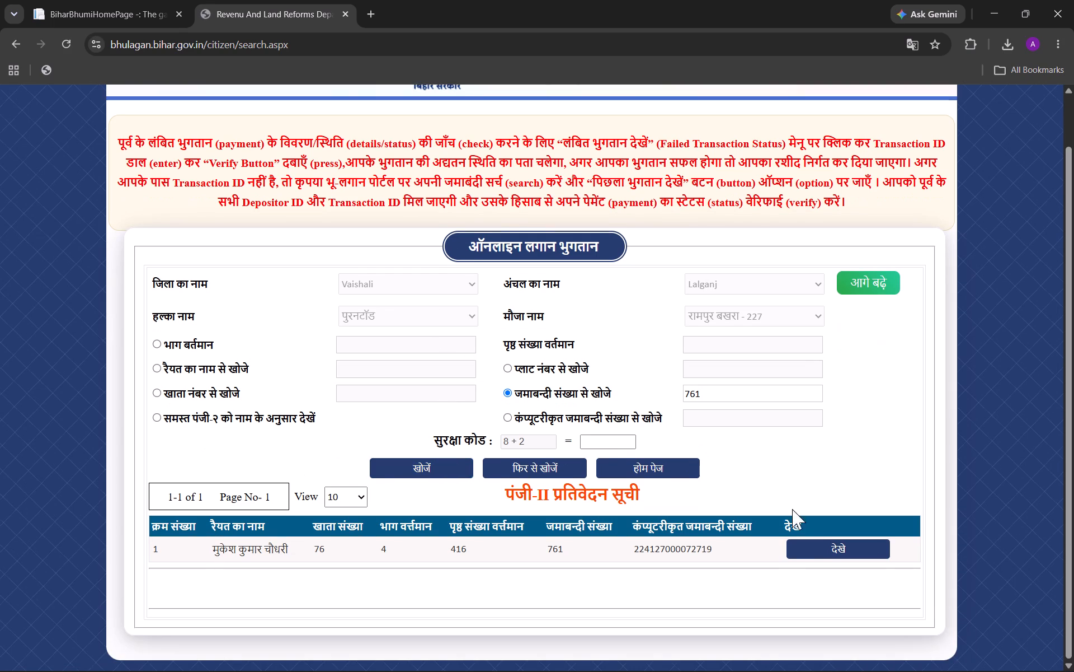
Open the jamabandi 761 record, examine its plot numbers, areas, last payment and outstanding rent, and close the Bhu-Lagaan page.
click(816, 553)
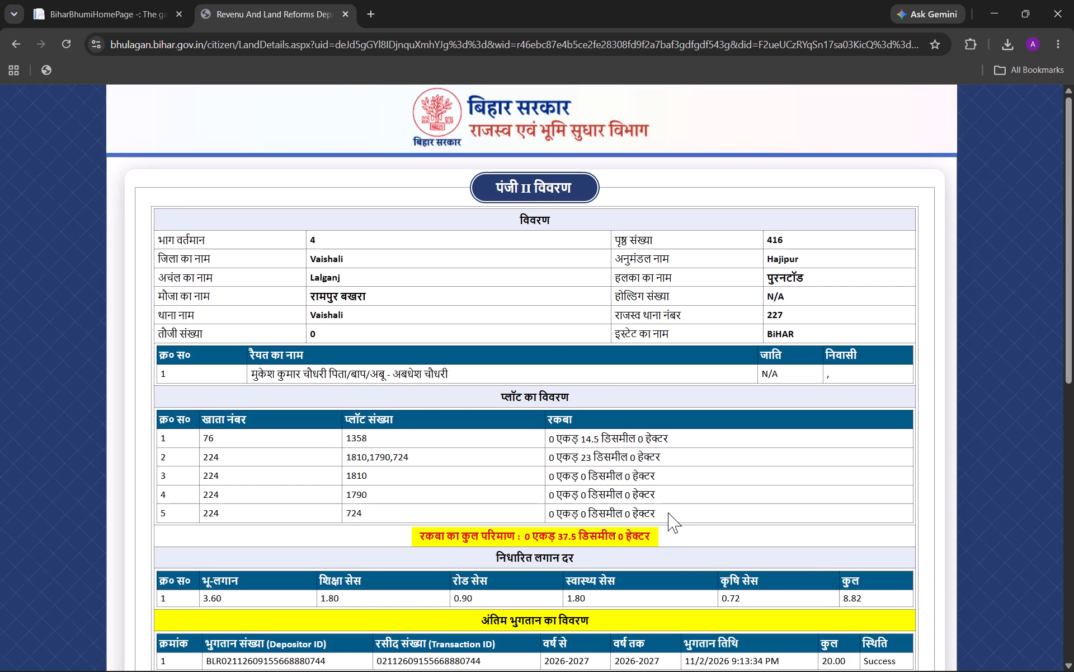
scroll(668, 512, right, 2)
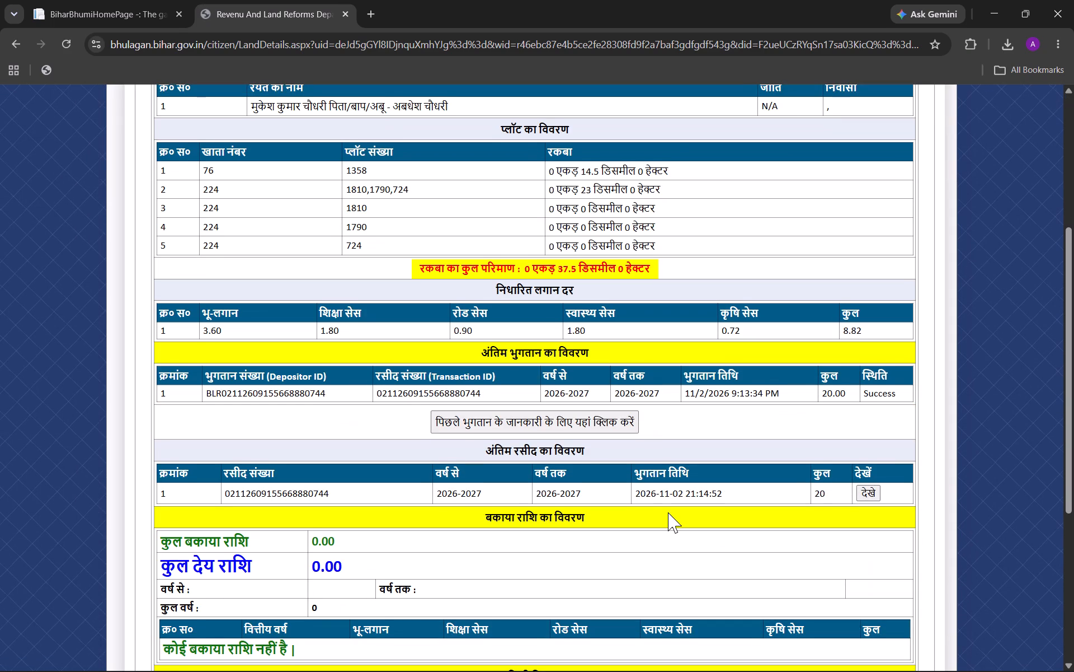
scroll(668, 512, right, 1)
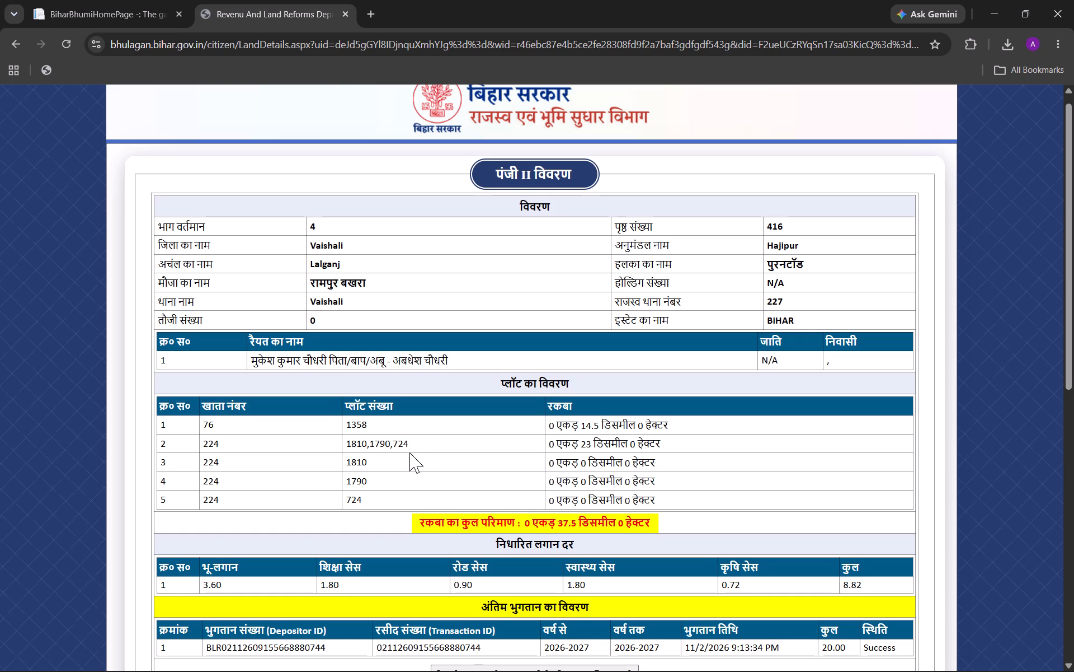
triple_click(409, 452)
drag(409, 452, 432, 455)
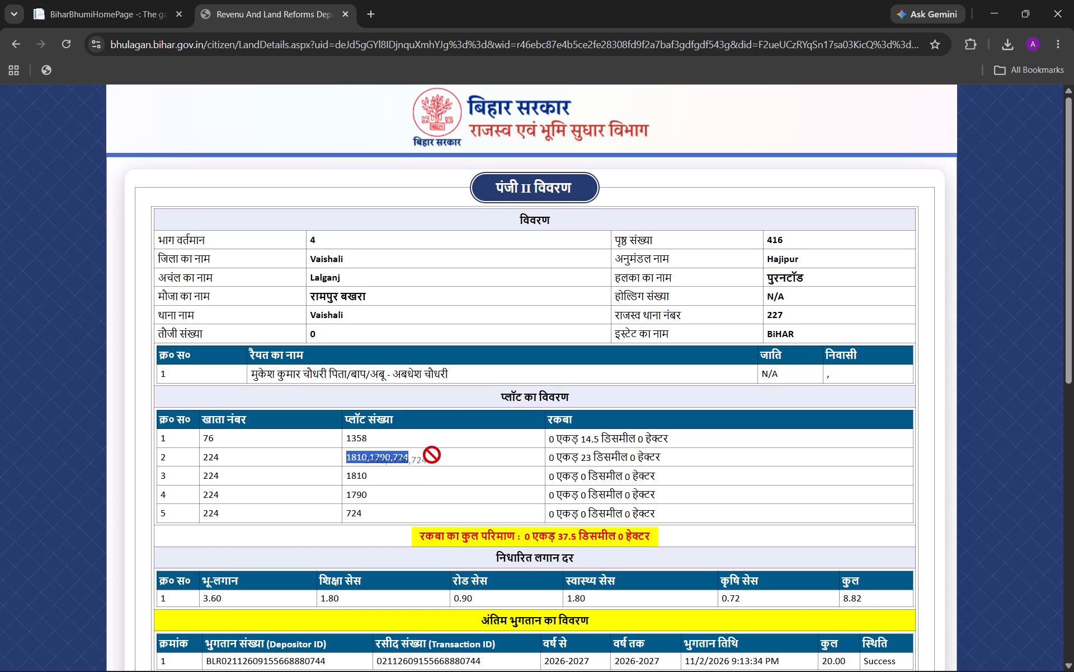
drag(432, 455, 488, 452)
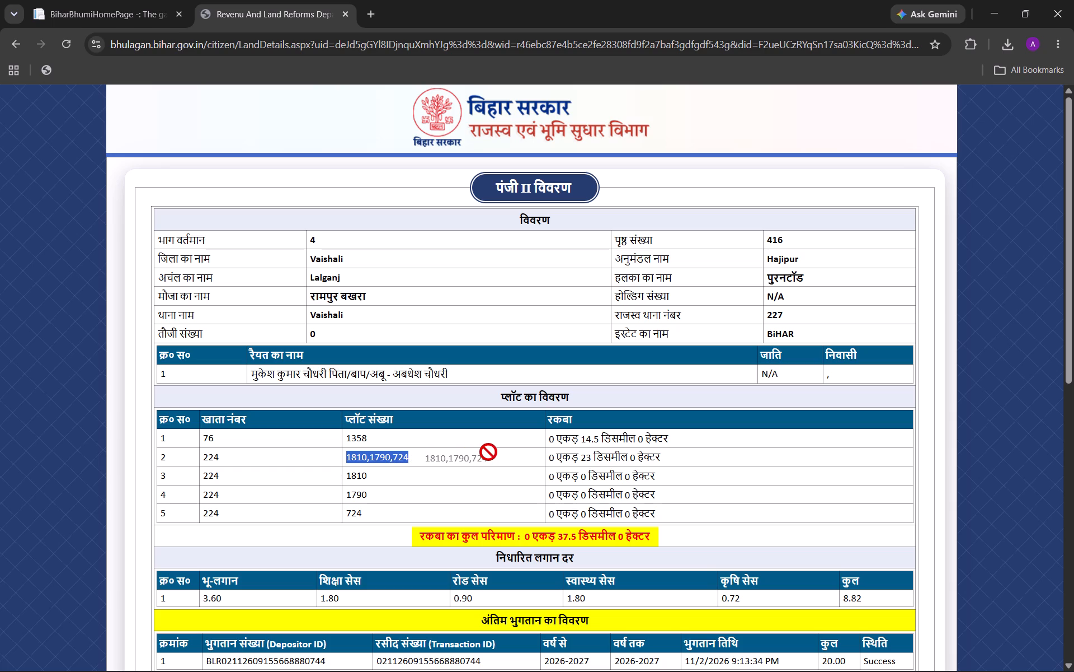
drag(488, 452, 477, 452)
drag(477, 452, 475, 452)
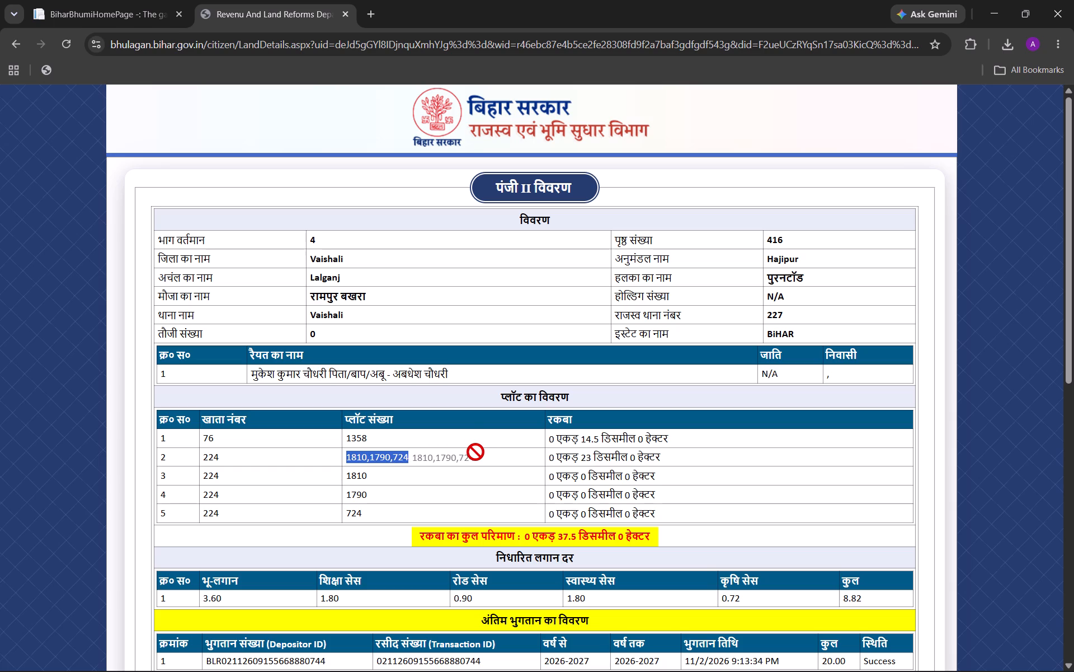
drag(475, 452, 477, 451)
drag(477, 451, 543, 450)
scroll(512, 454, down, 5)
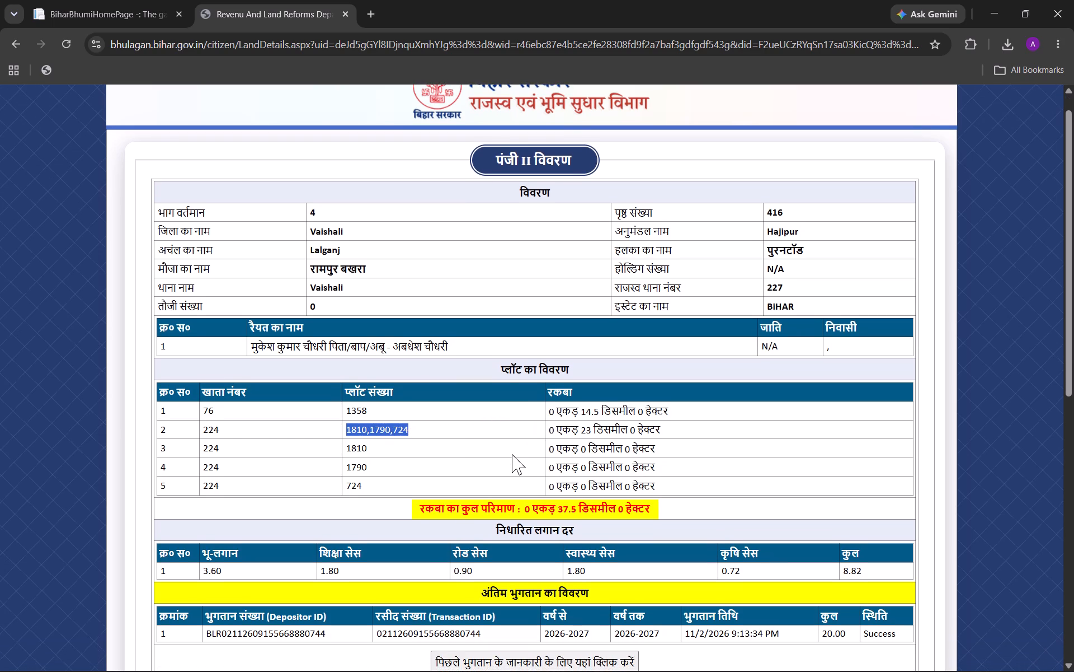
scroll(512, 454, down, 2)
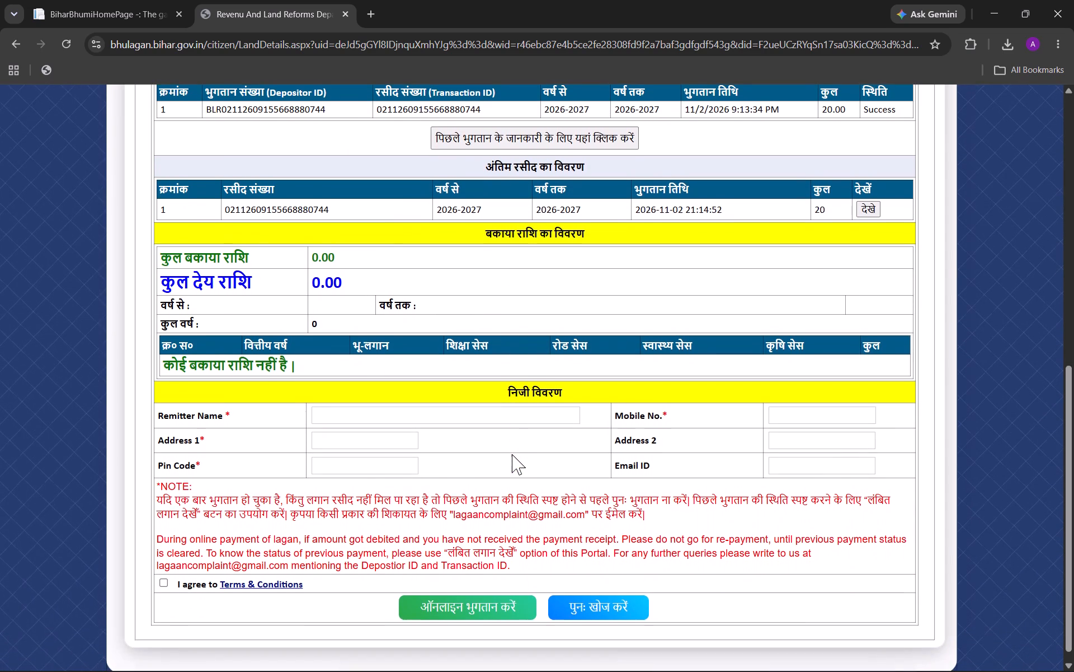
click(345, 15)
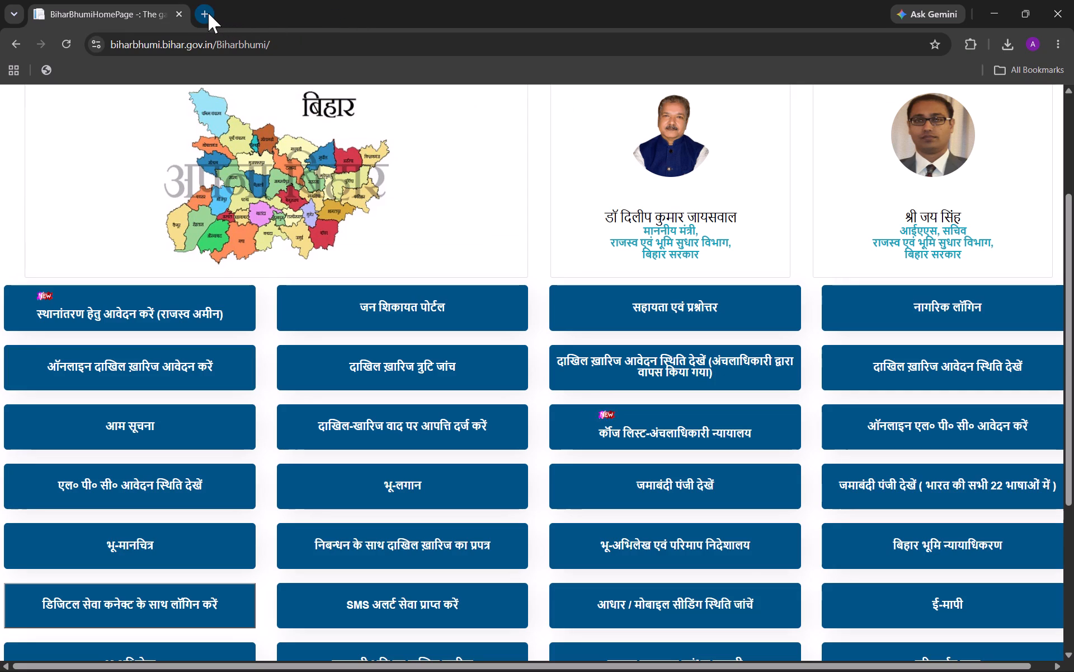
Open the online LPC application (ऑनलाइन एल० पी० सी० आवेदन करें) from the Bihar Bhumi home page.
click(208, 13)
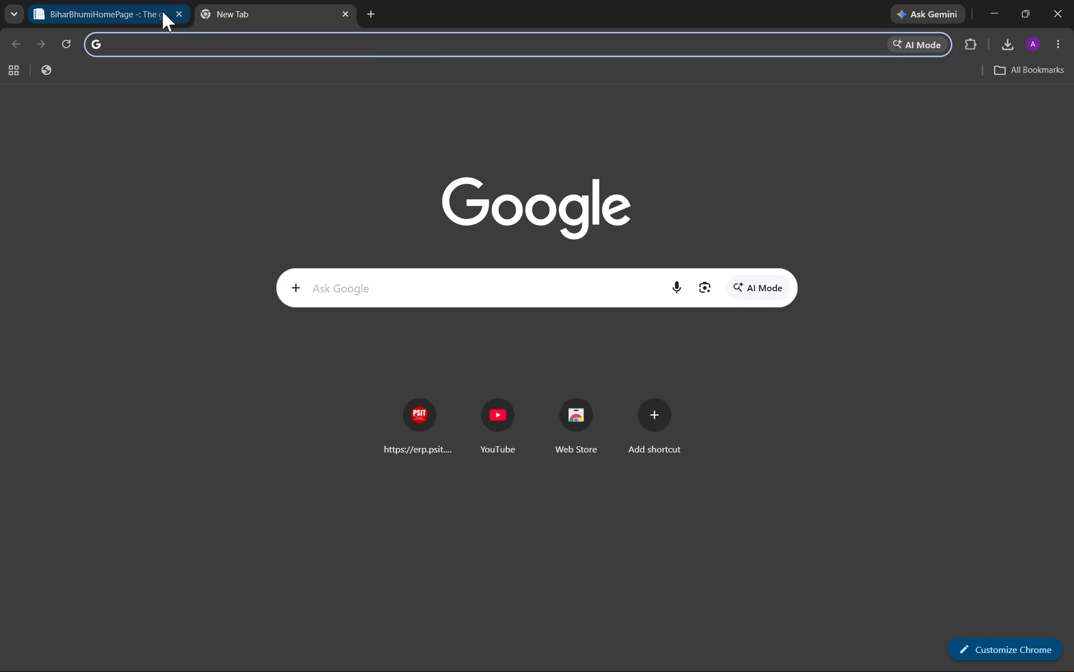
click(162, 11)
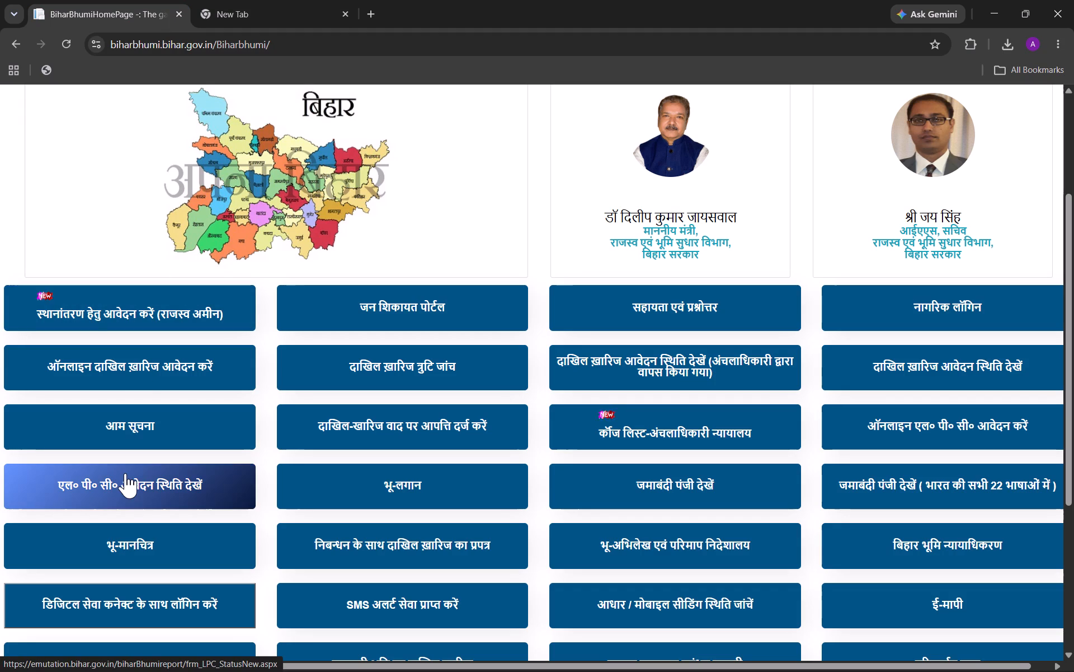
click(920, 423)
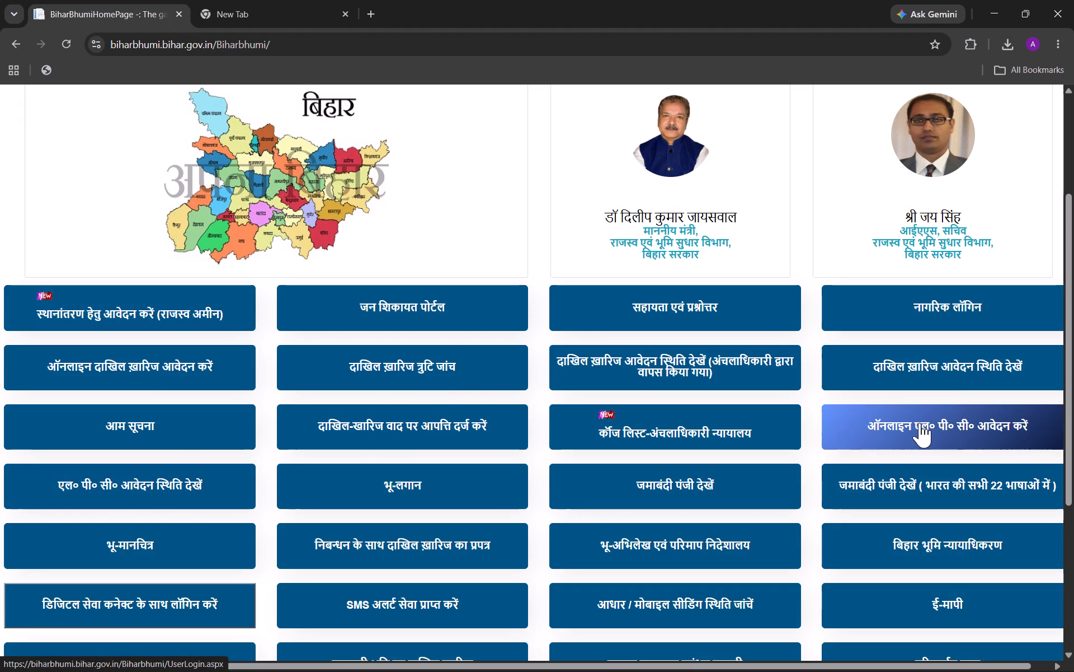